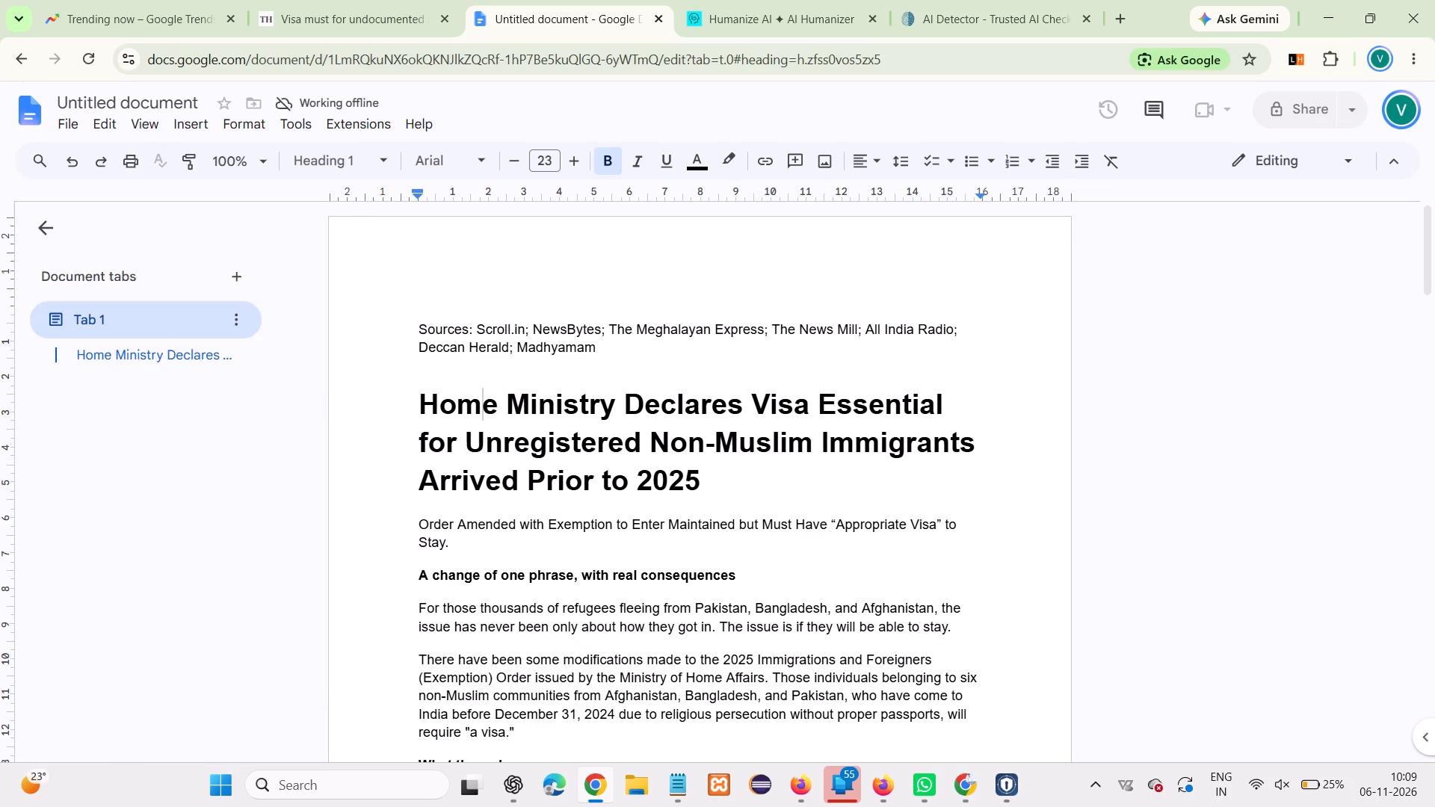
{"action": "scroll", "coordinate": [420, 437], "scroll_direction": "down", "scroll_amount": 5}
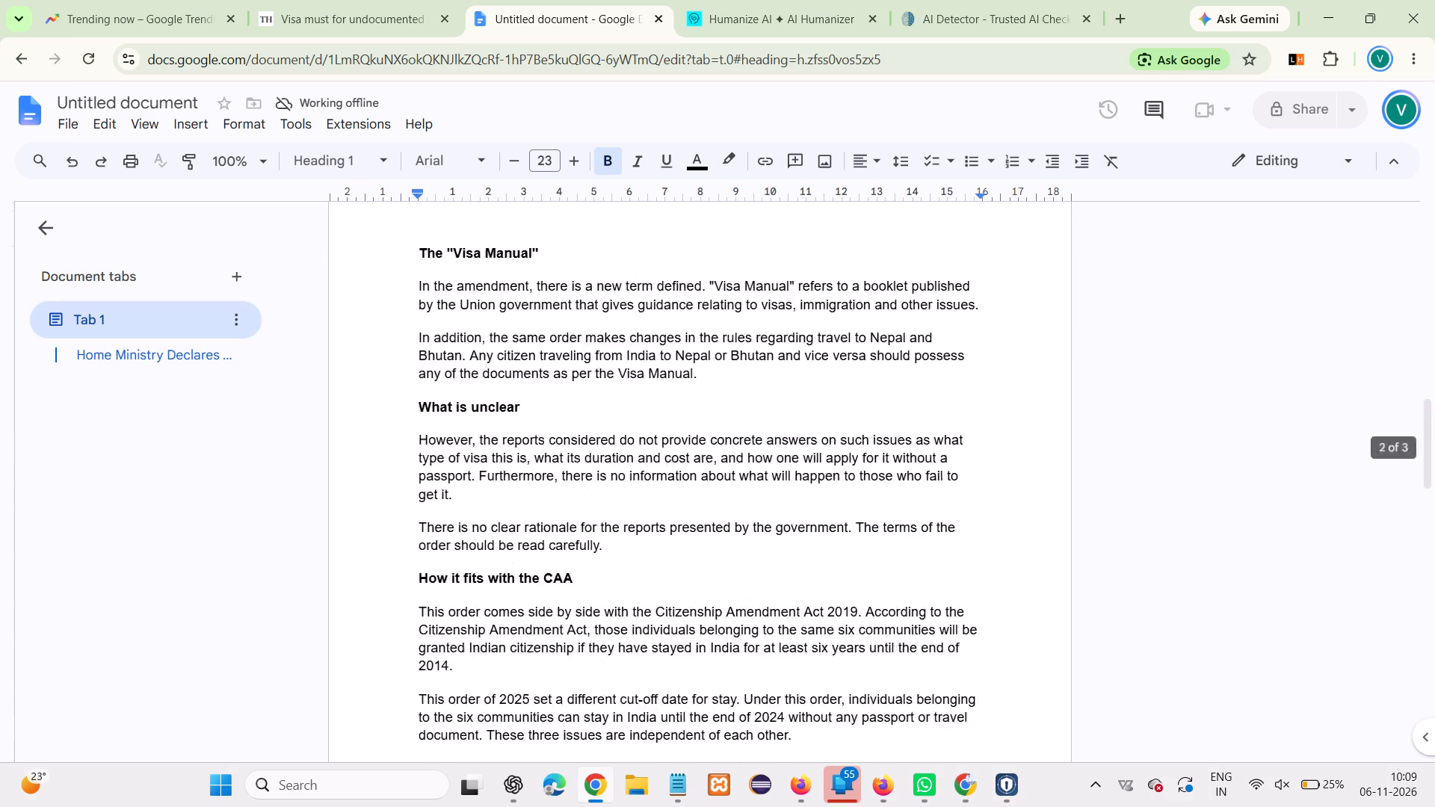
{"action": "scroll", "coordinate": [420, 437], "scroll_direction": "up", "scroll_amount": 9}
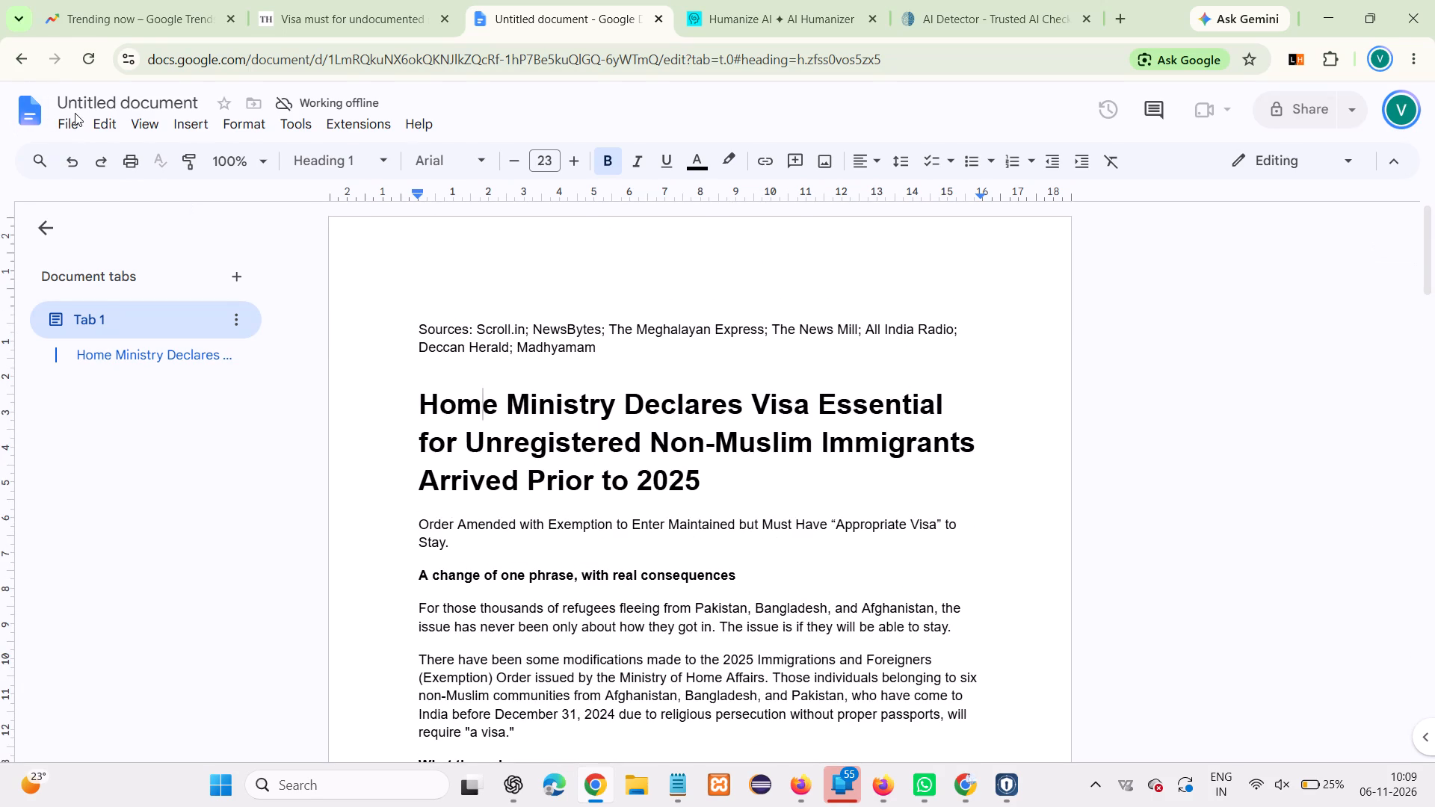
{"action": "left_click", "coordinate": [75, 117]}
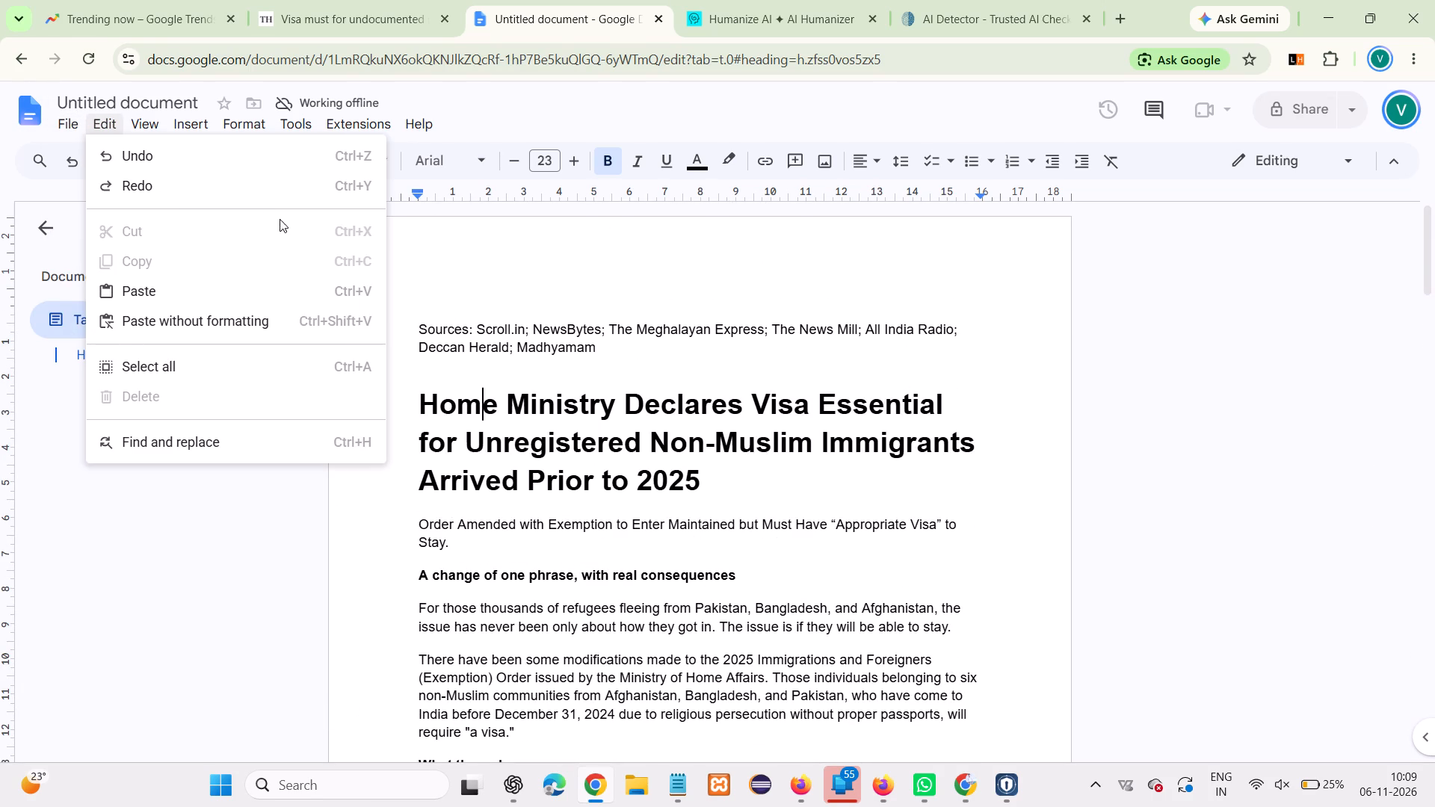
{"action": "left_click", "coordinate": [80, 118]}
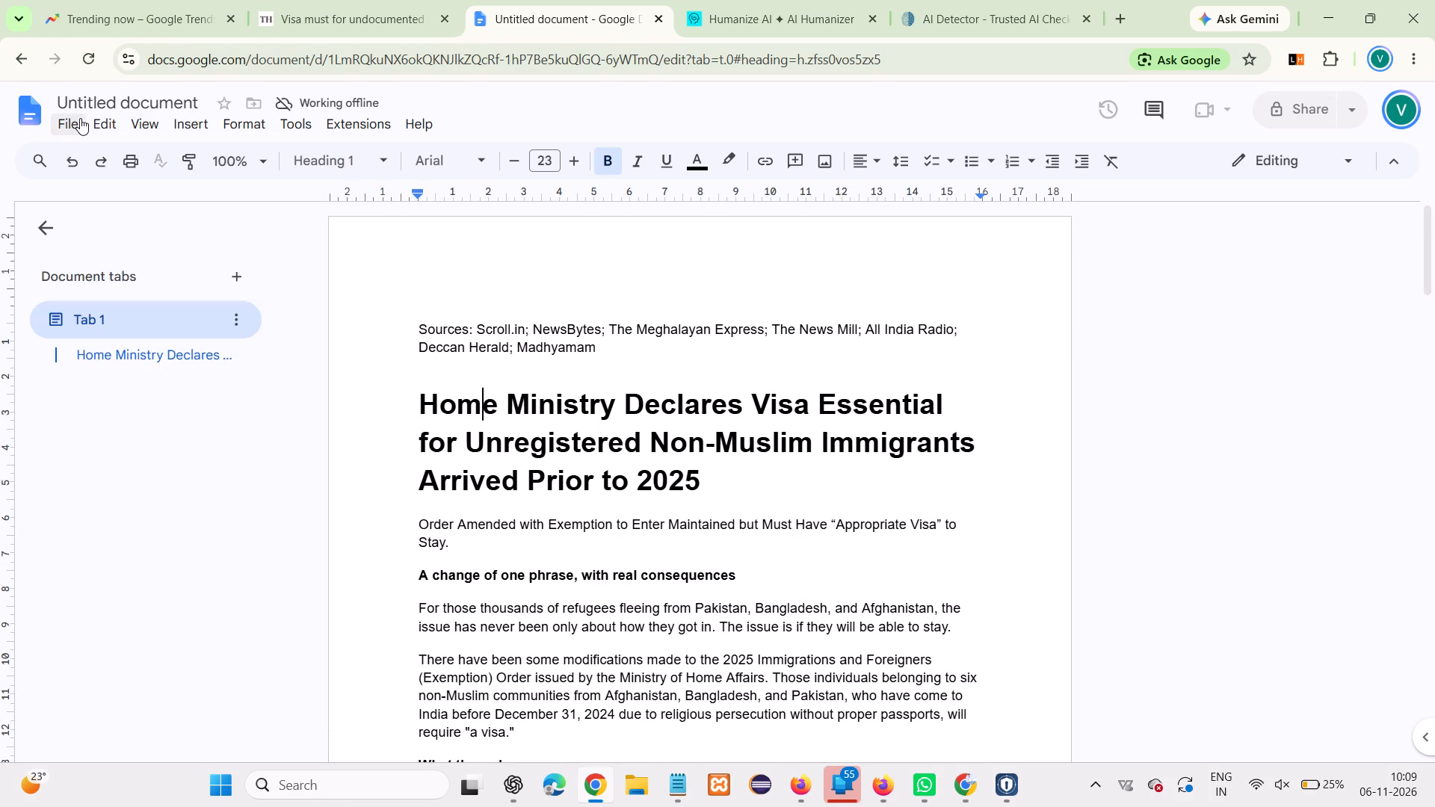
Reload the article document in Google Docs.
{"action": "left_click", "coordinate": [87, 60]}
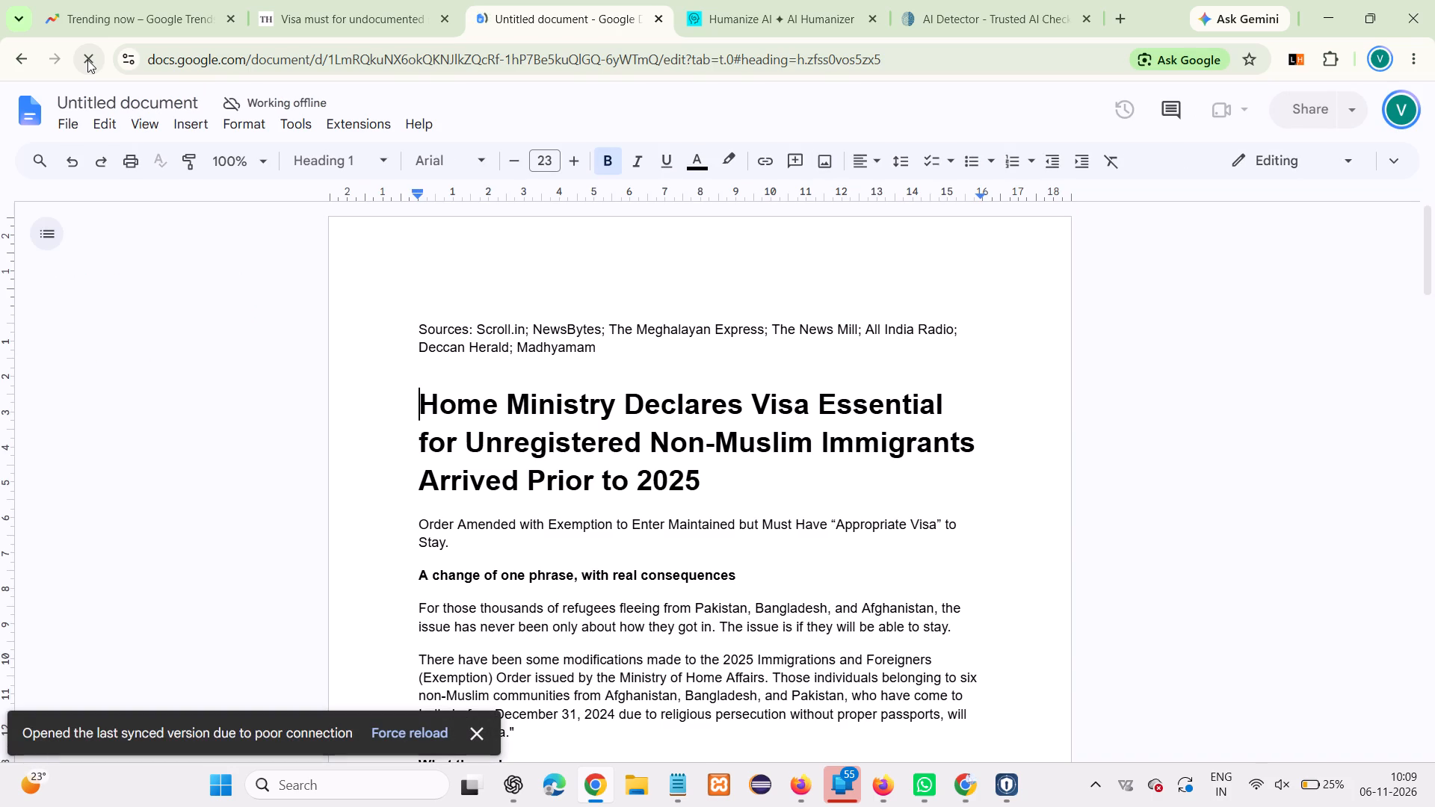
{"action": "left_click", "coordinate": [69, 129]}
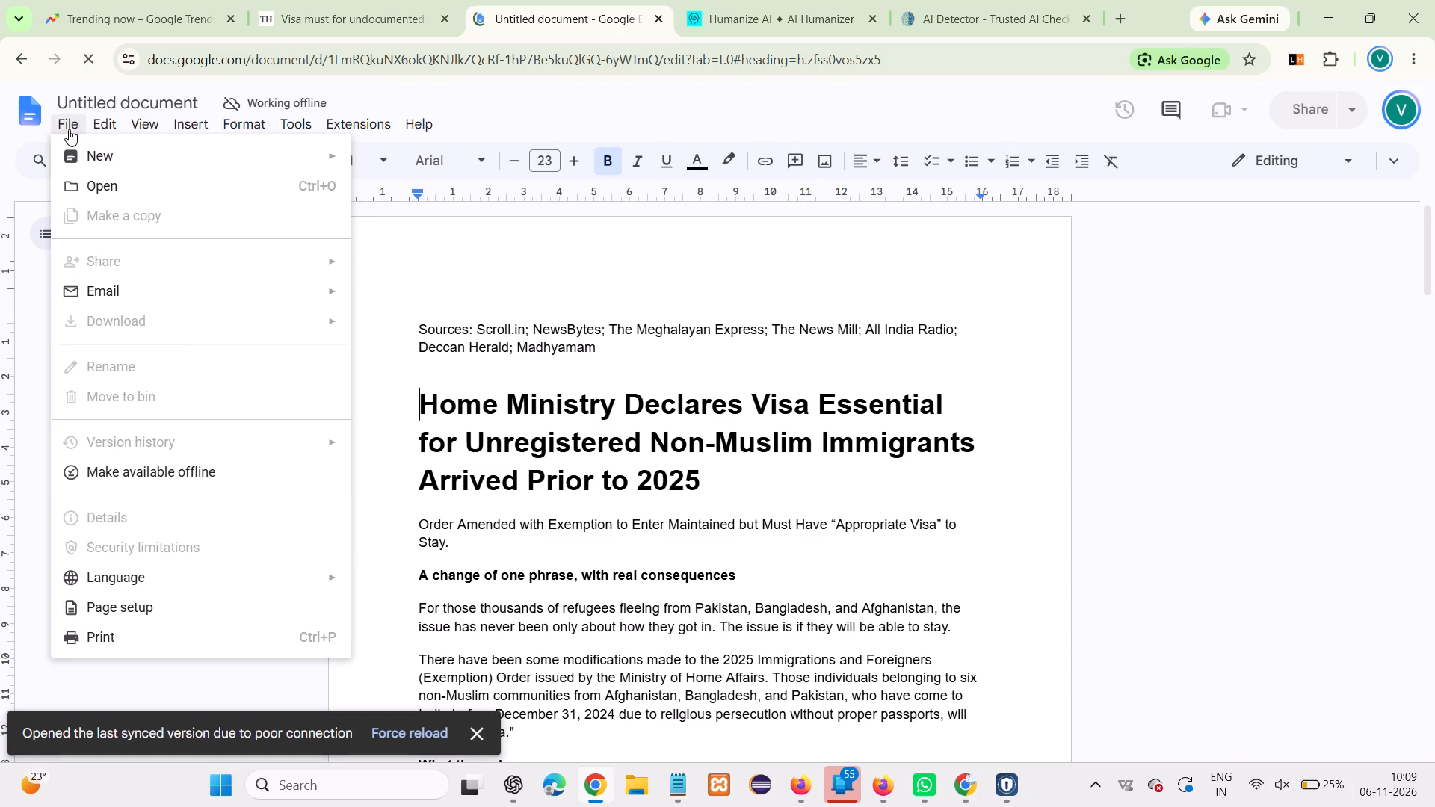
{"action": "left_click", "coordinate": [549, 282]}
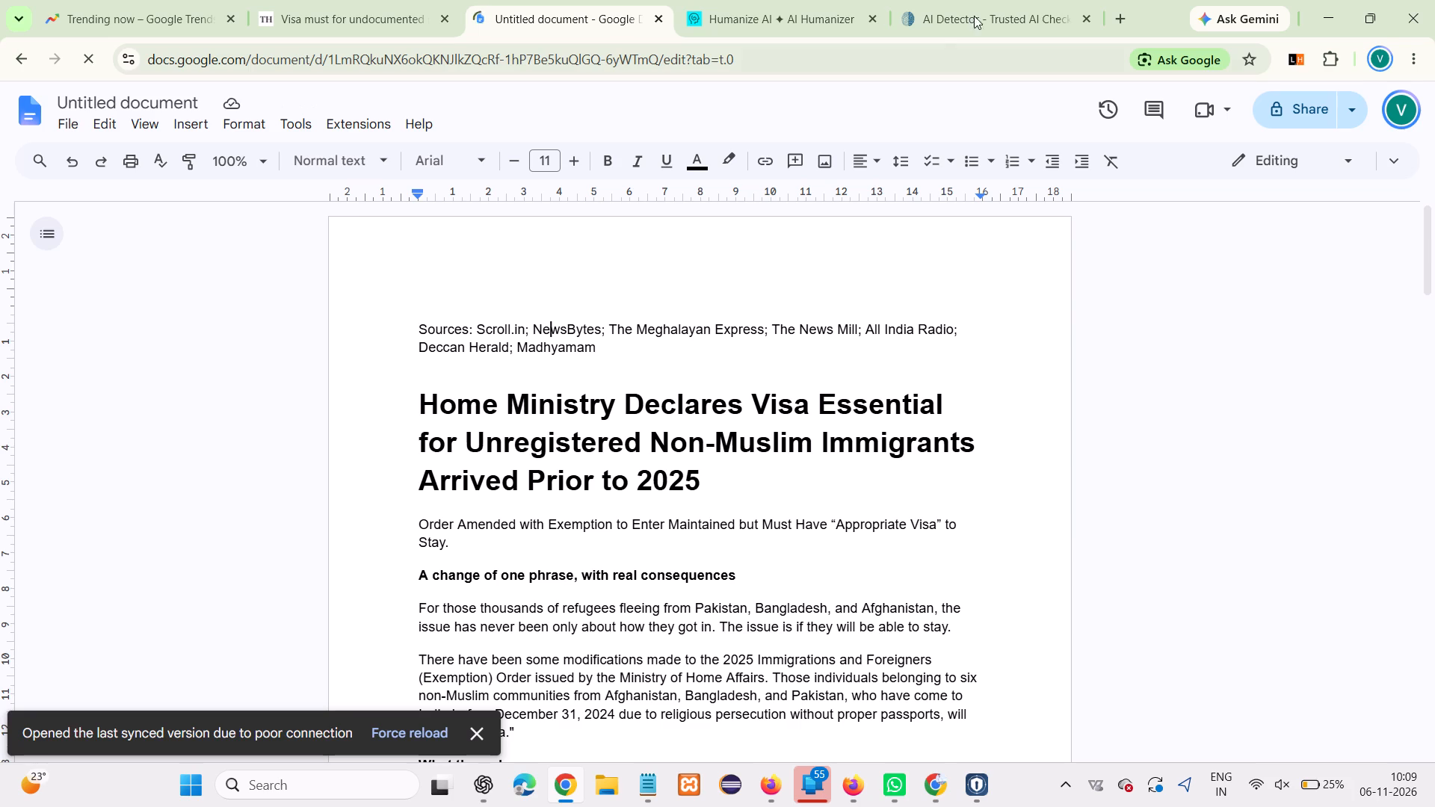
Open theindianpostlive.com in a new browser tab and log in to the author account.
{"action": "left_click", "coordinate": [1122, 13]}
{"action": "left_click", "coordinate": [614, 367]}
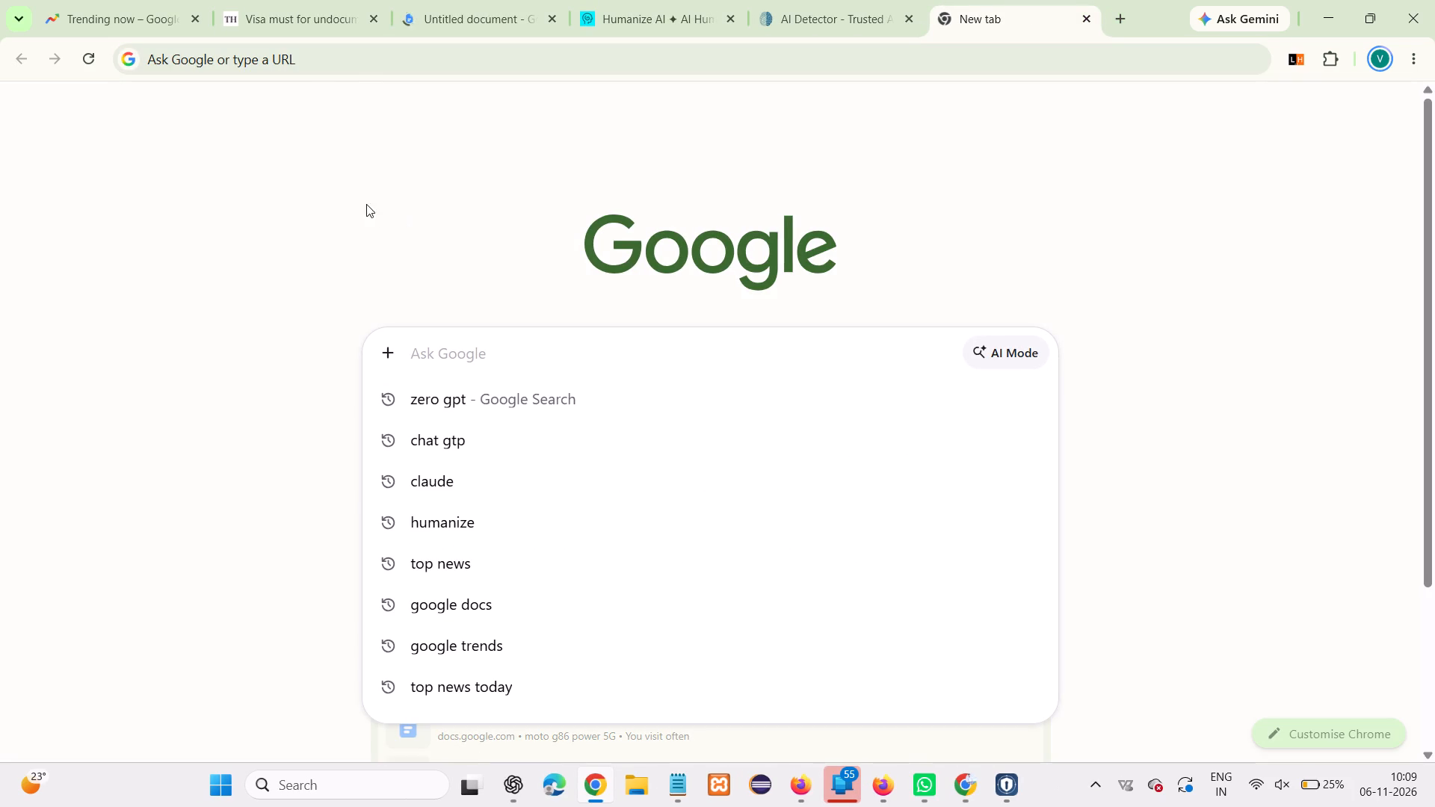
{"action": "left_click", "coordinate": [300, 67]}
{"action": "type", "text": "the"}
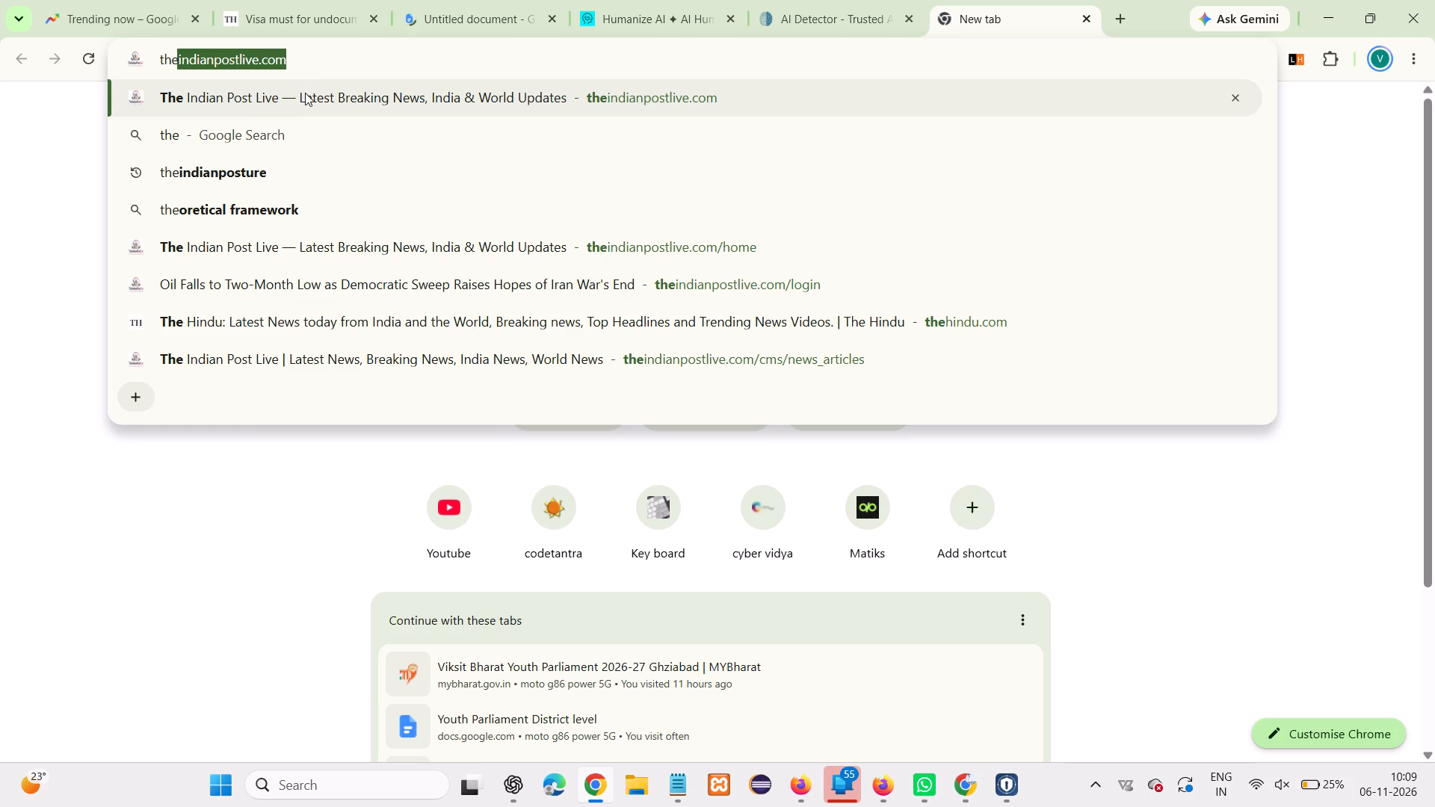
{"action": "key", "text": "Return"}
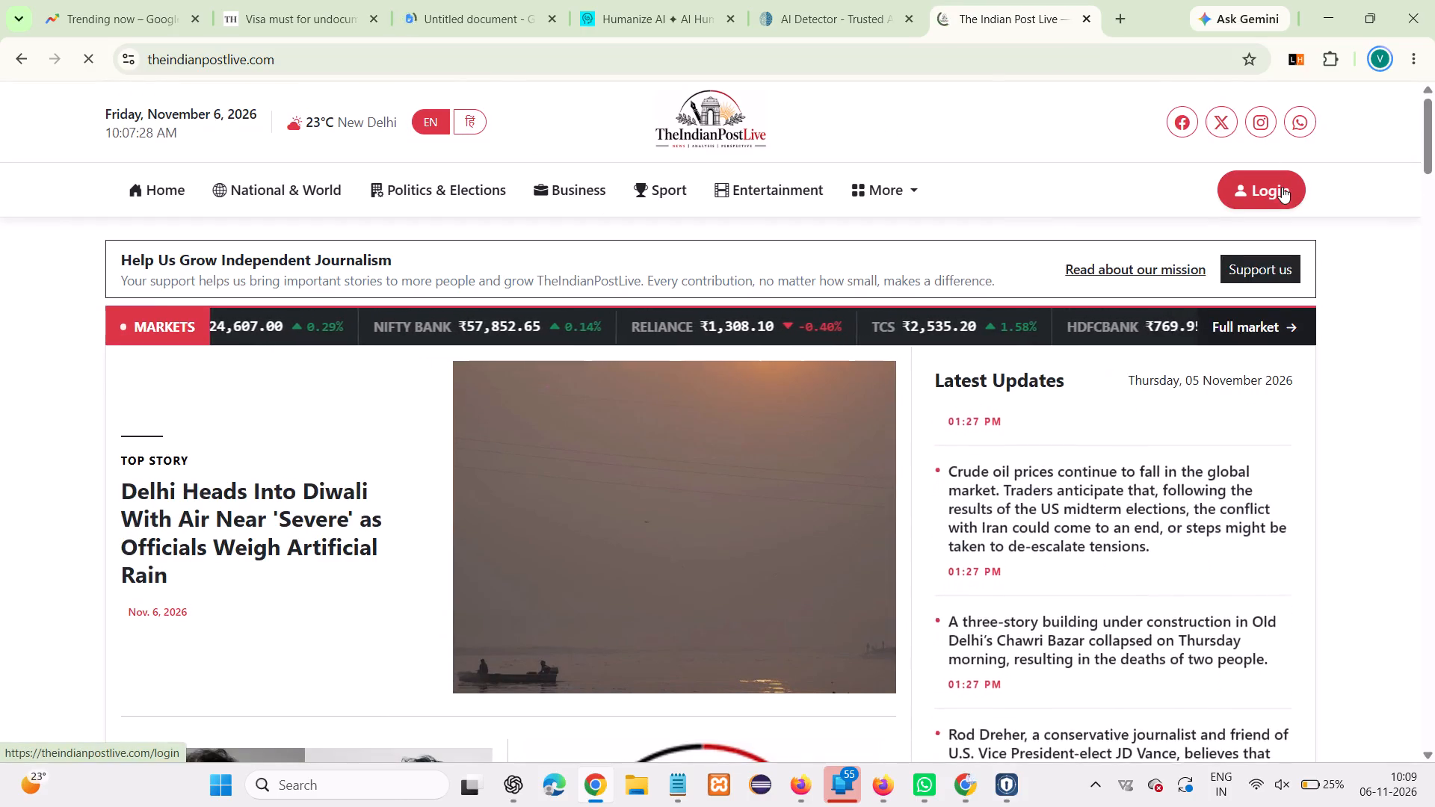
{"action": "left_click", "coordinate": [1282, 188]}
{"action": "left_click", "coordinate": [1282, 188]}
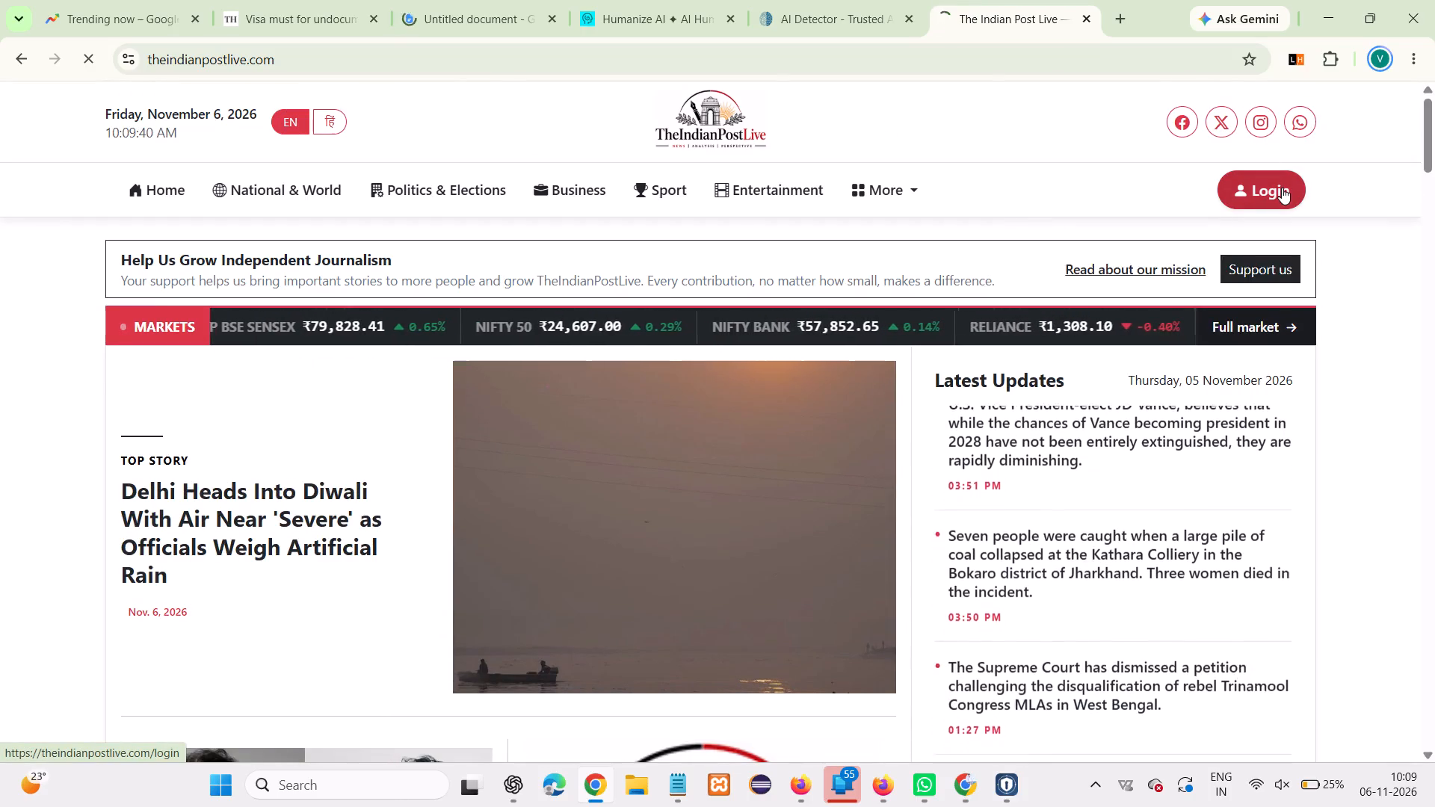
{"action": "left_click", "coordinate": [693, 601]}
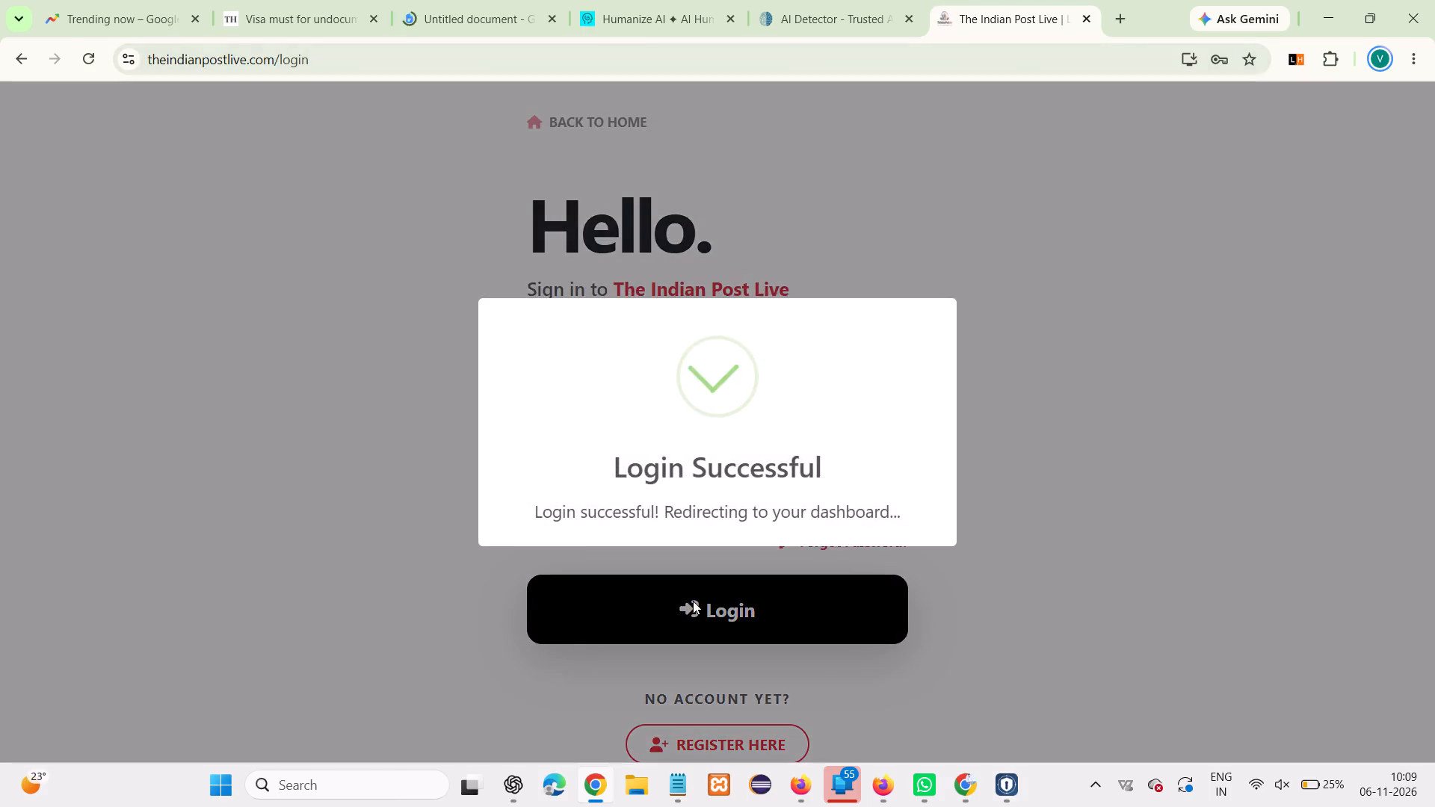
Open the Admin Dashboard of The Indian Post Live from the author account.
{"action": "left_click", "coordinate": [1192, 653]}
{"action": "left_click", "coordinate": [1266, 796]}
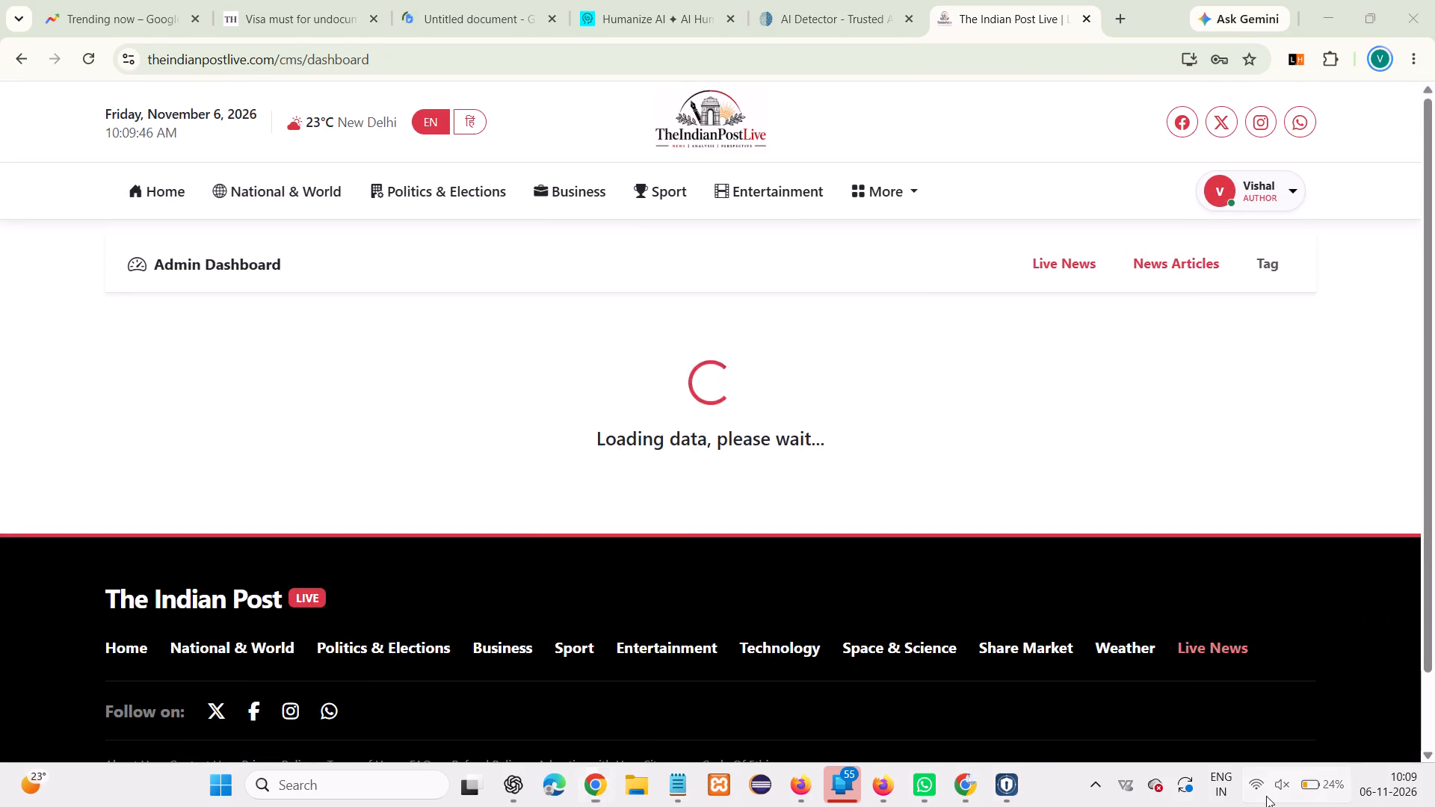
{"action": "left_click", "coordinate": [1316, 330]}
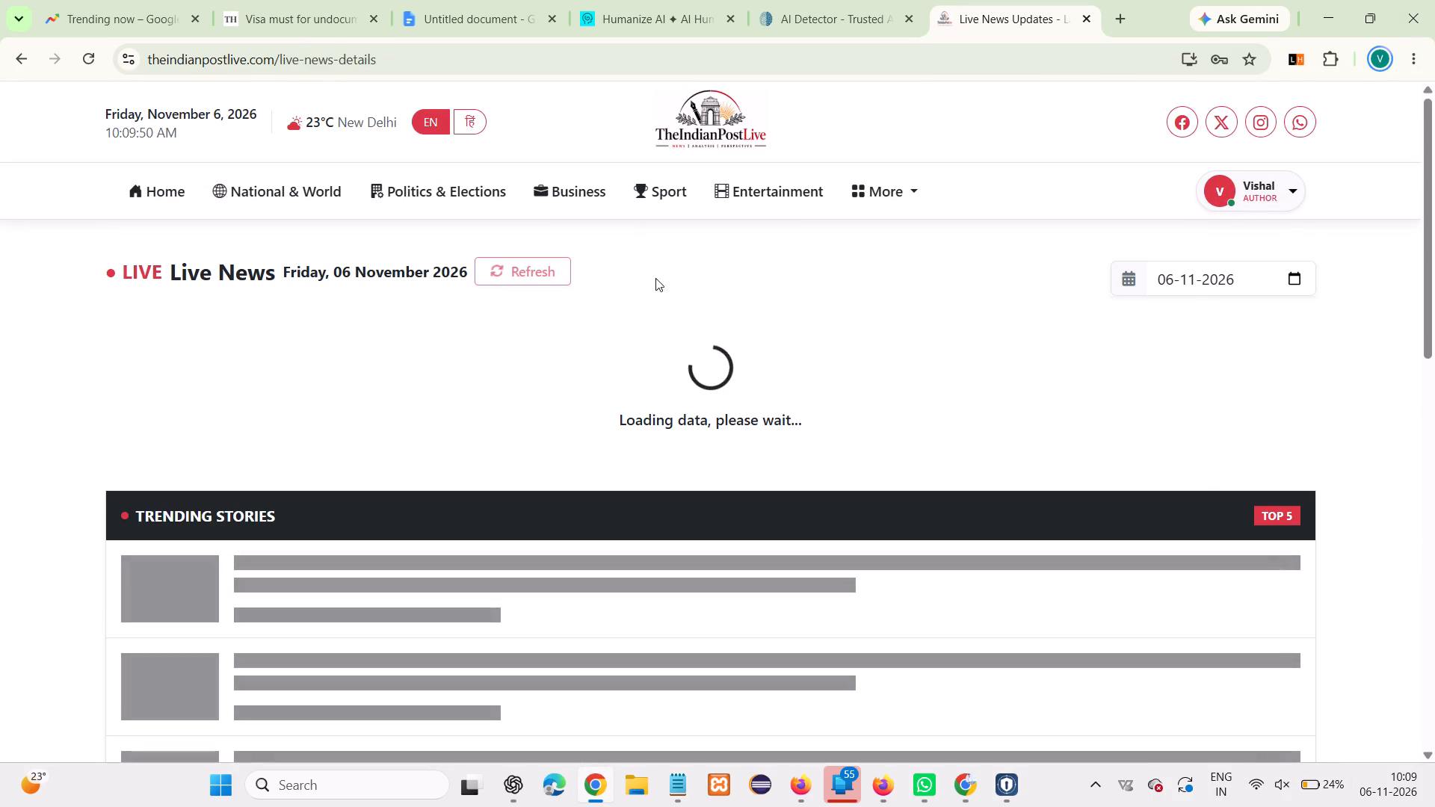
{"action": "left_click", "coordinate": [1262, 190]}
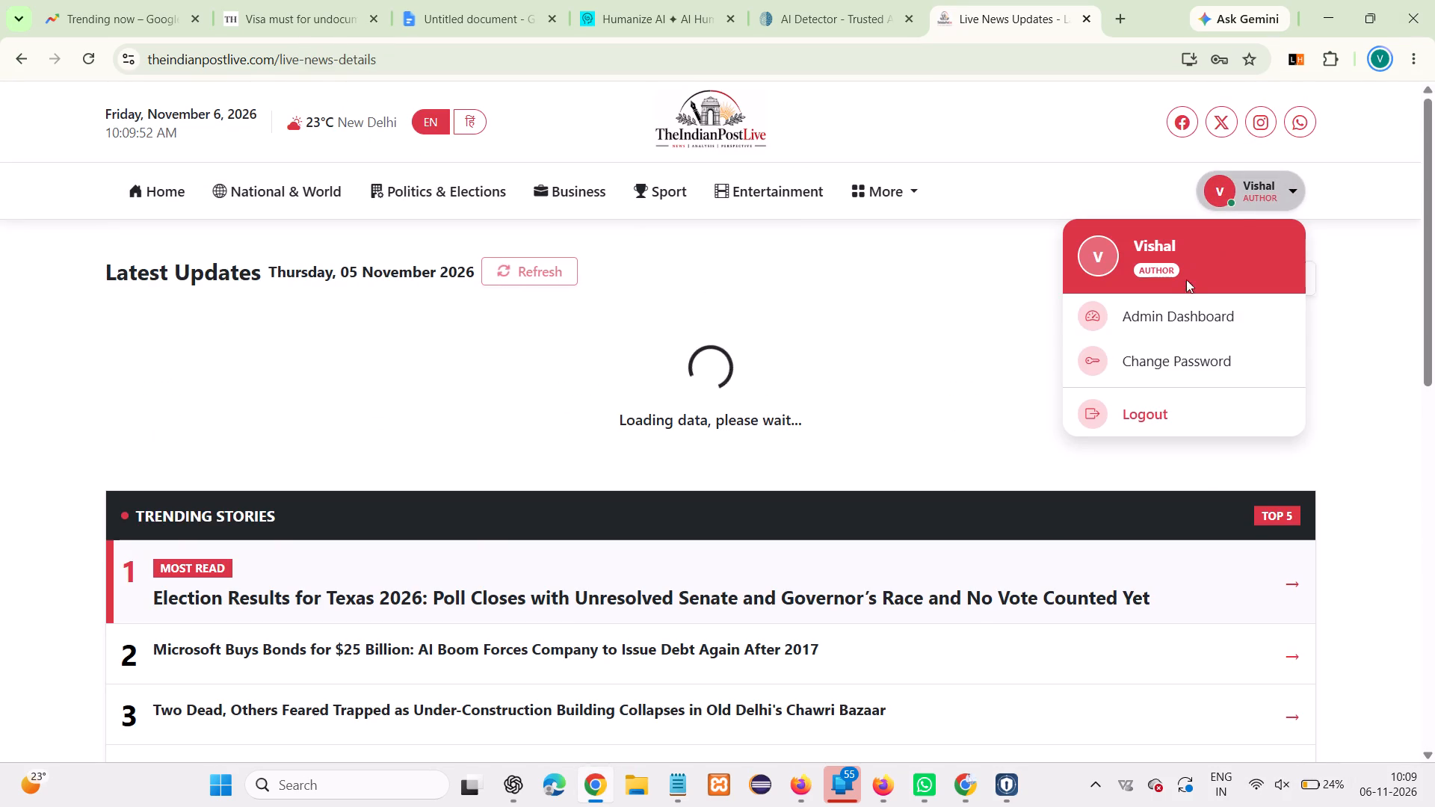
{"action": "left_click", "coordinate": [1174, 318]}
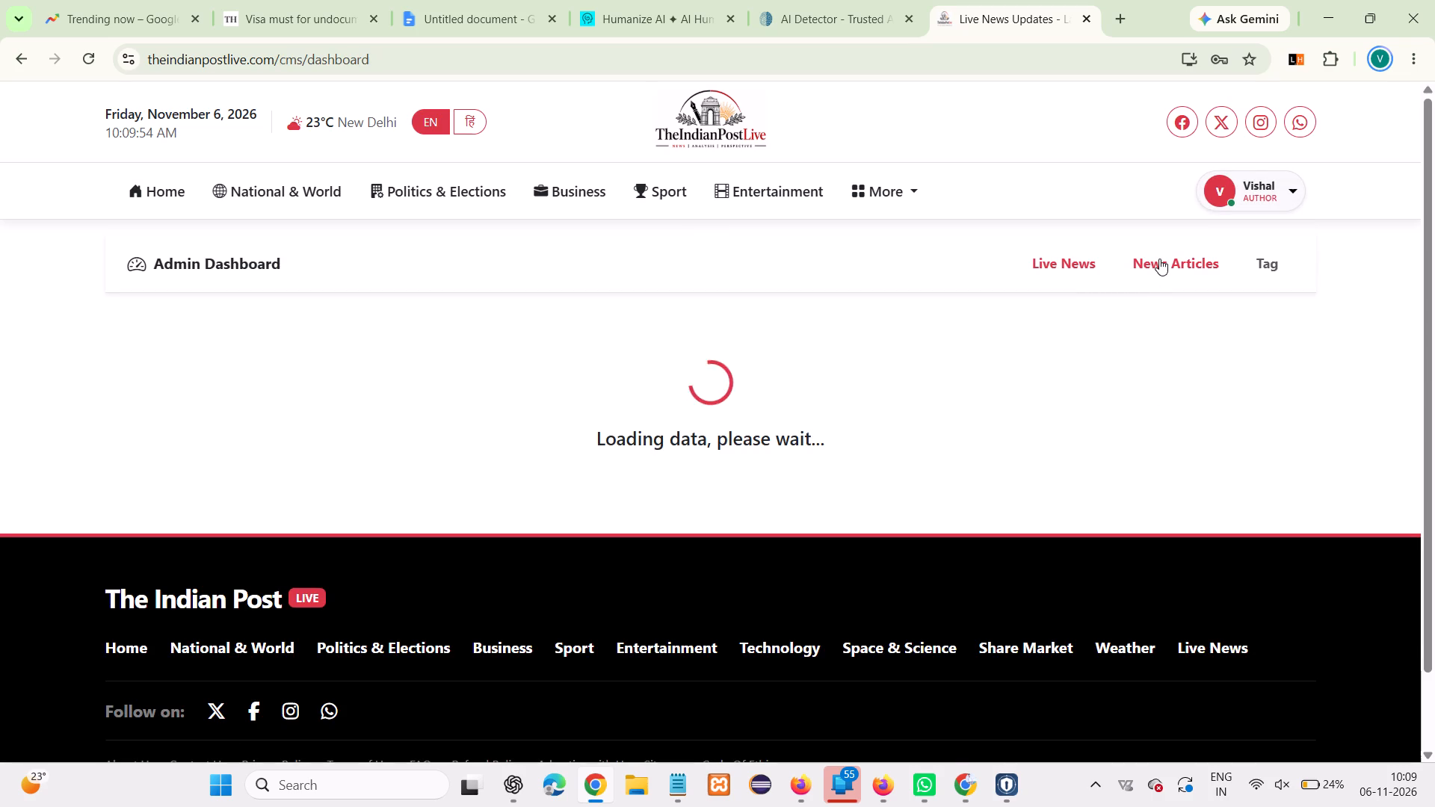
Open the News Articles section of the Admin Dashboard.
{"action": "left_click", "coordinate": [1159, 259]}
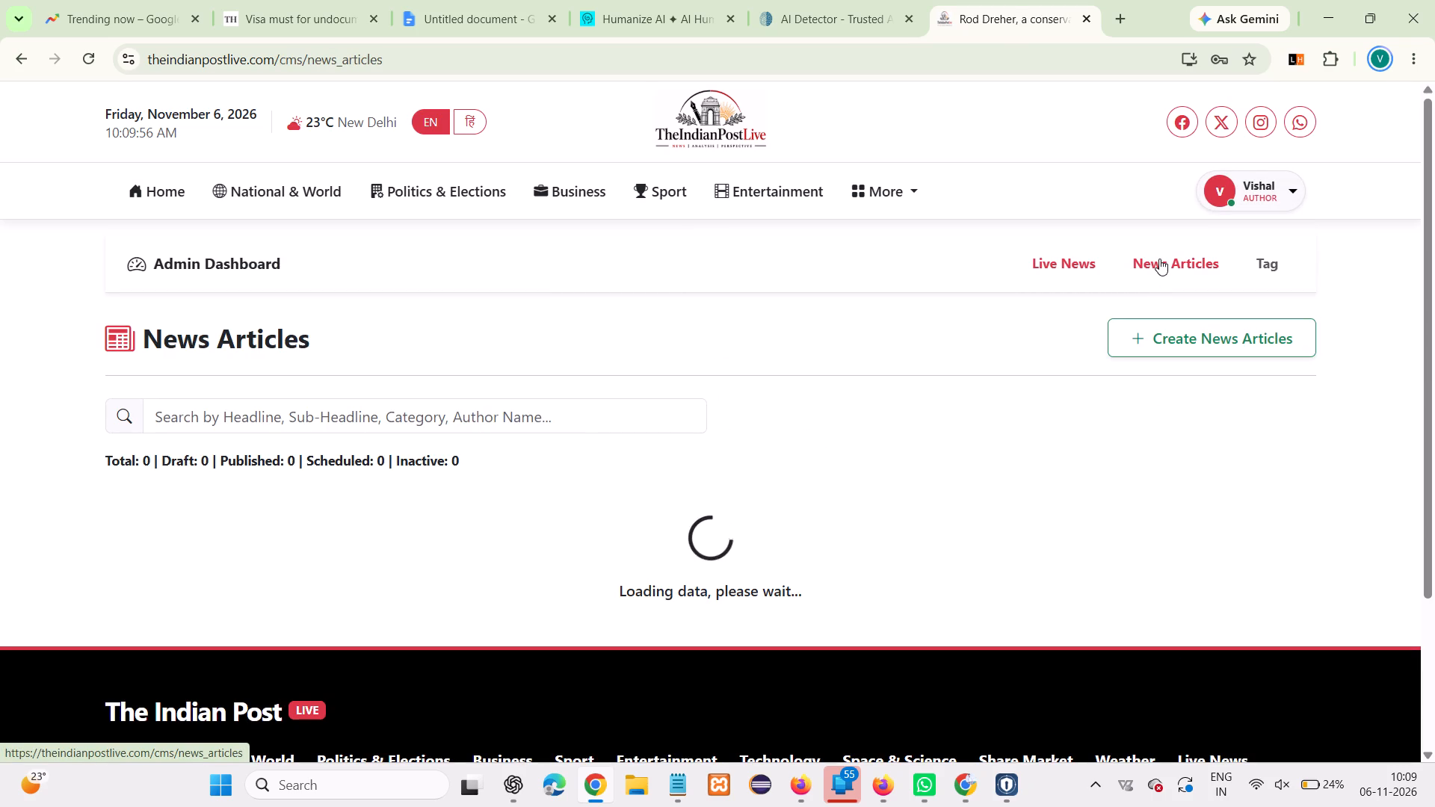
Switch to the article document in Google Docs and try to download it as Microsoft Word (.docx).
{"action": "left_click", "coordinate": [424, 1]}
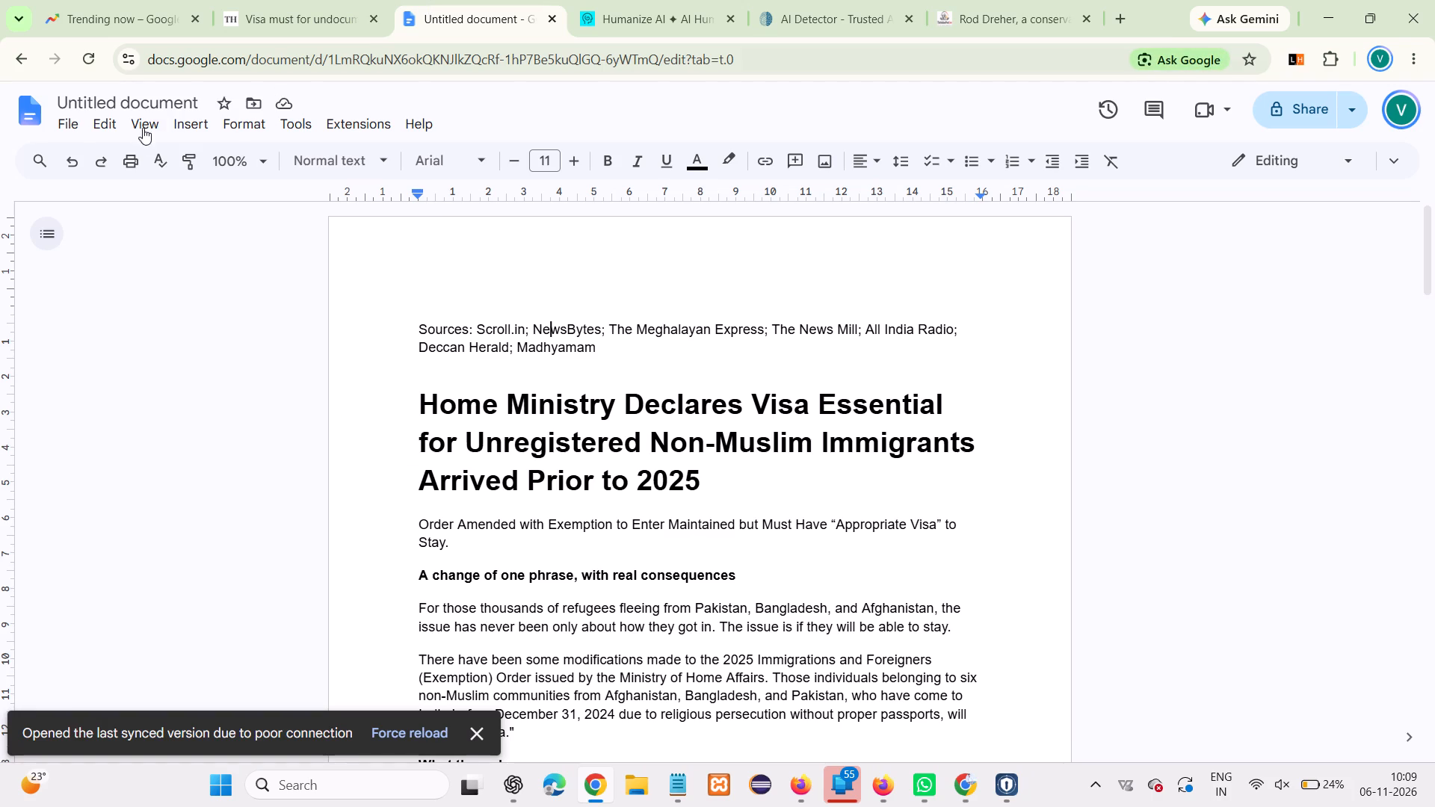
{"action": "left_click", "coordinate": [78, 126]}
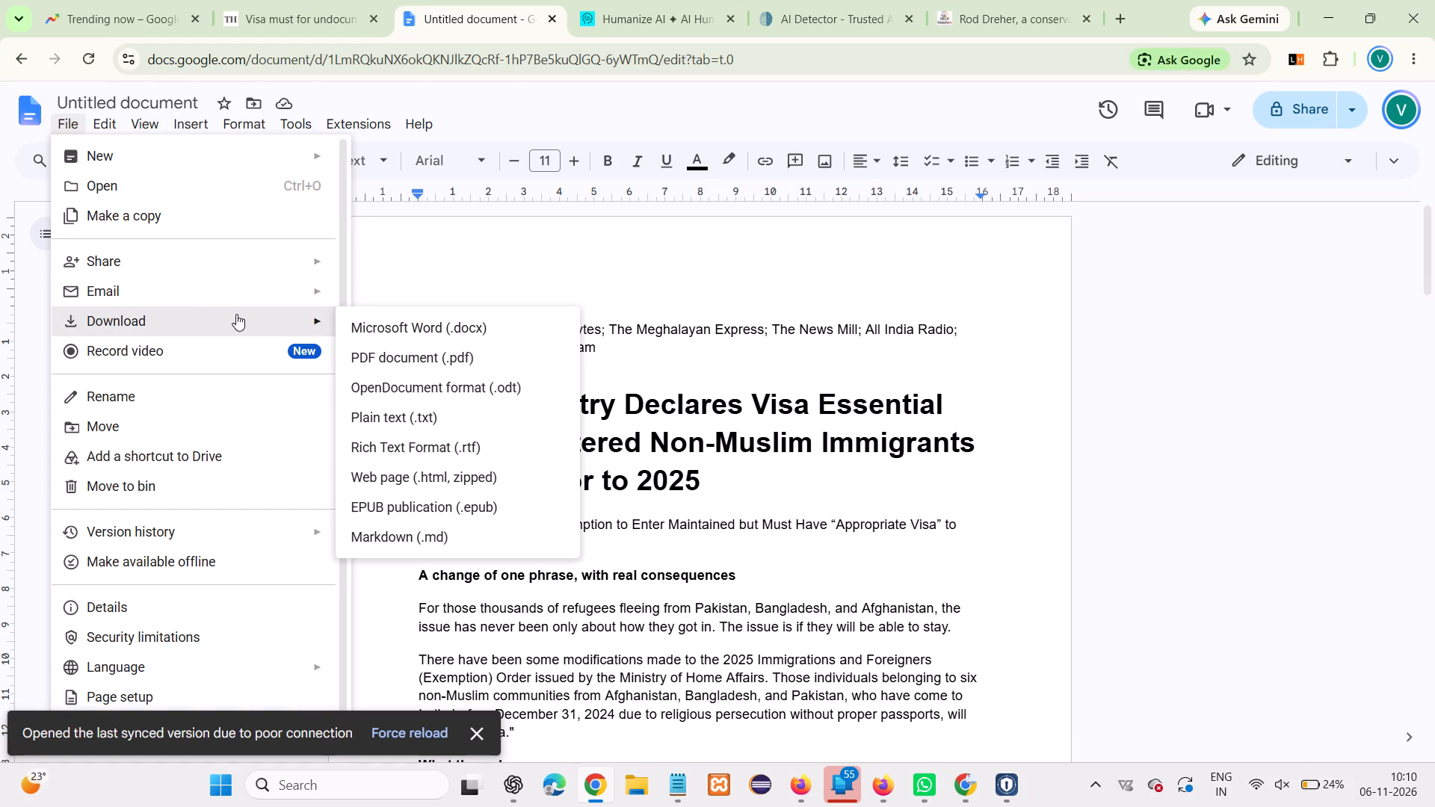
{"action": "left_click", "coordinate": [372, 317]}
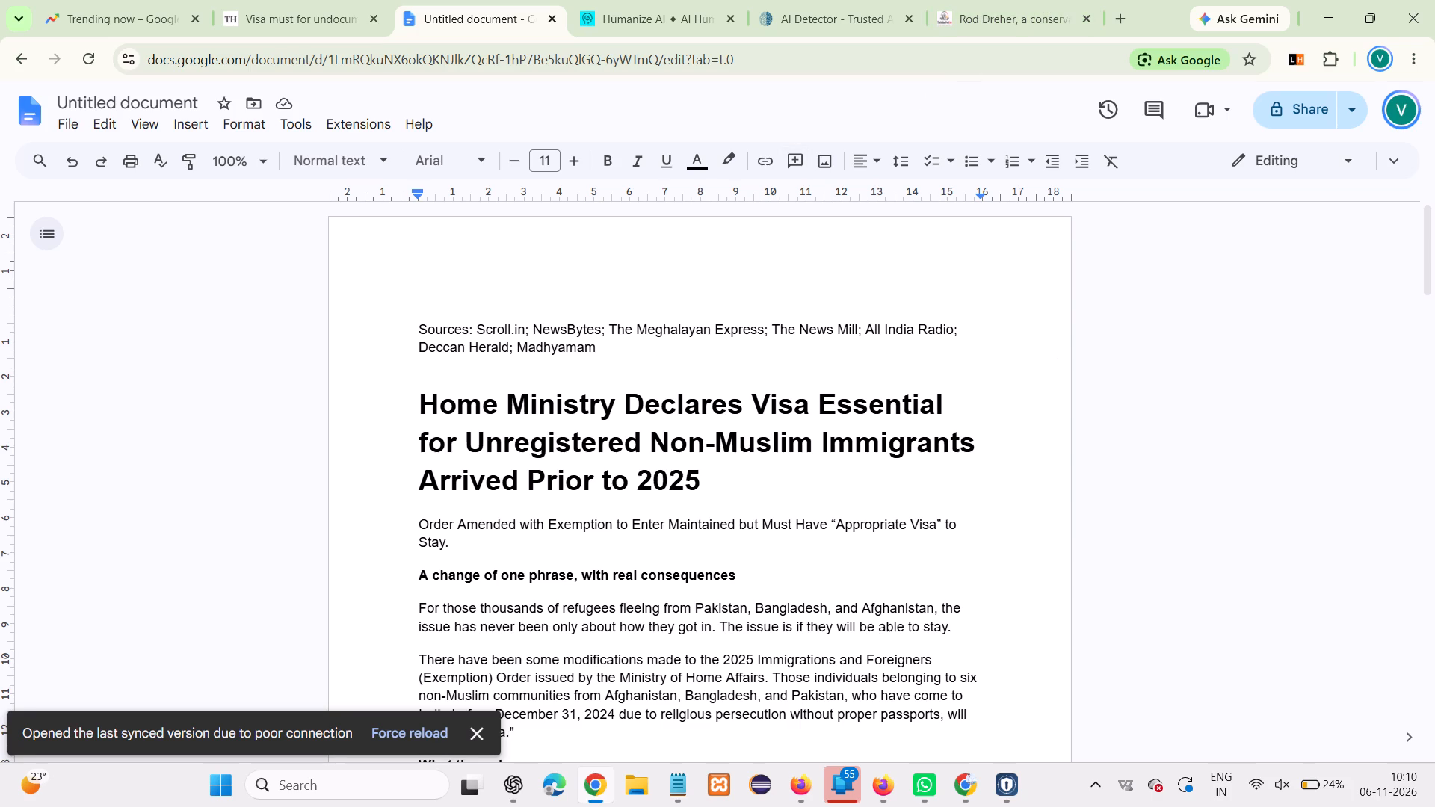
{"action": "scroll", "coordinate": [691, 494], "scroll_direction": "up", "scroll_amount": 5}
{"action": "scroll", "coordinate": [691, 494], "scroll_direction": "down", "scroll_amount": 5}
{"action": "scroll", "coordinate": [691, 494], "scroll_direction": "up", "scroll_amount": 5}
{"action": "left_click", "coordinate": [70, 125]}
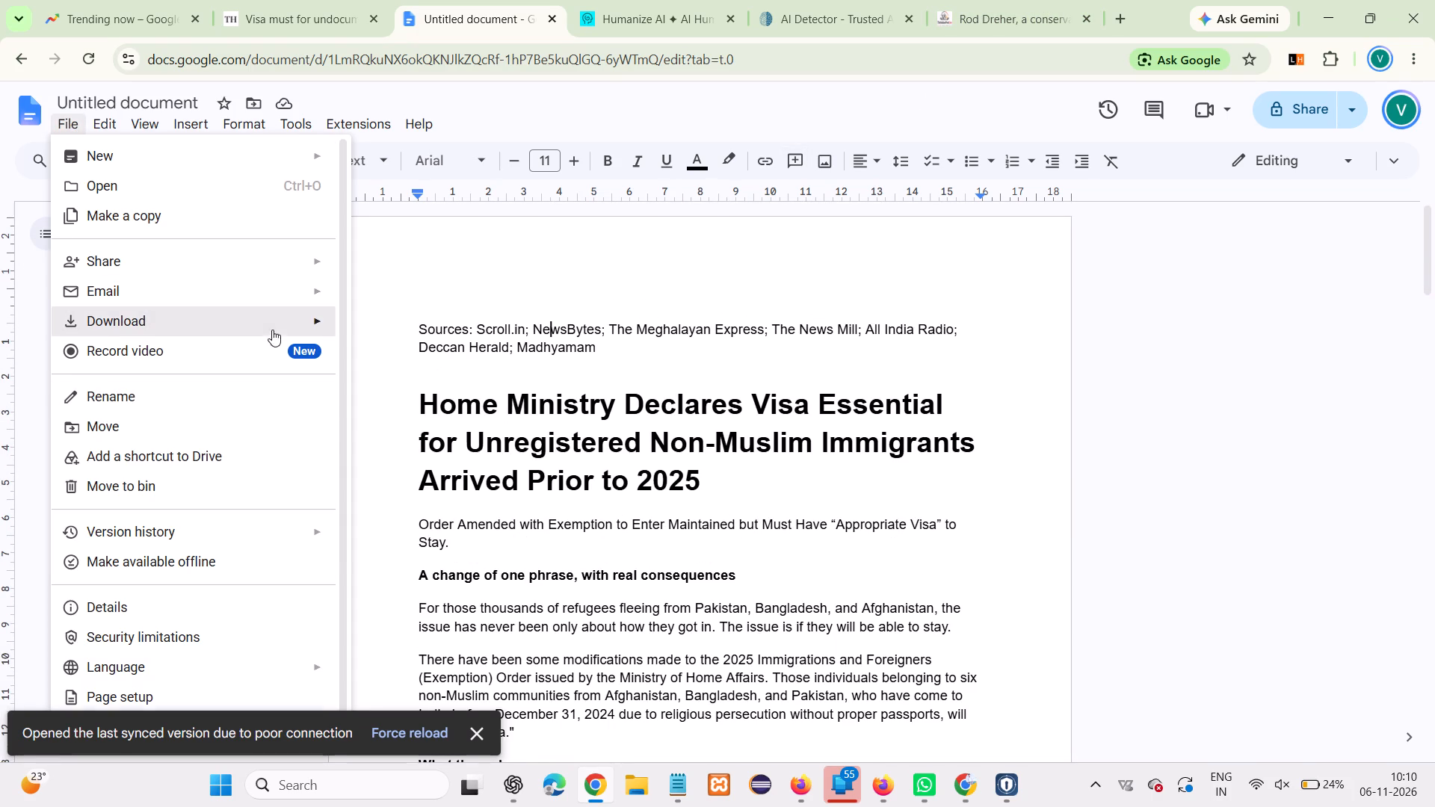
{"action": "left_click", "coordinate": [413, 313]}
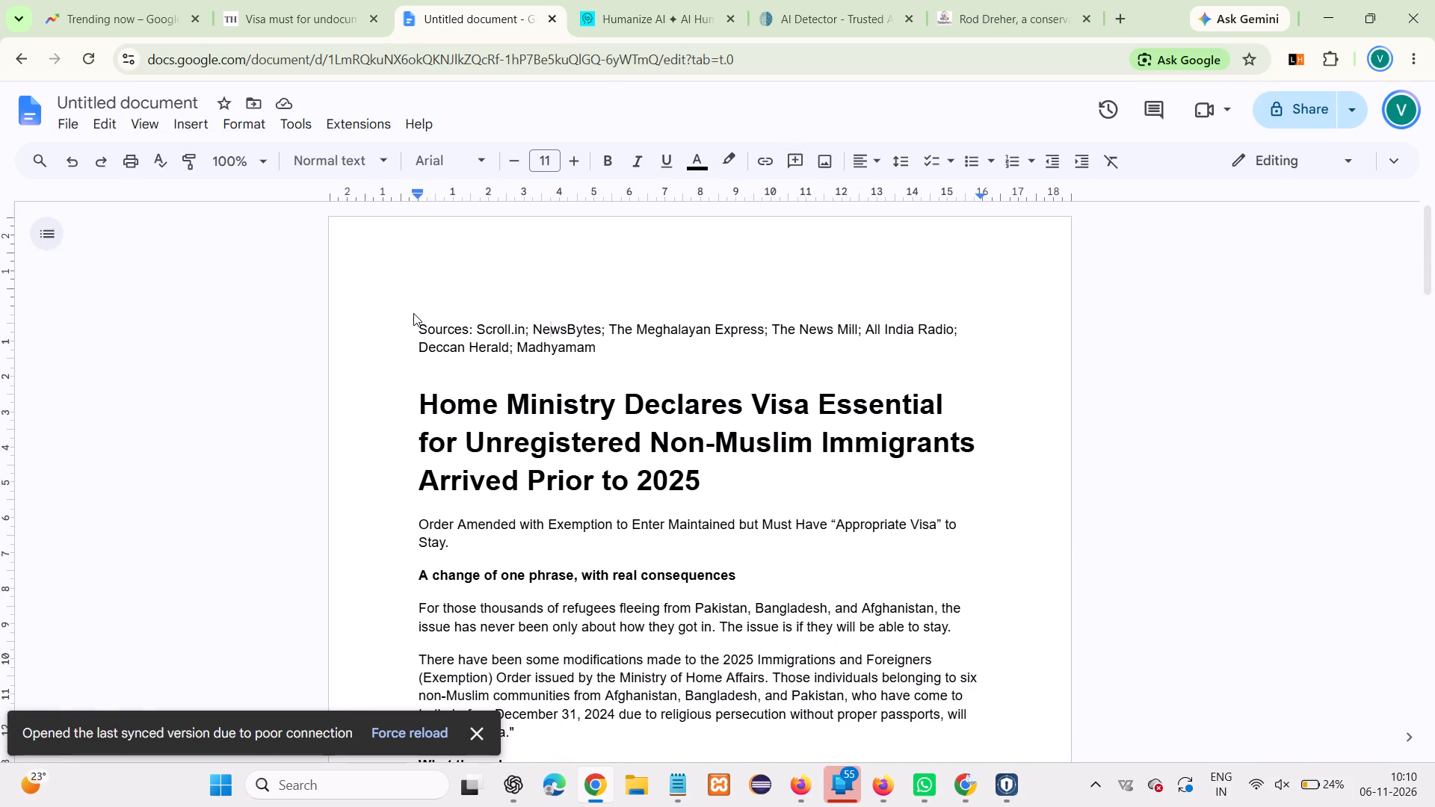
Return to The Indian Post Live's news articles and open the form for creating a new article.
{"action": "left_click", "coordinate": [1019, 0]}
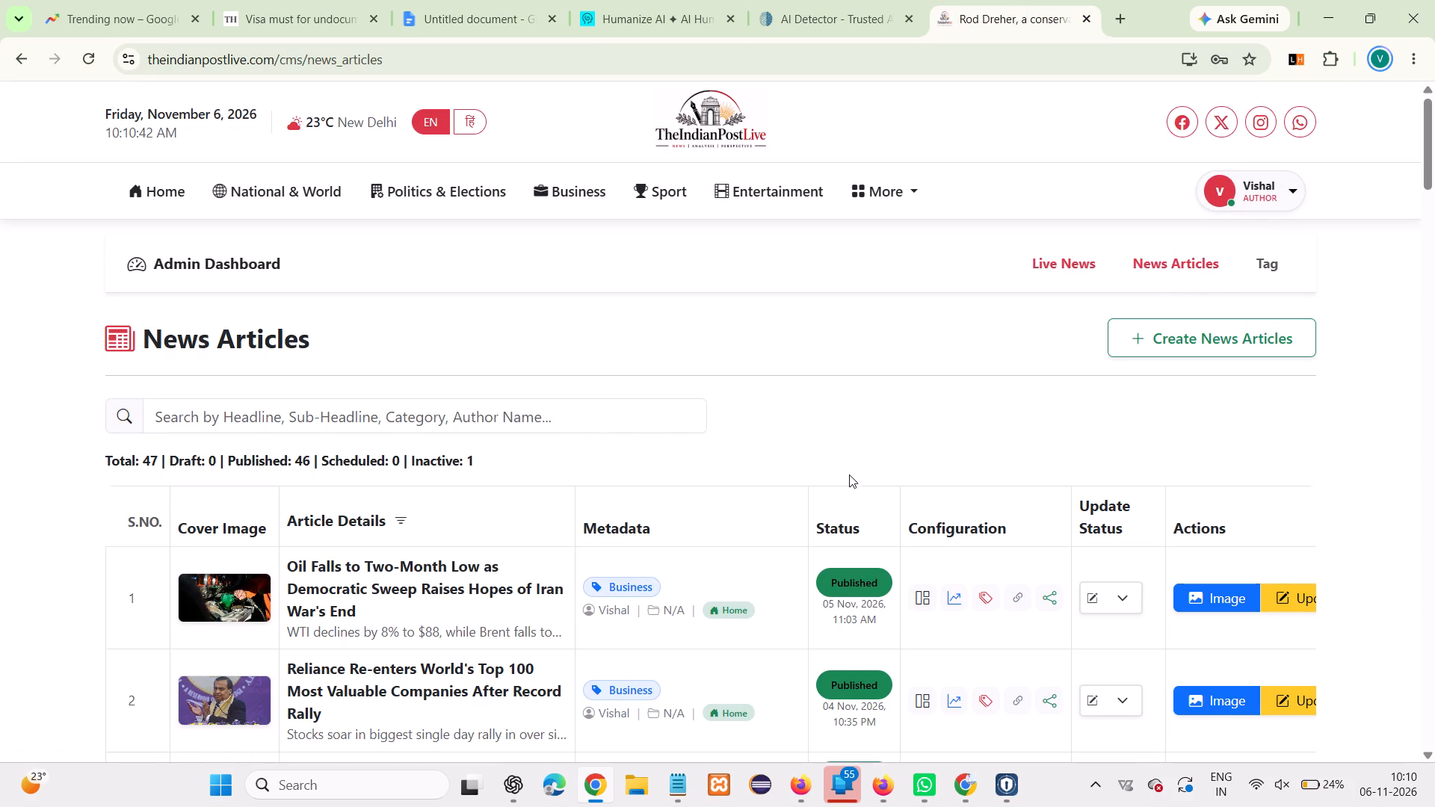
{"action": "scroll", "coordinate": [862, 445], "scroll_direction": "down", "scroll_amount": 1}
{"action": "left_click", "coordinate": [1196, 249]}
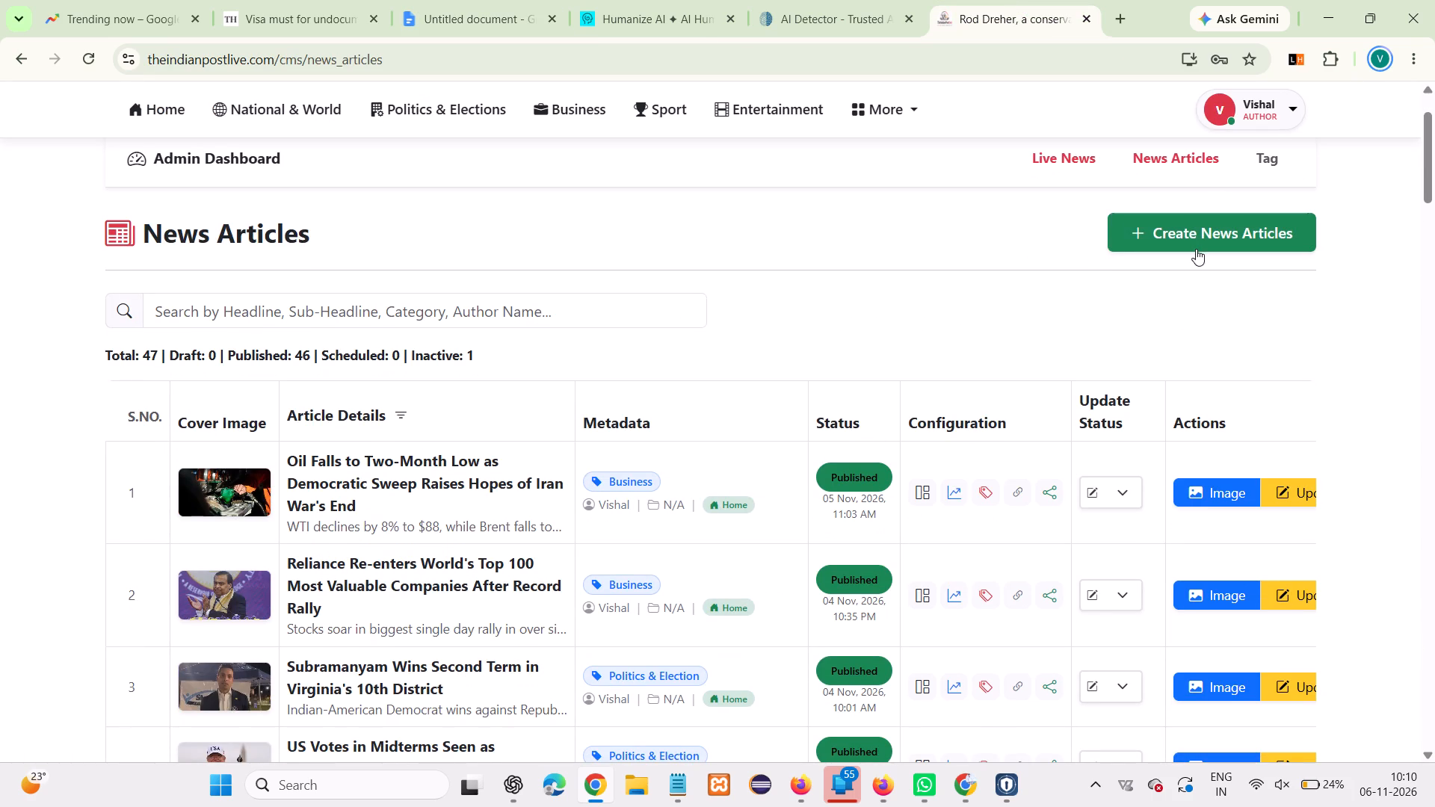
{"action": "left_click", "coordinate": [1176, 231]}
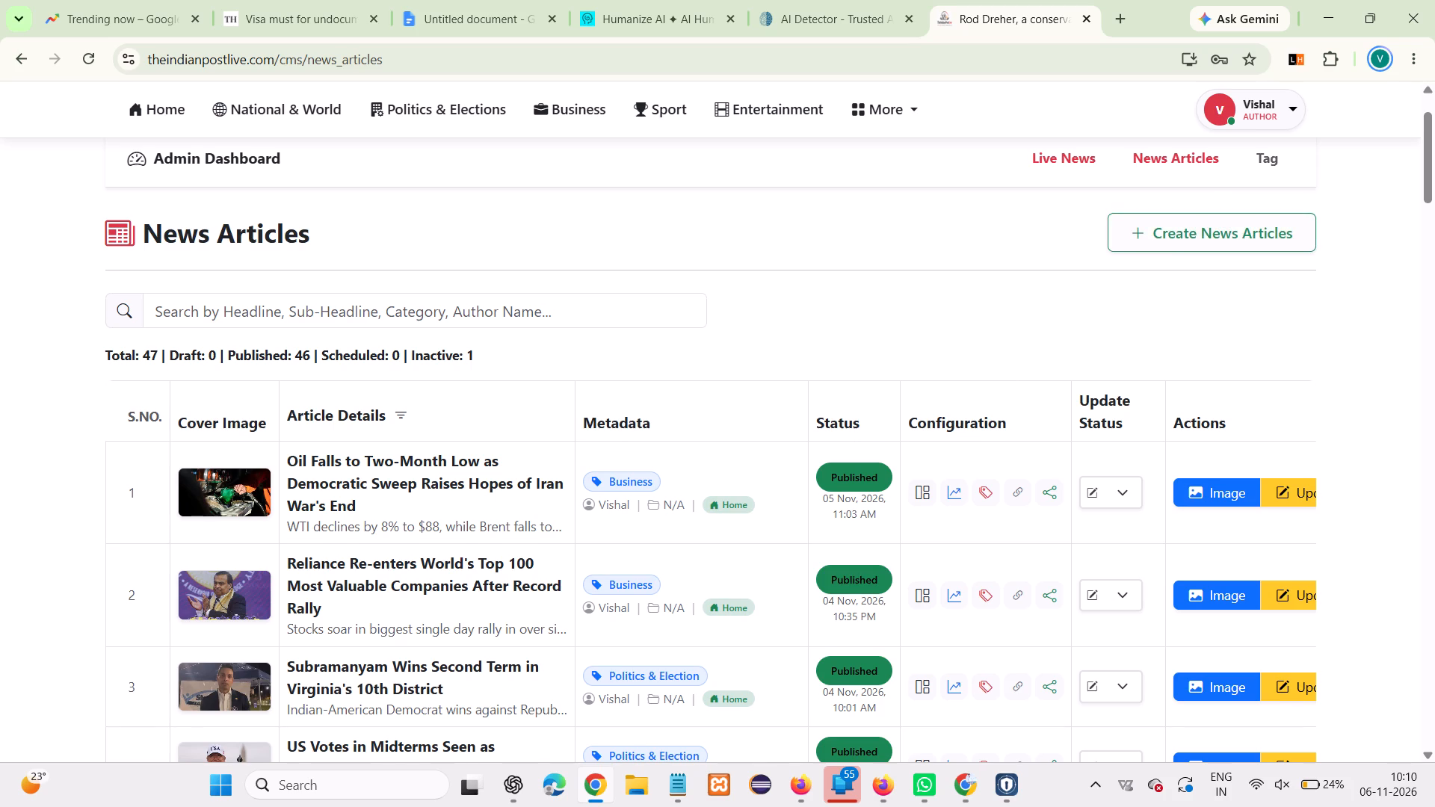
{"action": "scroll", "coordinate": [854, 425], "scroll_direction": "down", "scroll_amount": 2}
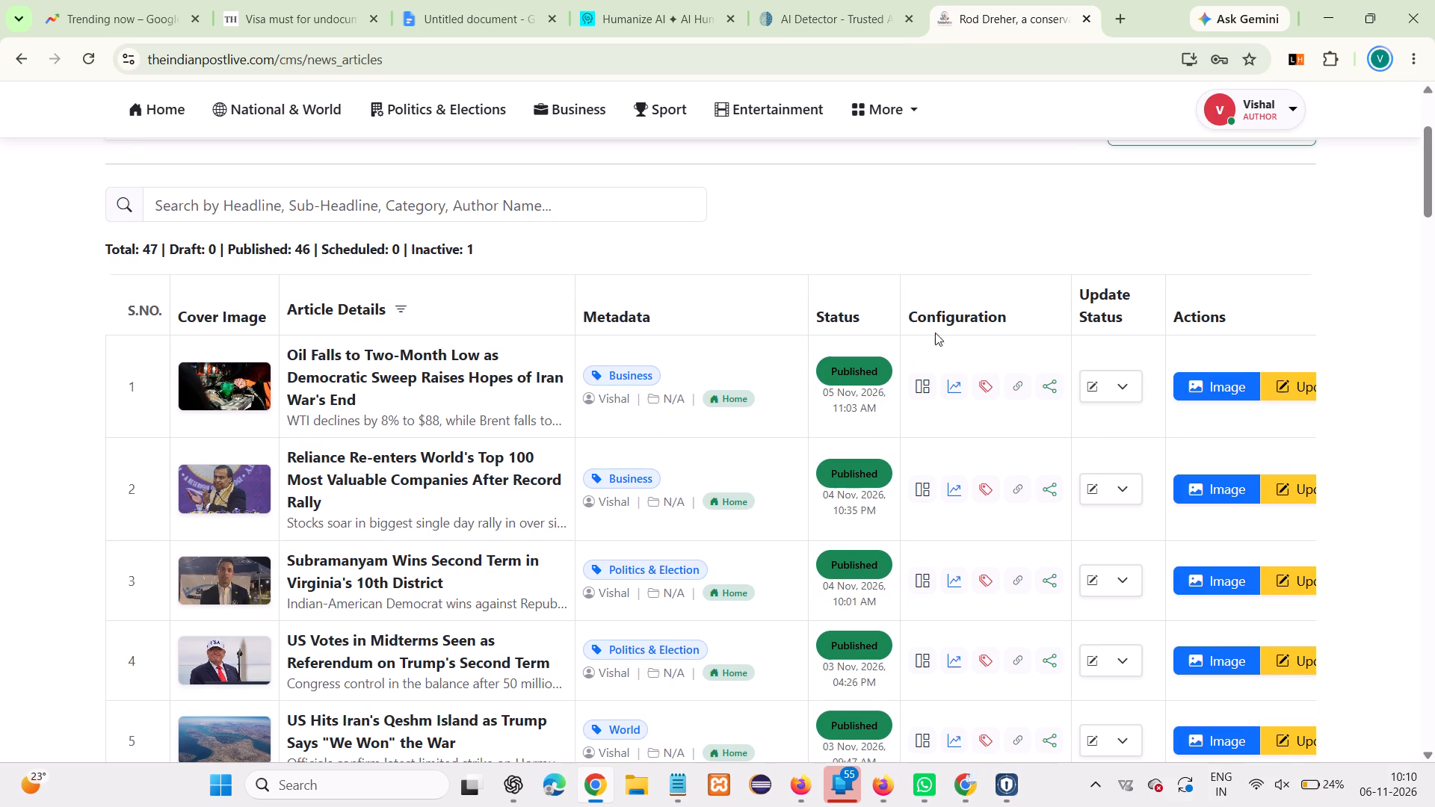
{"action": "scroll", "coordinate": [965, 286], "scroll_direction": "up", "scroll_amount": 3}
{"action": "left_click", "coordinate": [1146, 344]}
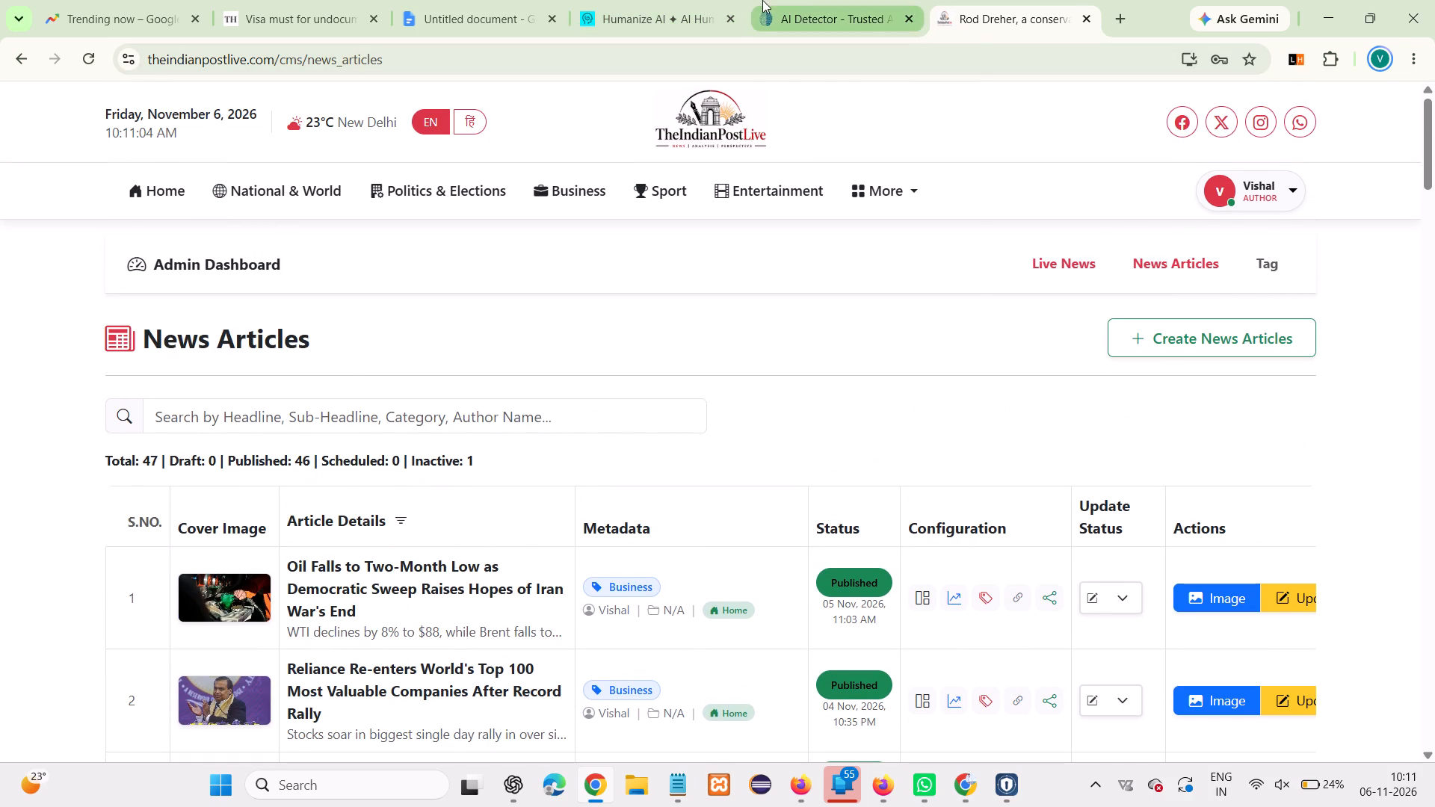
Copy the headline "Home Ministry Declares Visa Essential for Unregistered Non-Muslim Immigrants Arrived Prior to 2025" from Google Docs into the new article's headline.
{"action": "left_click", "coordinate": [464, 0]}
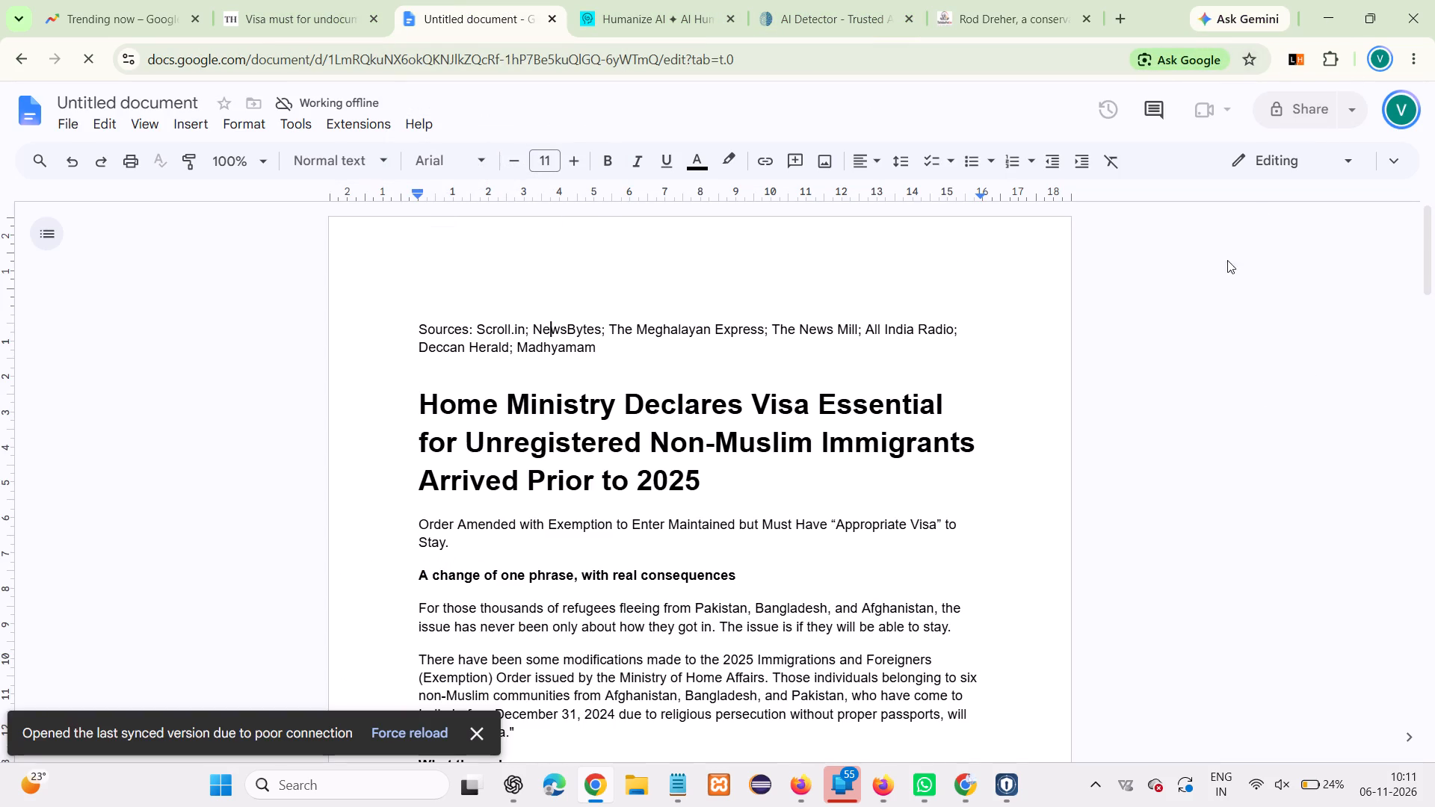
{"action": "scroll", "coordinate": [1147, 371], "scroll_direction": "down", "scroll_amount": 4}
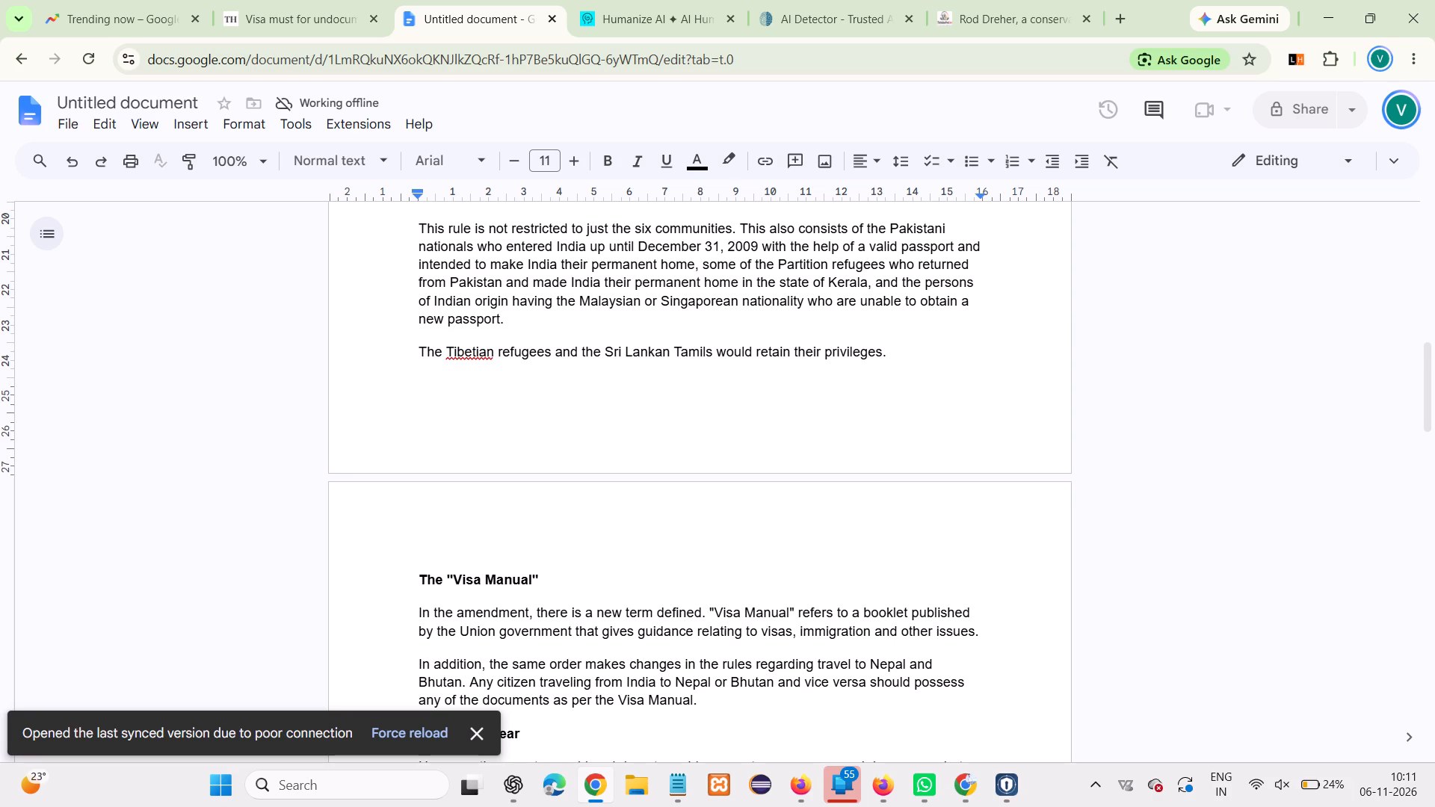
{"action": "left_click", "coordinate": [1077, 0]}
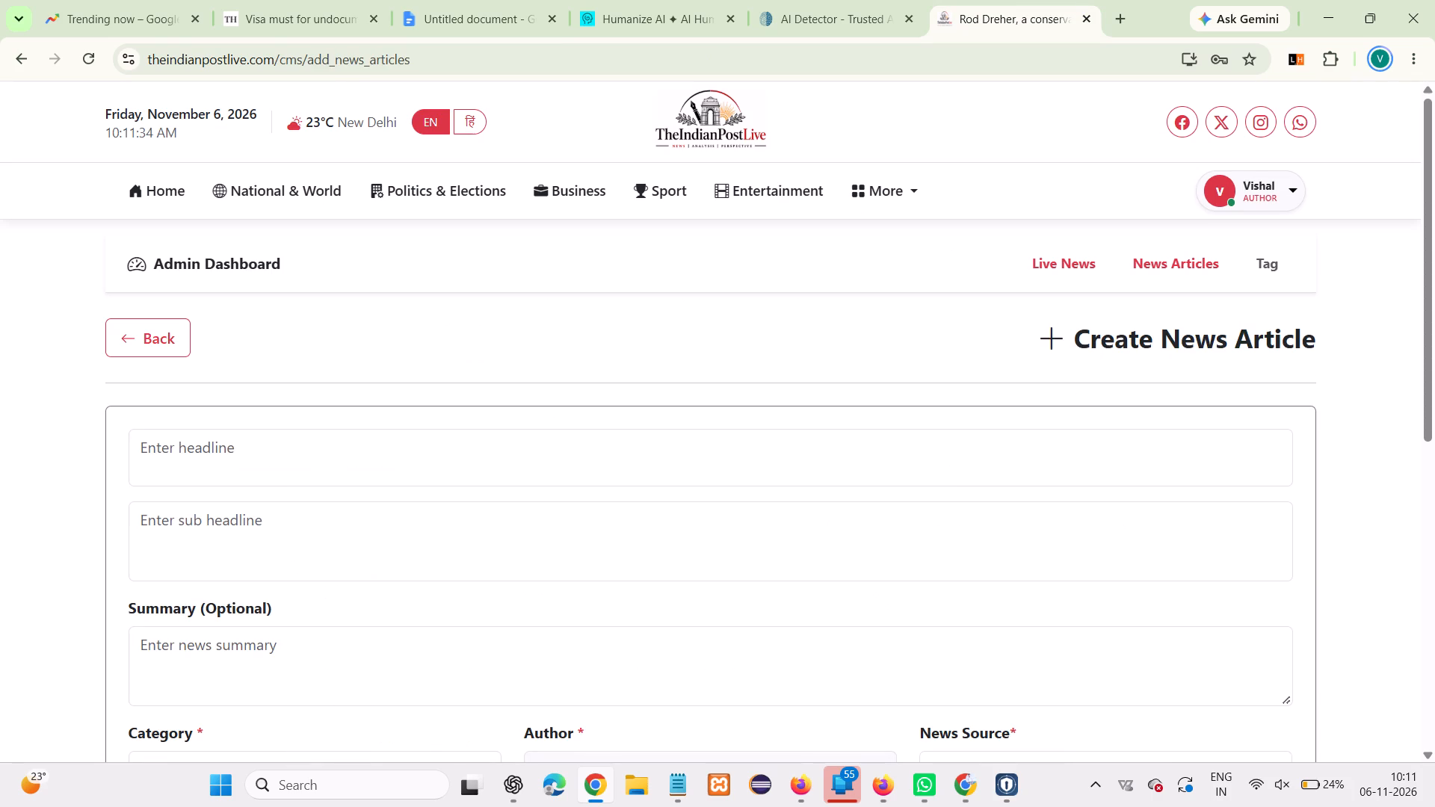
{"action": "left_click", "coordinate": [242, 453]}
{"action": "scroll", "coordinate": [242, 453], "scroll_direction": "down", "scroll_amount": 1}
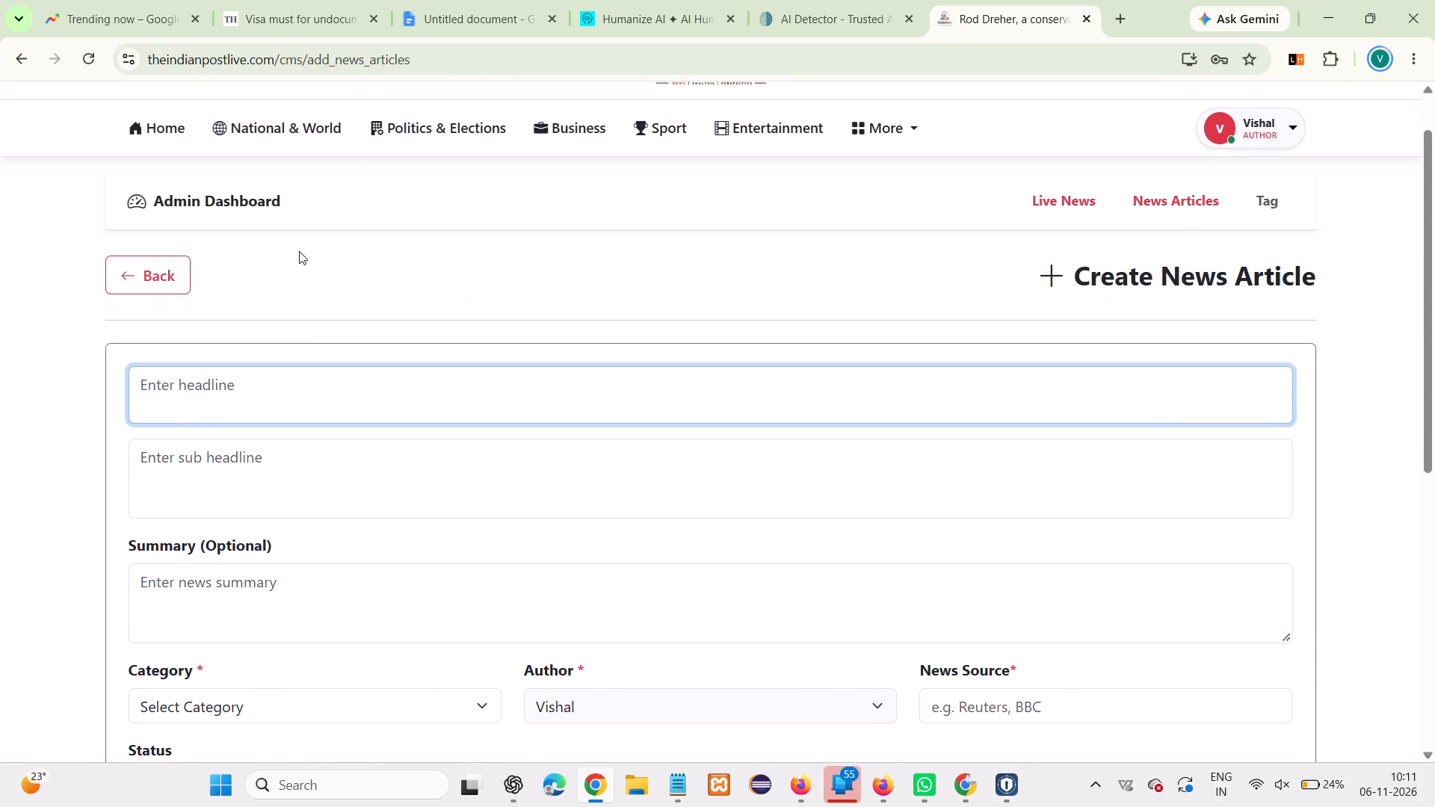
{"action": "left_click", "coordinate": [468, 0]}
{"action": "scroll", "coordinate": [477, 361], "scroll_direction": "up", "scroll_amount": 10}
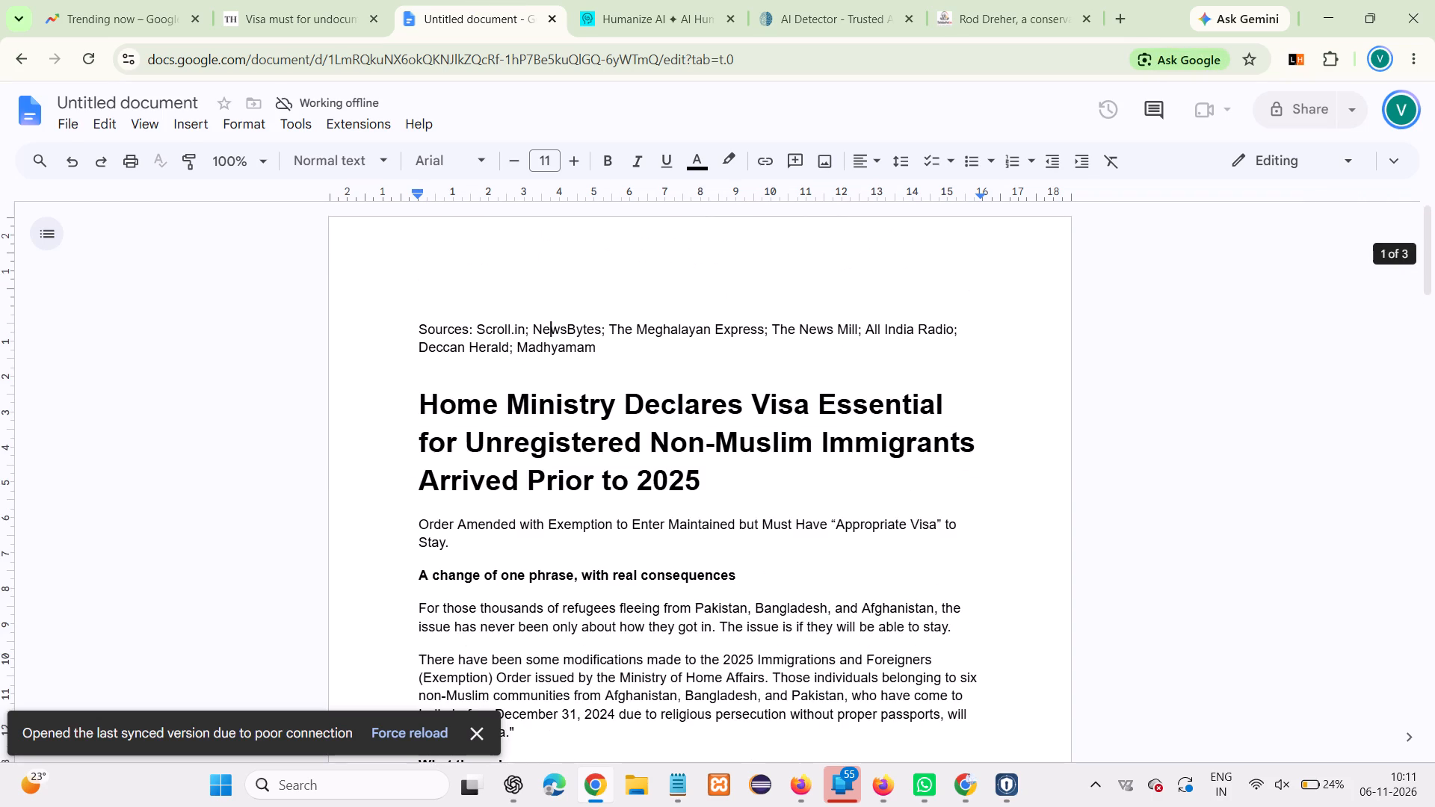
{"action": "triple_click", "coordinate": [599, 396]}
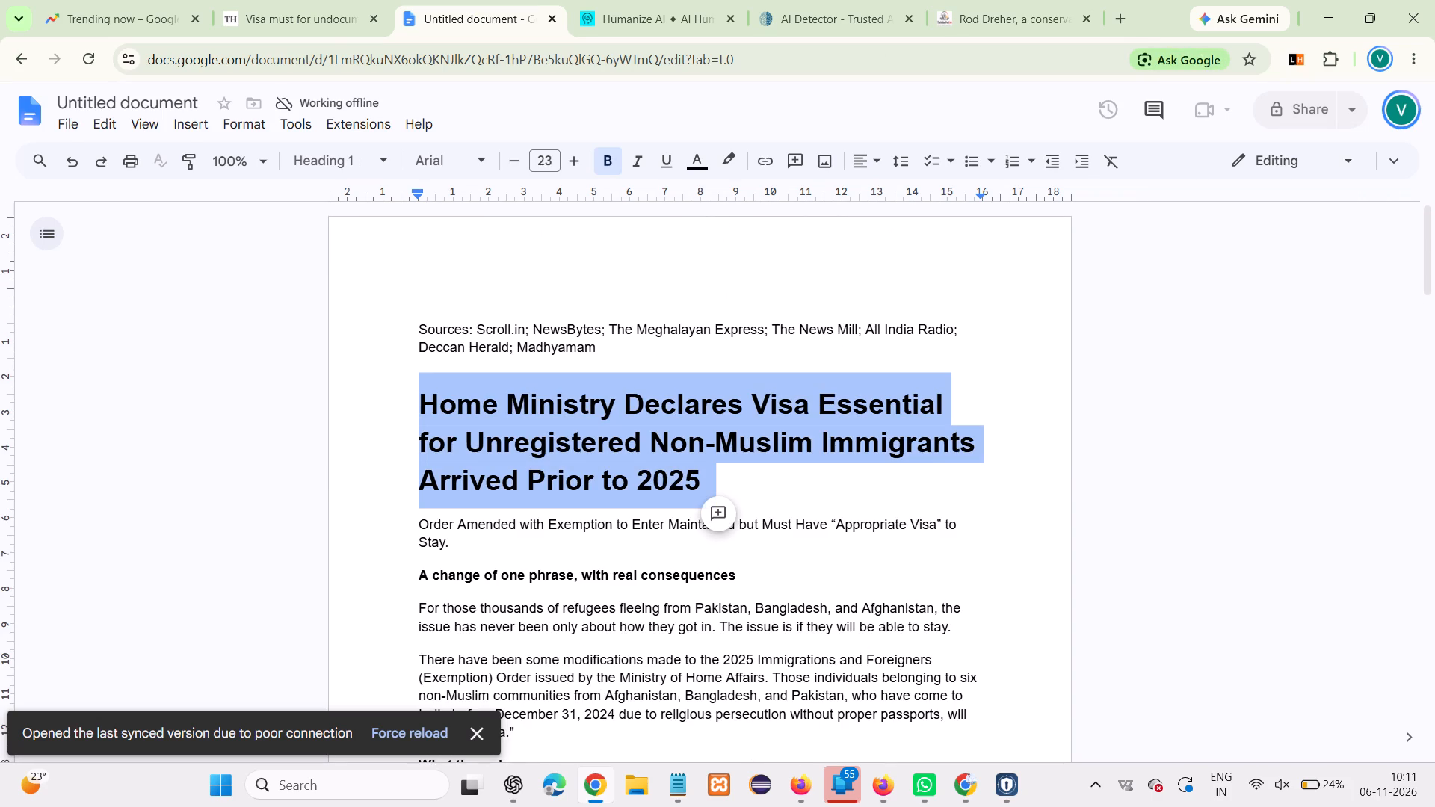
{"action": "key", "text": "ctrl+c"}
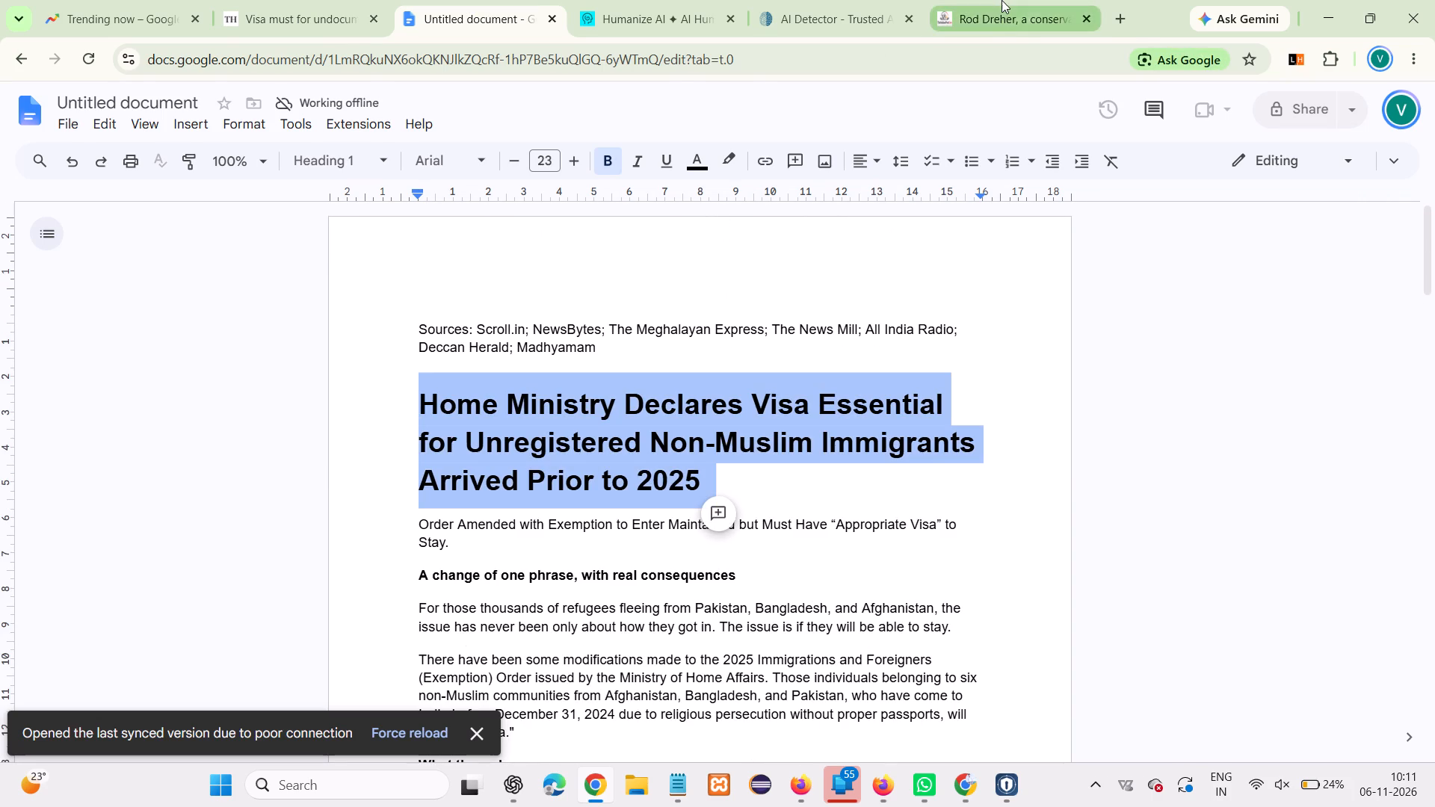
{"action": "left_click", "coordinate": [1002, 0]}
{"action": "key", "text": "ctrl+v"}
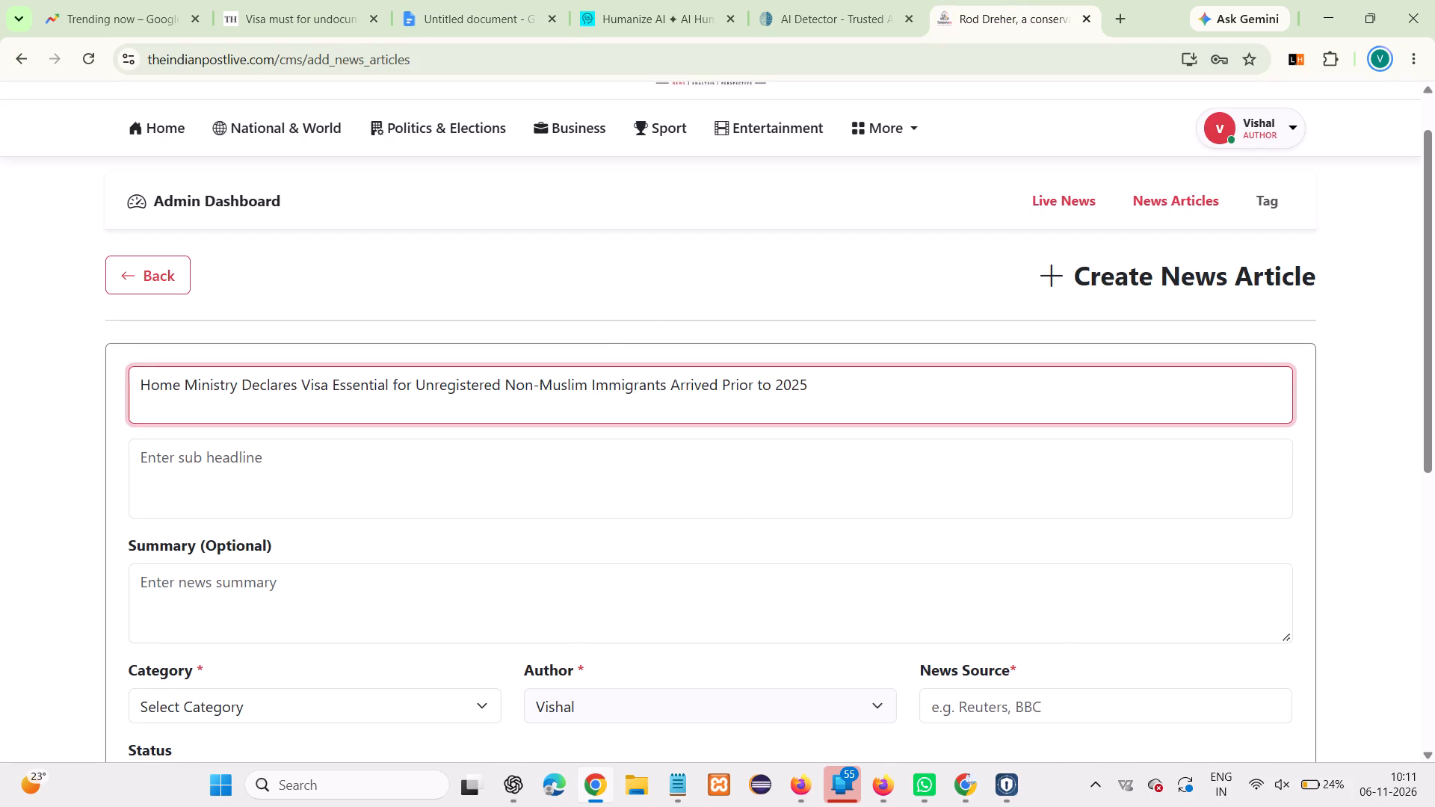
Copy the line "Order Amended with Exemption to Enter Maintained but Must Have “Appropriate Visa” to Stay." from the document into the new article's sub headline.
{"action": "left_click", "coordinate": [499, 477]}
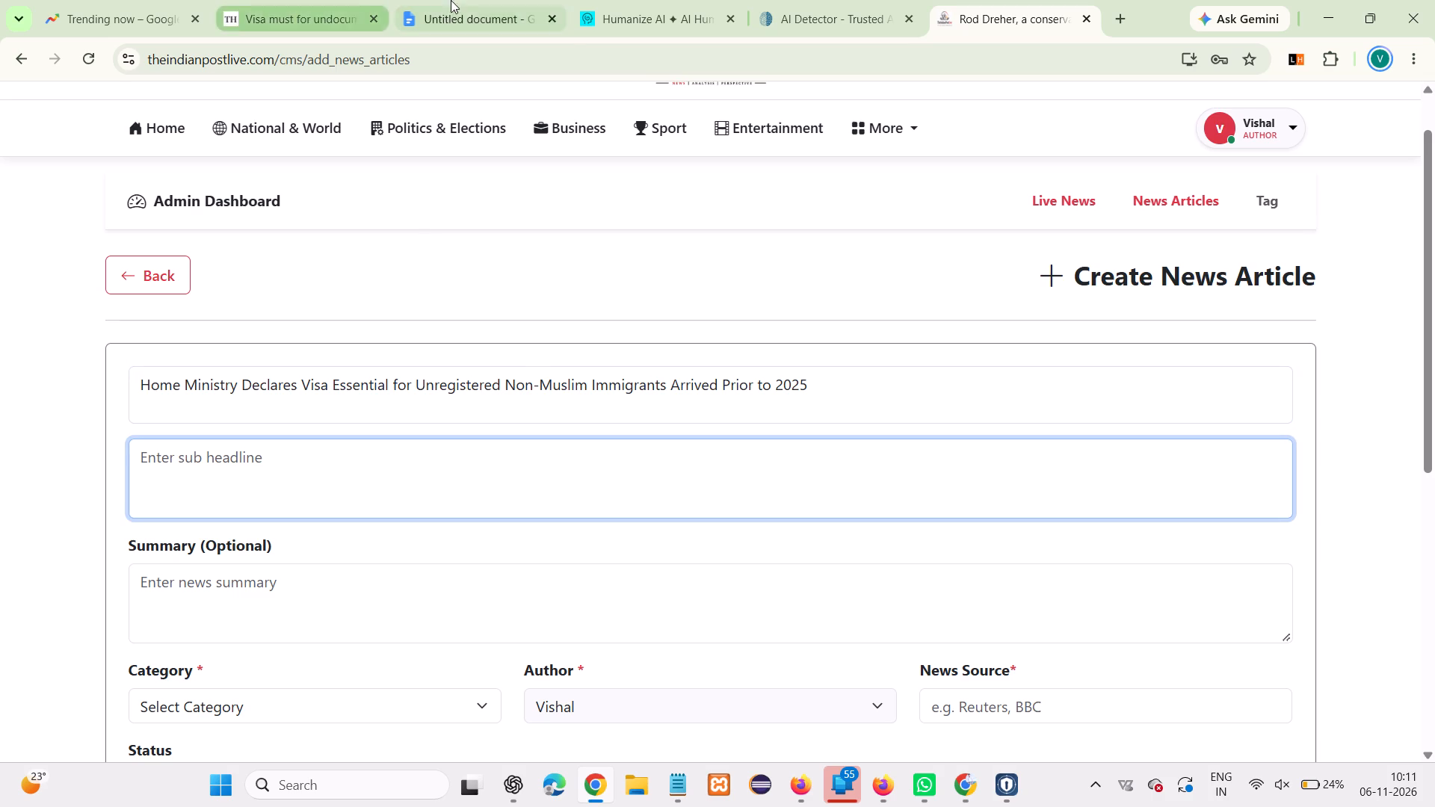
{"action": "left_click", "coordinate": [468, 0]}
{"action": "triple_click", "coordinate": [459, 523]}
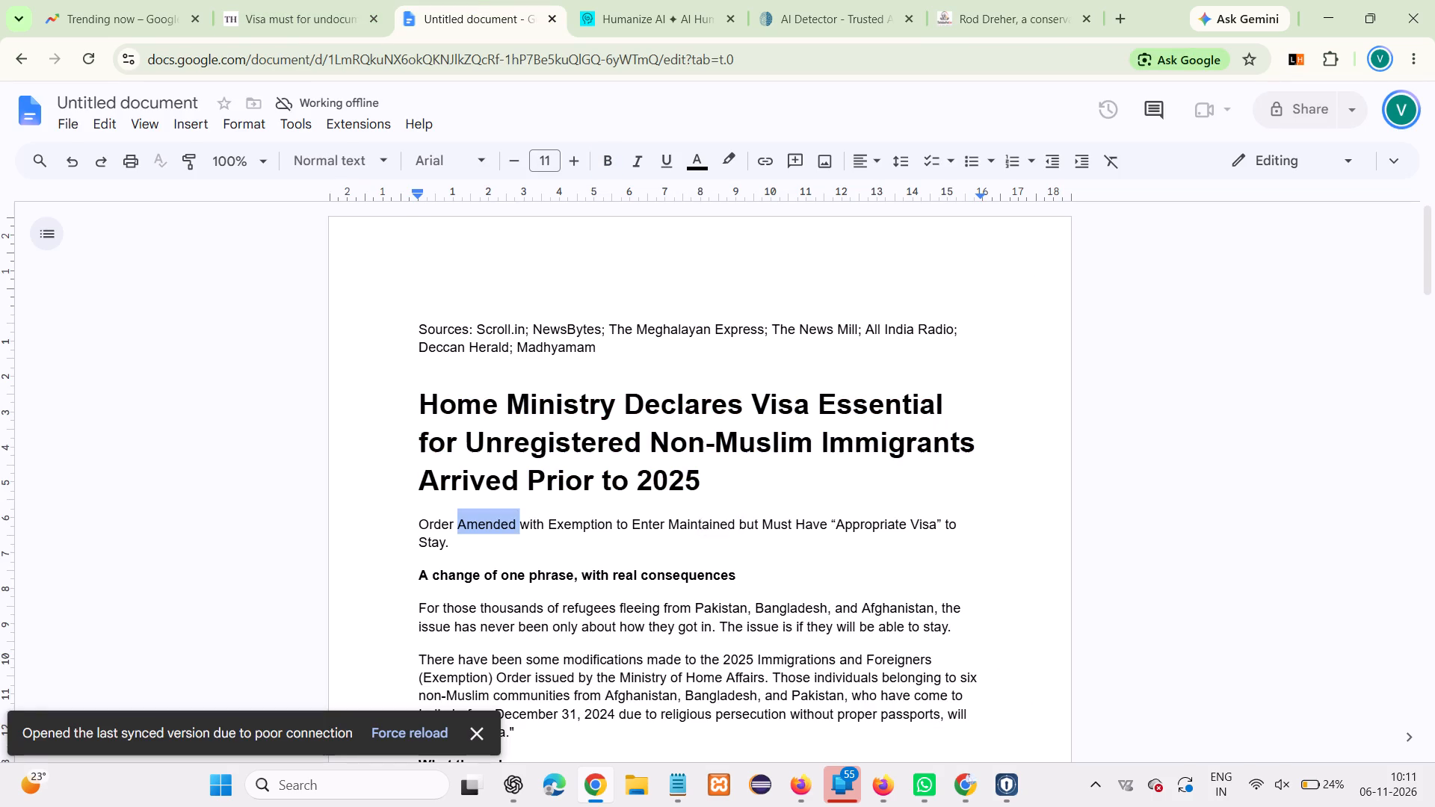
{"action": "key", "text": "ctrl+c"}
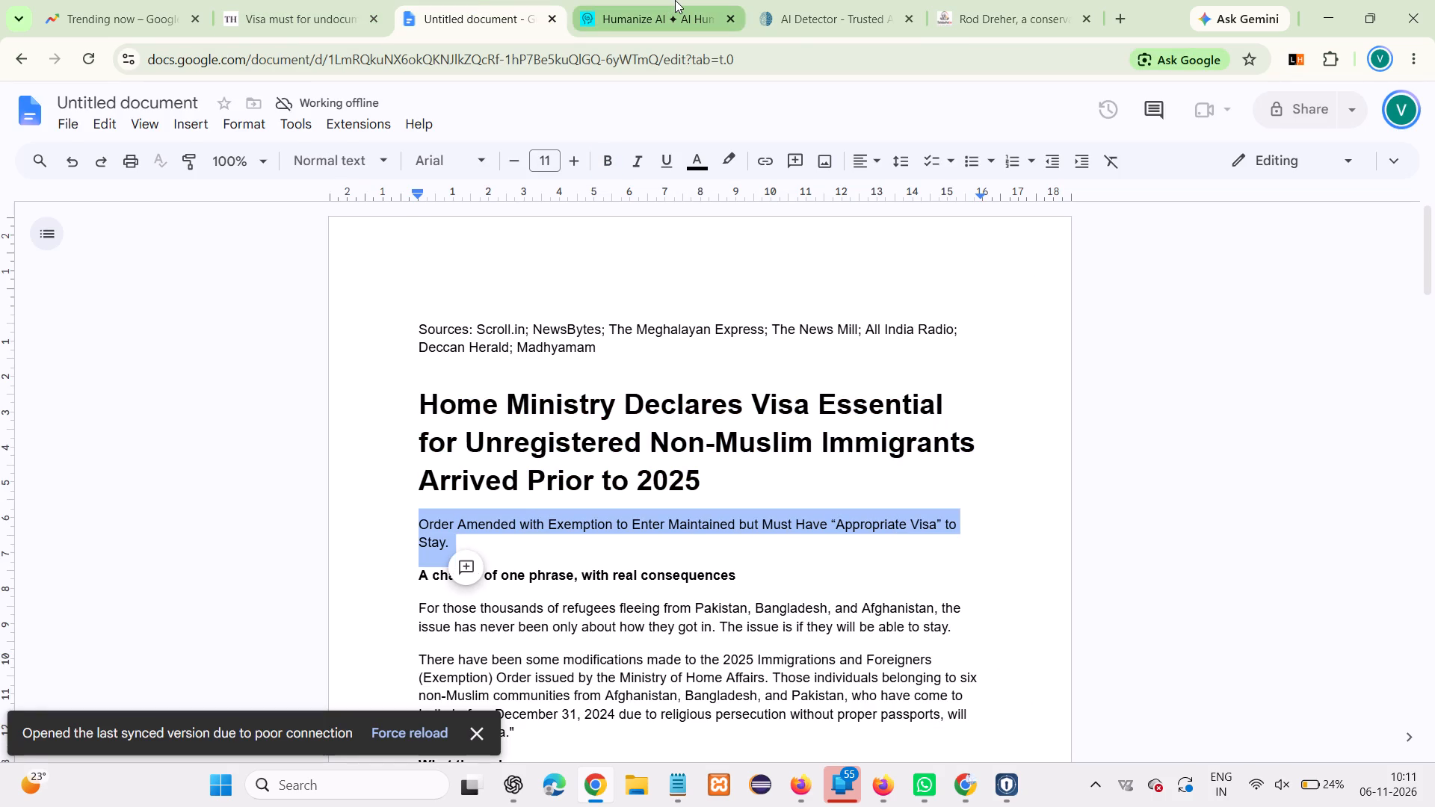
{"action": "left_click", "coordinate": [977, 0]}
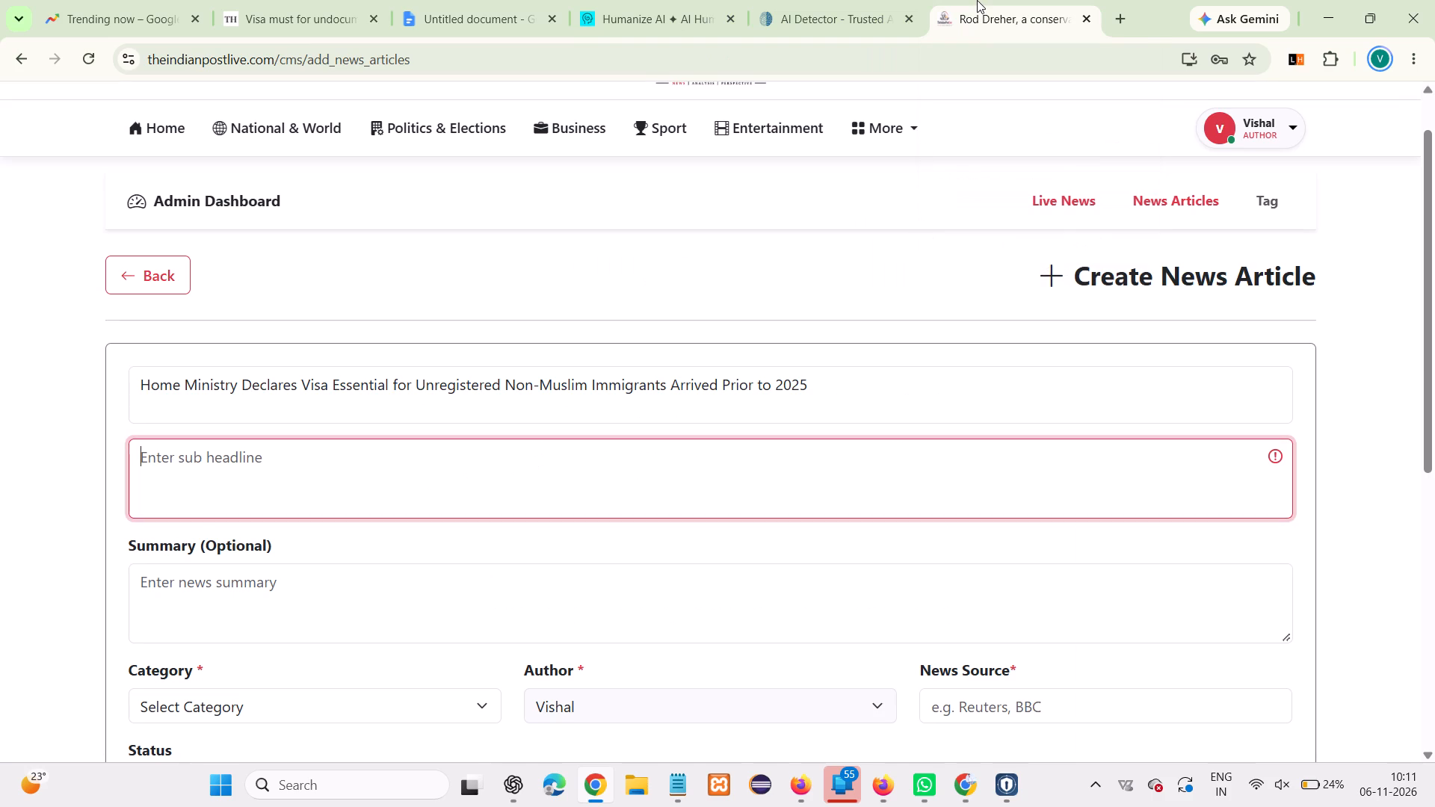
{"action": "key", "text": "ctrl+v"}
{"action": "scroll", "coordinate": [437, 486], "scroll_direction": "down", "scroll_amount": 1}
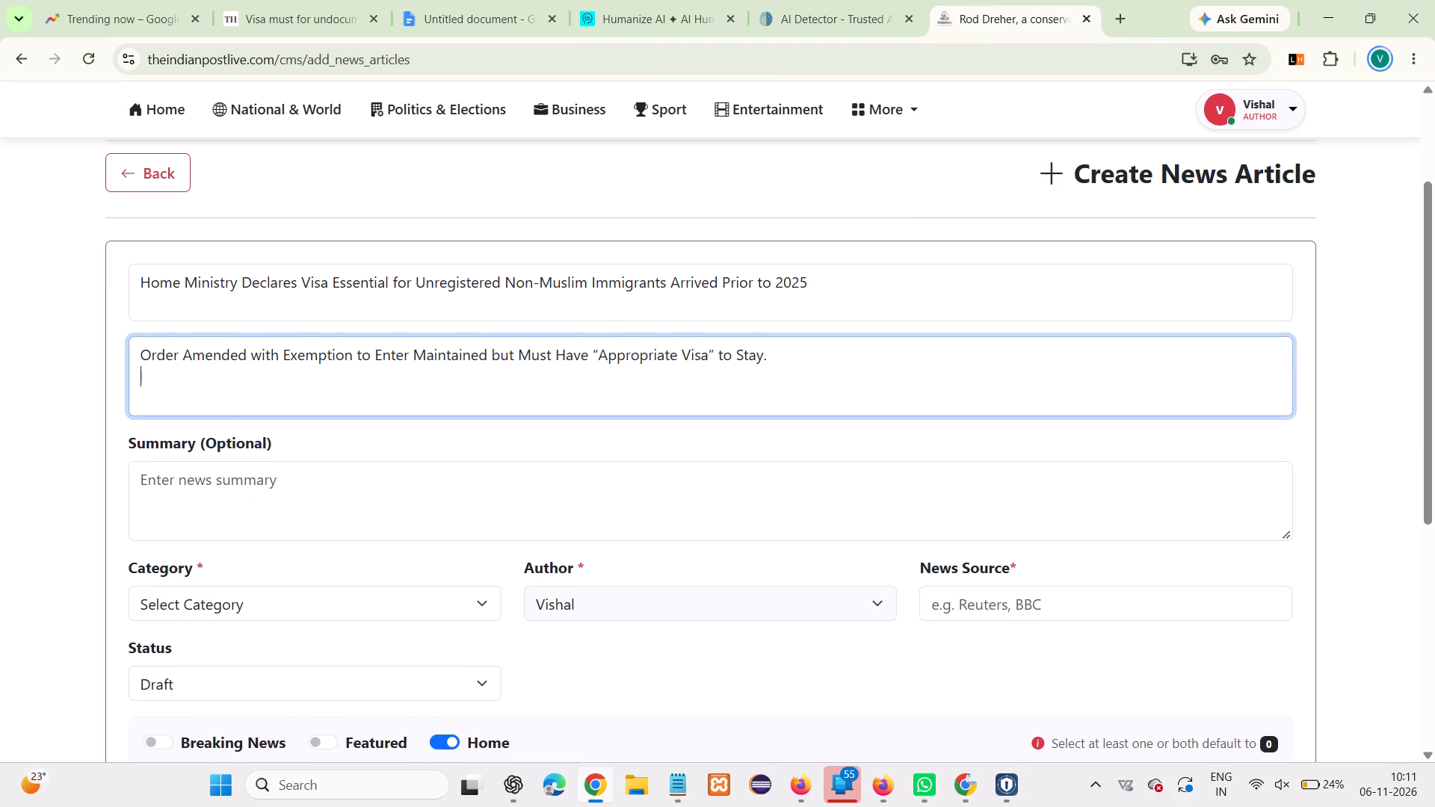
Copy the three paragraphs under the document's Conclusion heading into the new article's summary.
{"action": "left_click", "coordinate": [354, 504]}
{"action": "scroll", "coordinate": [354, 504], "scroll_direction": "down", "scroll_amount": 1}
{"action": "left_click", "coordinate": [442, 18]}
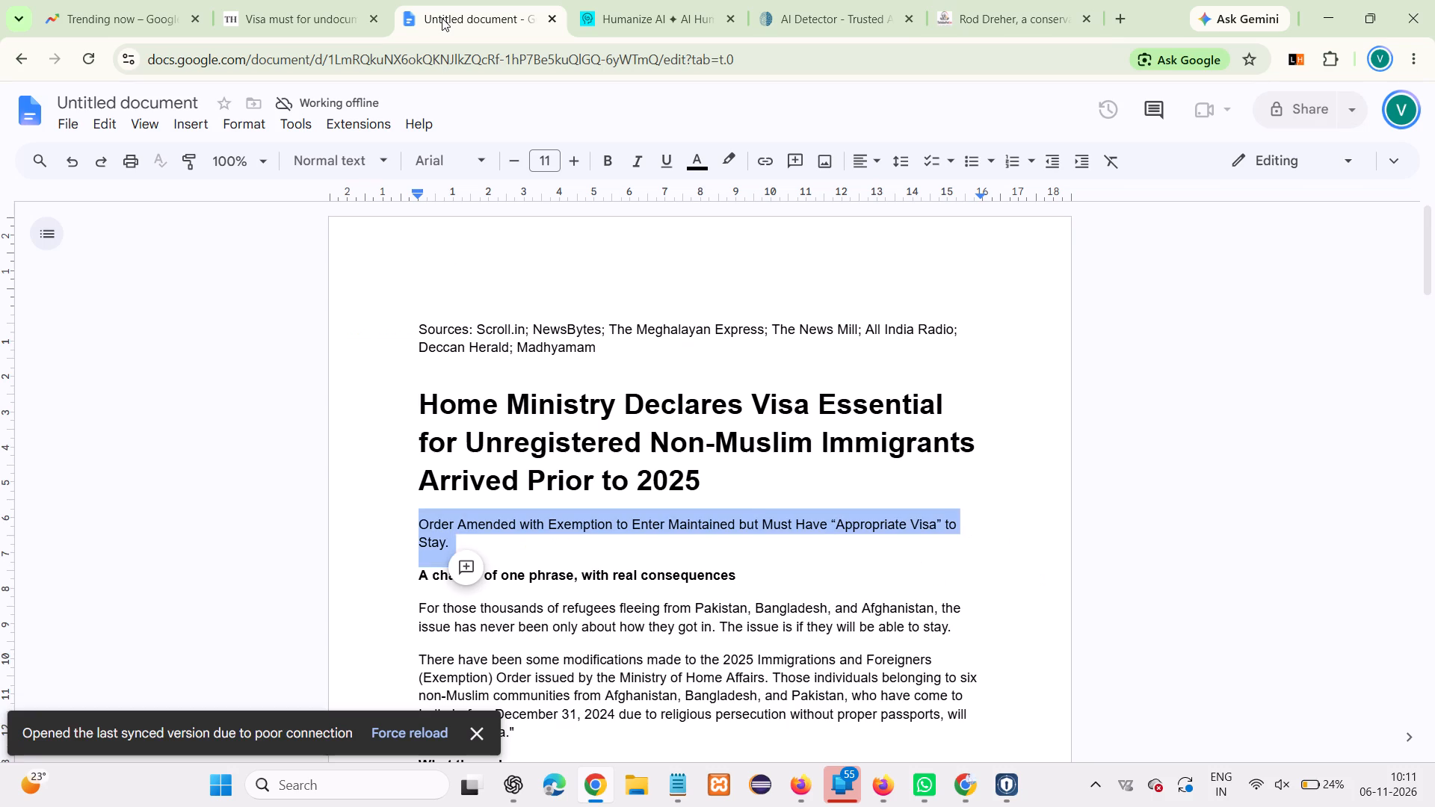
{"action": "scroll", "coordinate": [459, 401], "scroll_direction": "down", "scroll_amount": 15}
{"action": "scroll", "coordinate": [459, 401], "scroll_direction": "up", "scroll_amount": 5}
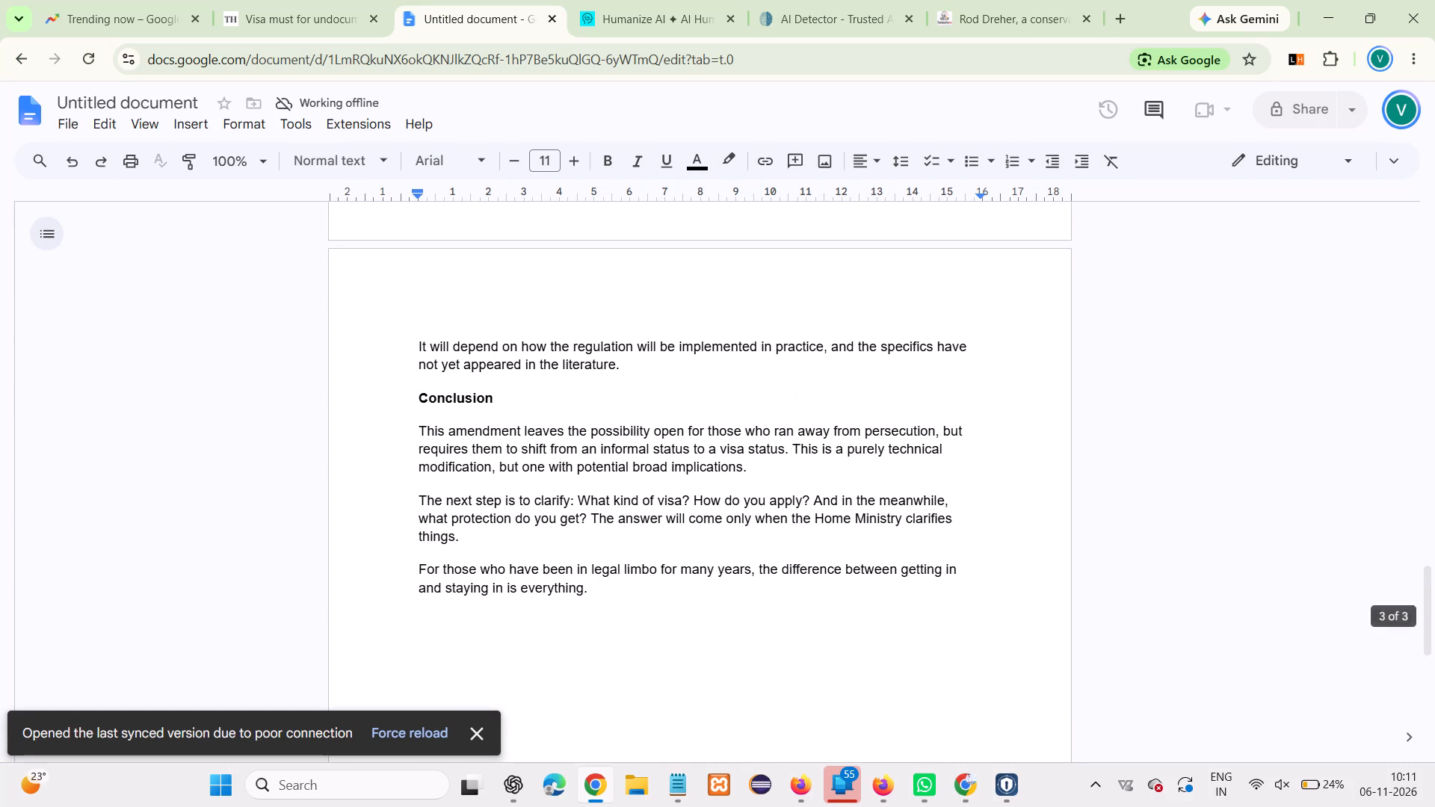
{"action": "left_click_drag", "start_coordinate": [418, 427], "coordinate": [608, 599]}
{"action": "key", "text": "ctrl+c"}
{"action": "left_click", "coordinate": [999, 1]}
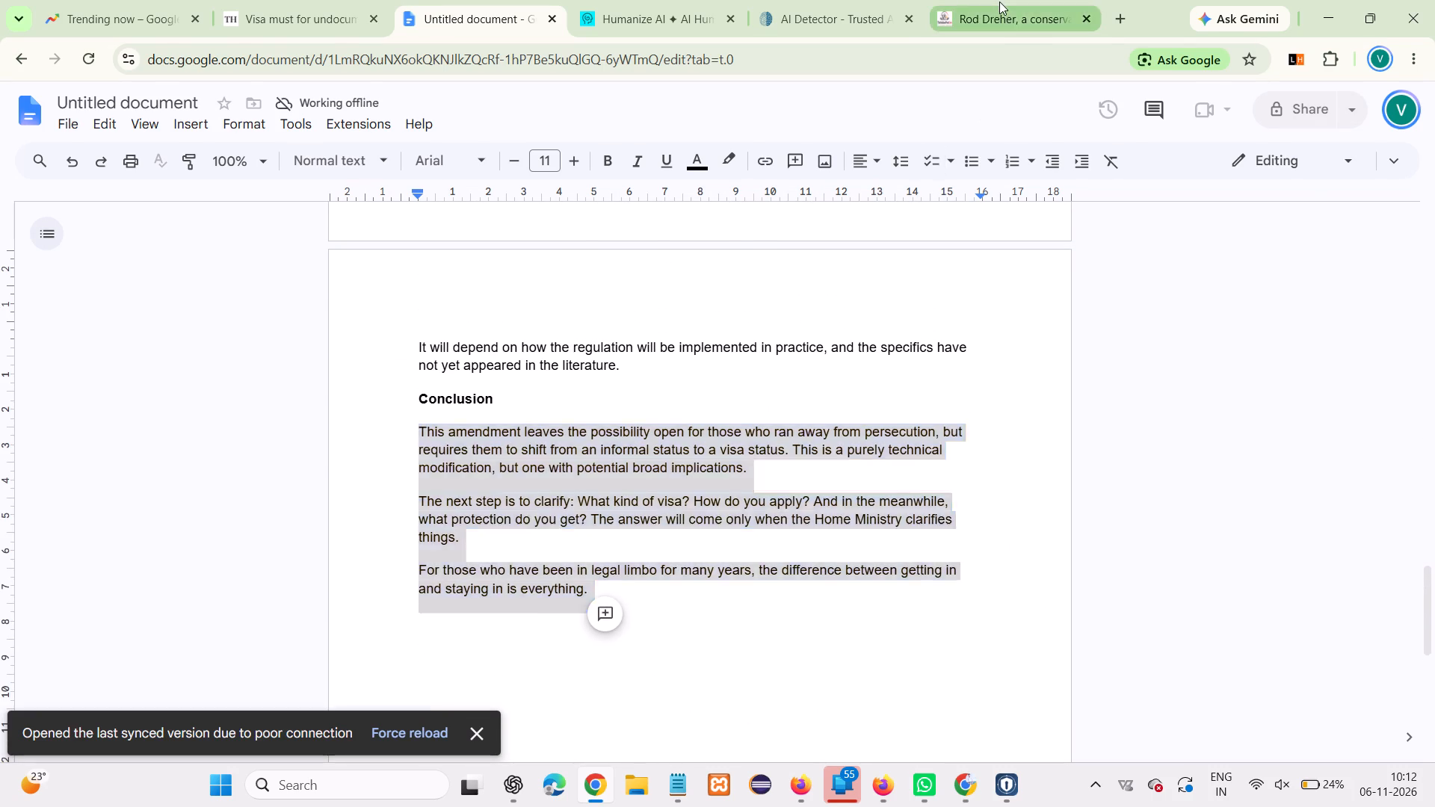
{"action": "key", "text": "ctrl+v"}
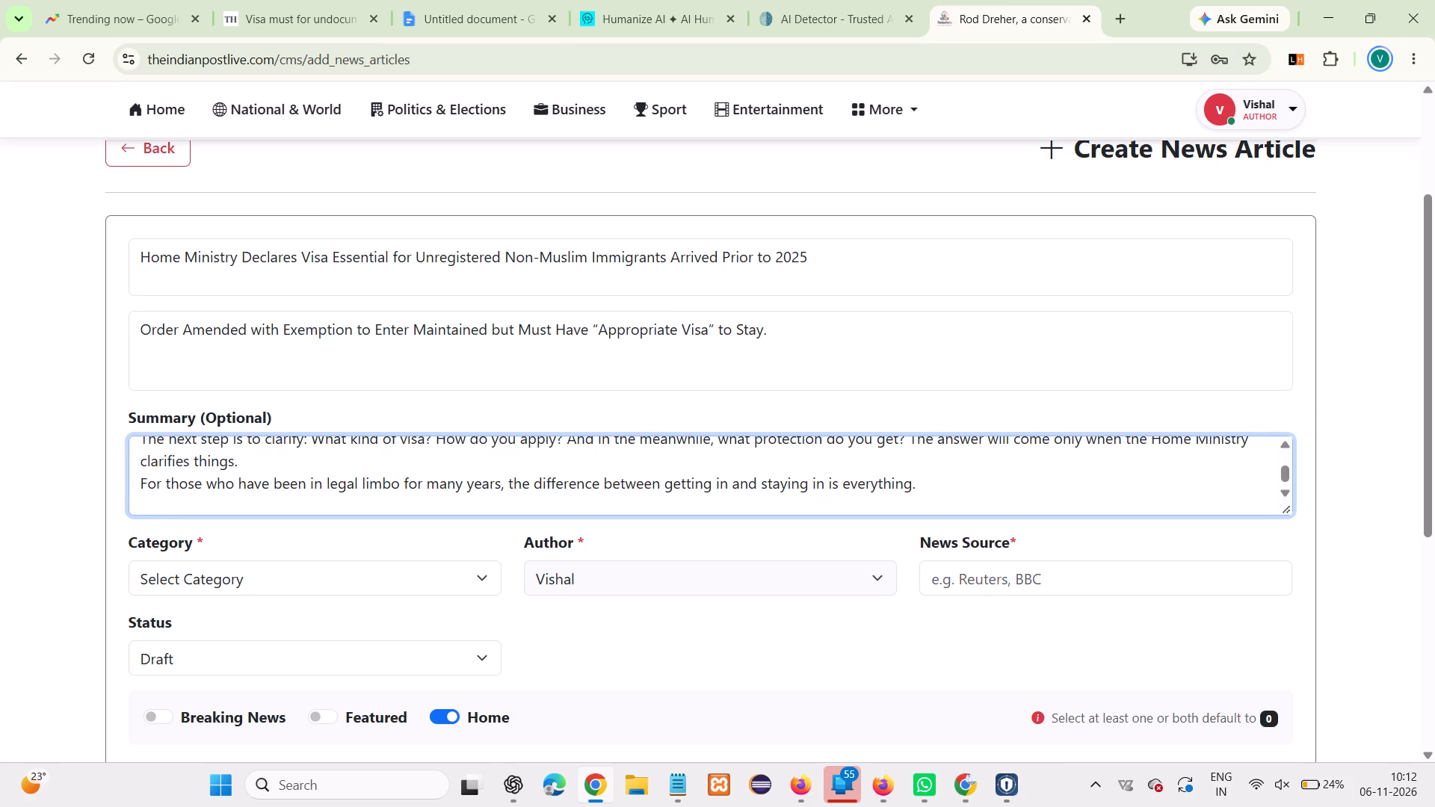
Separate the three summary paragraphs with blank lines.
{"action": "scroll", "coordinate": [297, 474], "scroll_direction": "up", "scroll_amount": 3}
{"action": "left_click", "coordinate": [573, 470]}
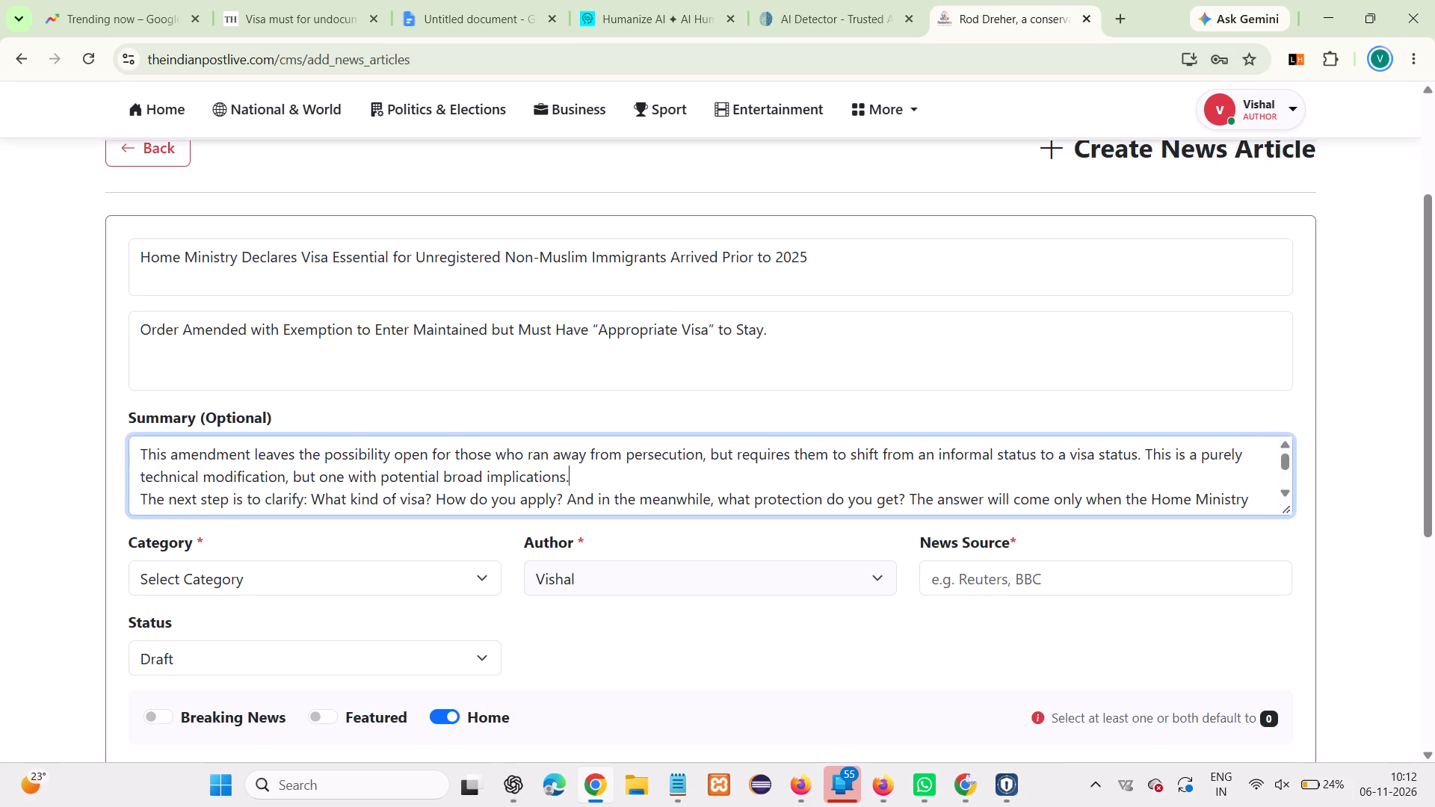
{"action": "key", "text": "Return"}
{"action": "scroll", "coordinate": [573, 470], "scroll_direction": "down", "scroll_amount": 1}
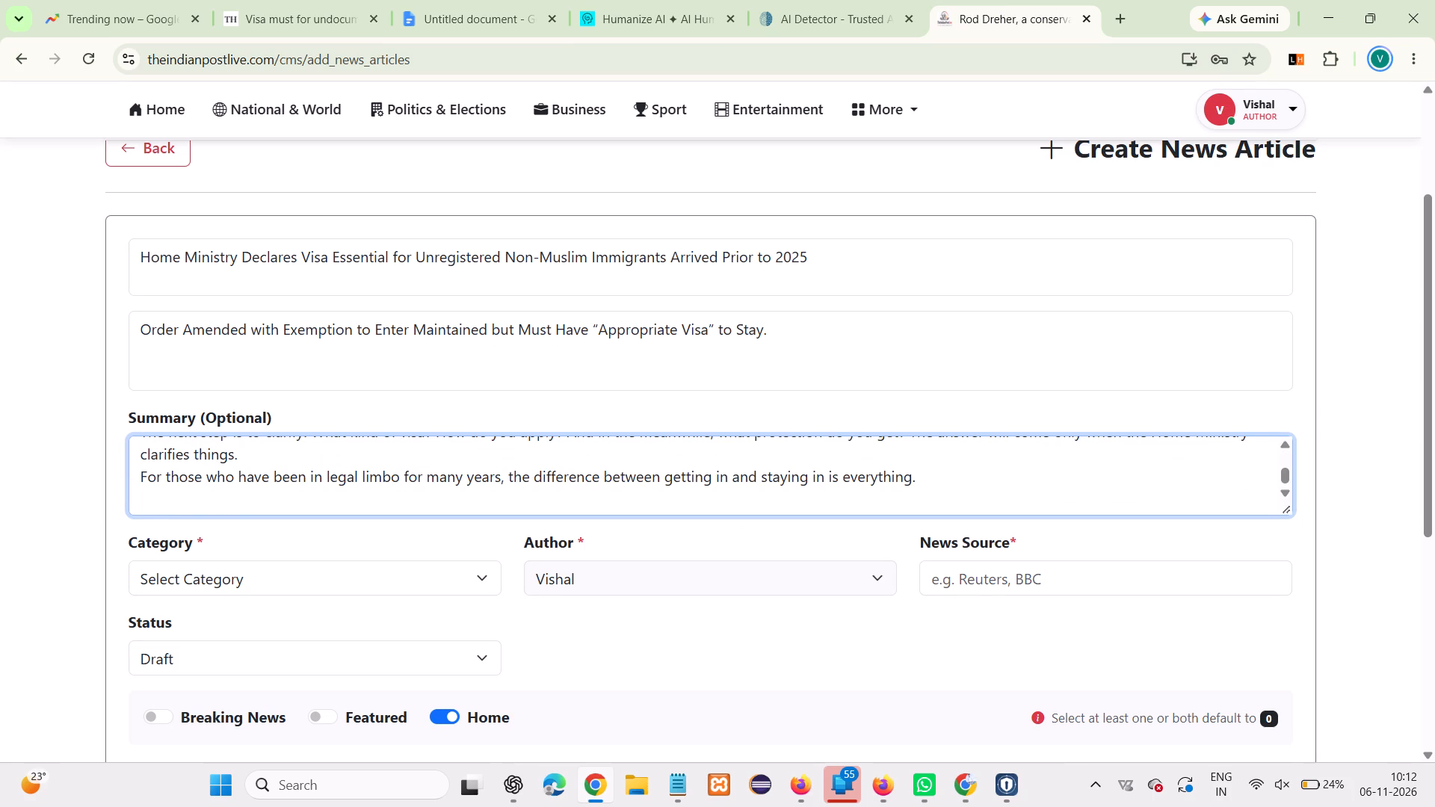
{"action": "left_click", "coordinate": [241, 463]}
{"action": "key", "text": "Return"}
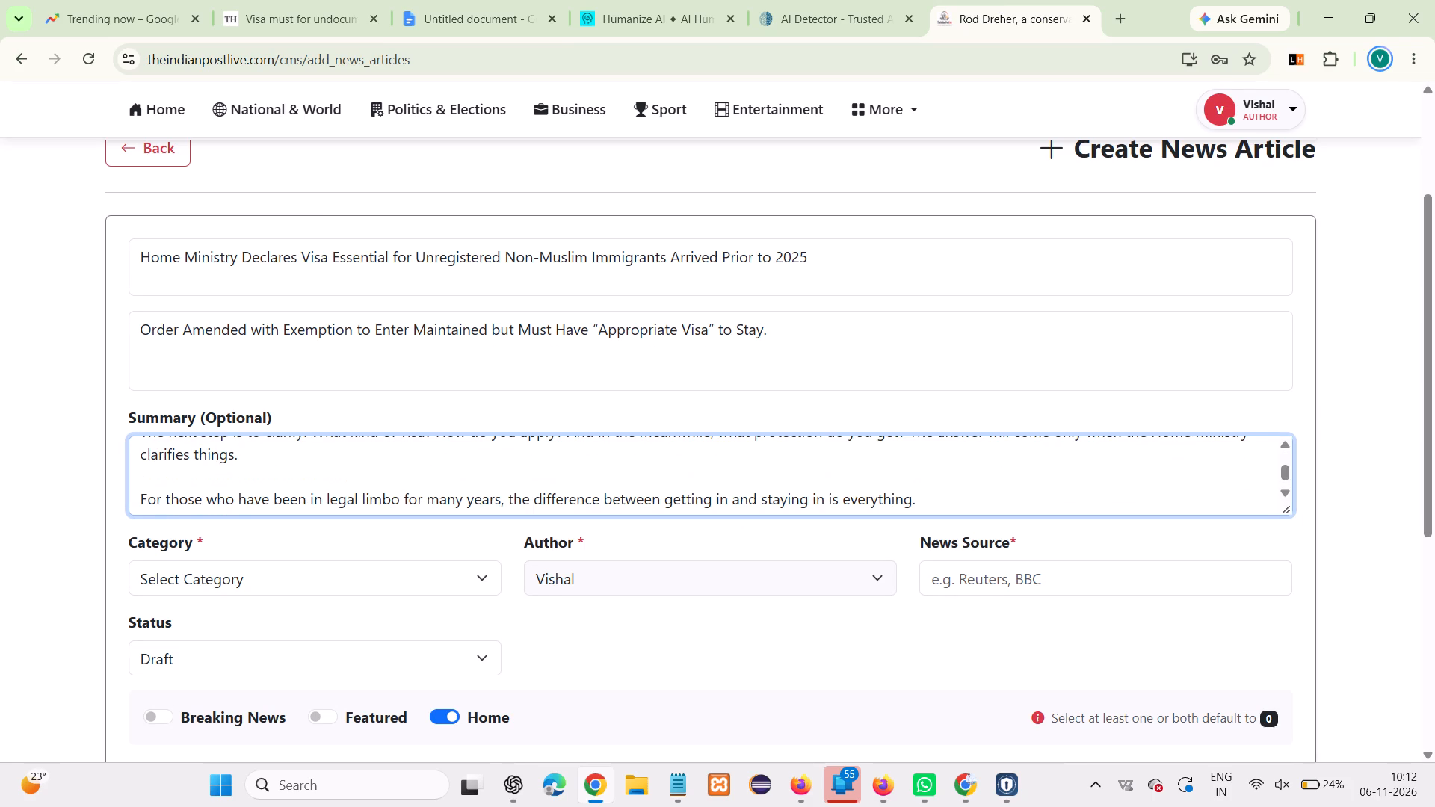
{"action": "scroll", "coordinate": [253, 467], "scroll_direction": "right", "scroll_amount": 1}
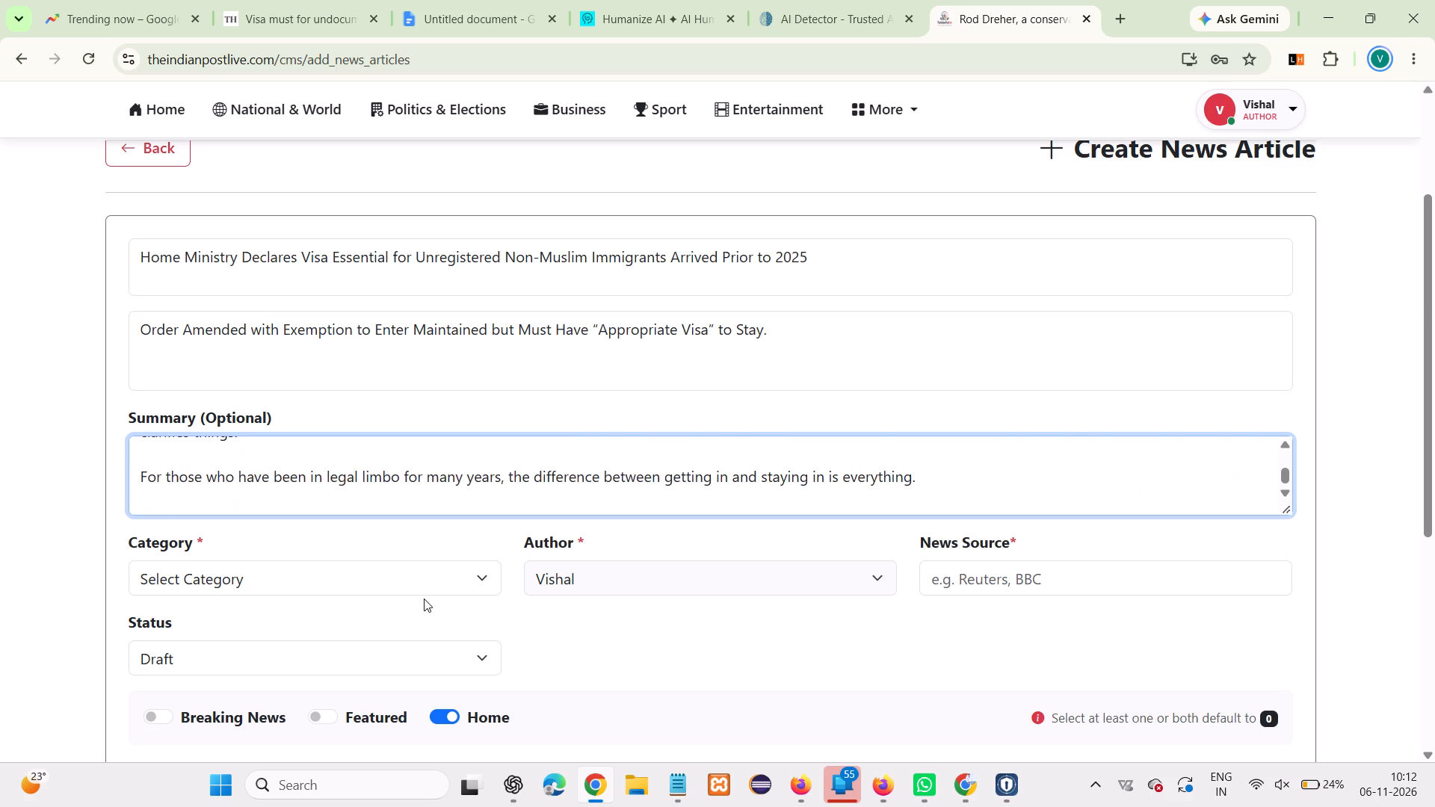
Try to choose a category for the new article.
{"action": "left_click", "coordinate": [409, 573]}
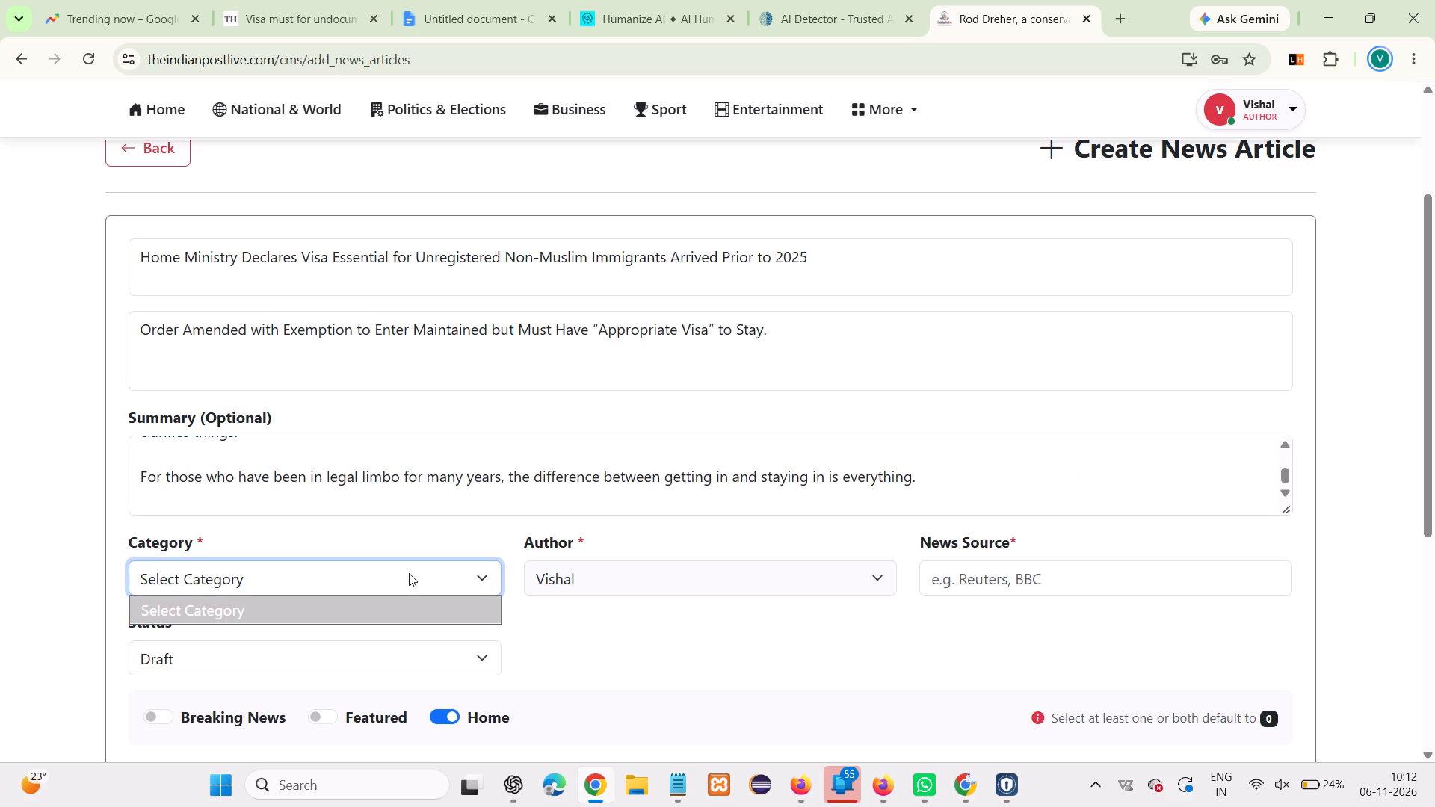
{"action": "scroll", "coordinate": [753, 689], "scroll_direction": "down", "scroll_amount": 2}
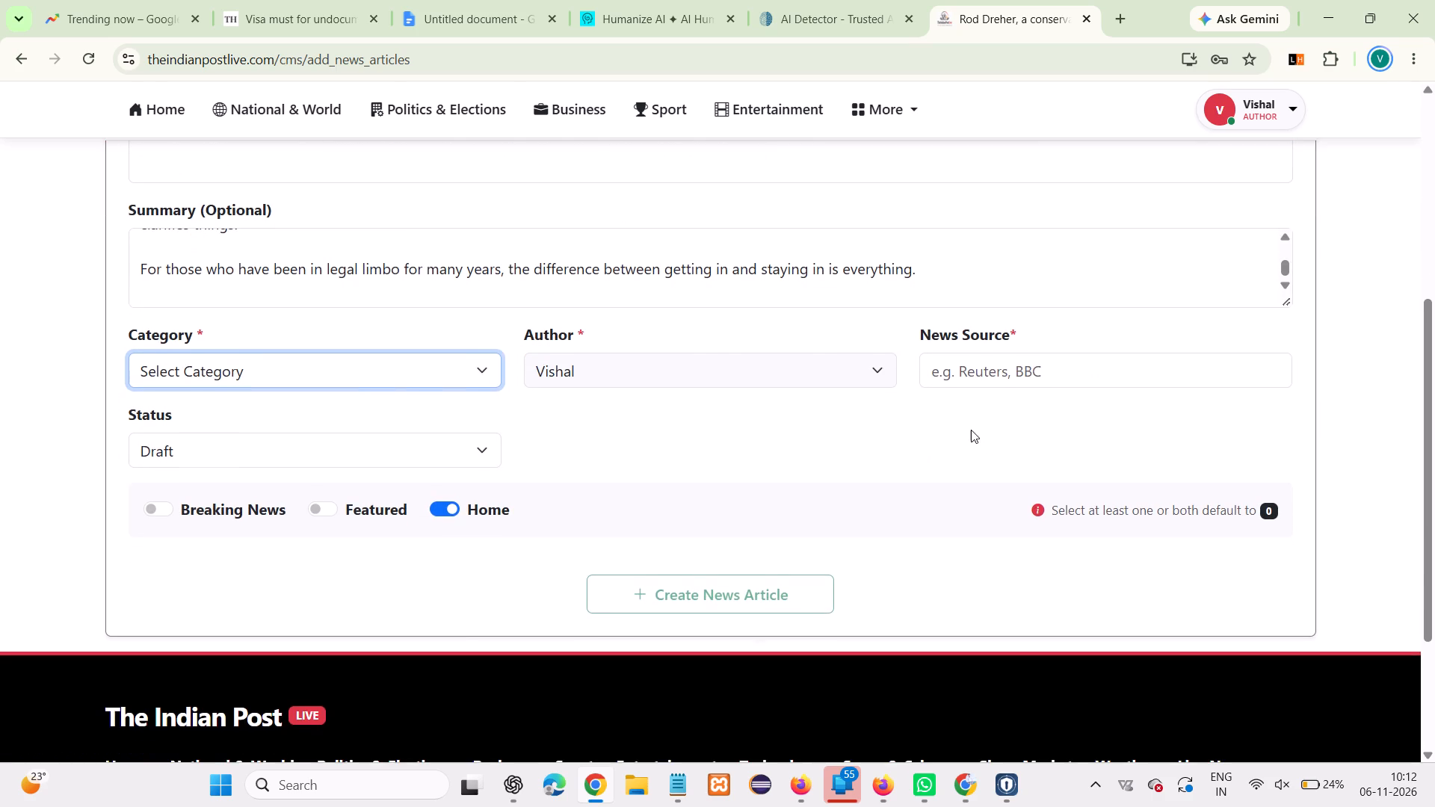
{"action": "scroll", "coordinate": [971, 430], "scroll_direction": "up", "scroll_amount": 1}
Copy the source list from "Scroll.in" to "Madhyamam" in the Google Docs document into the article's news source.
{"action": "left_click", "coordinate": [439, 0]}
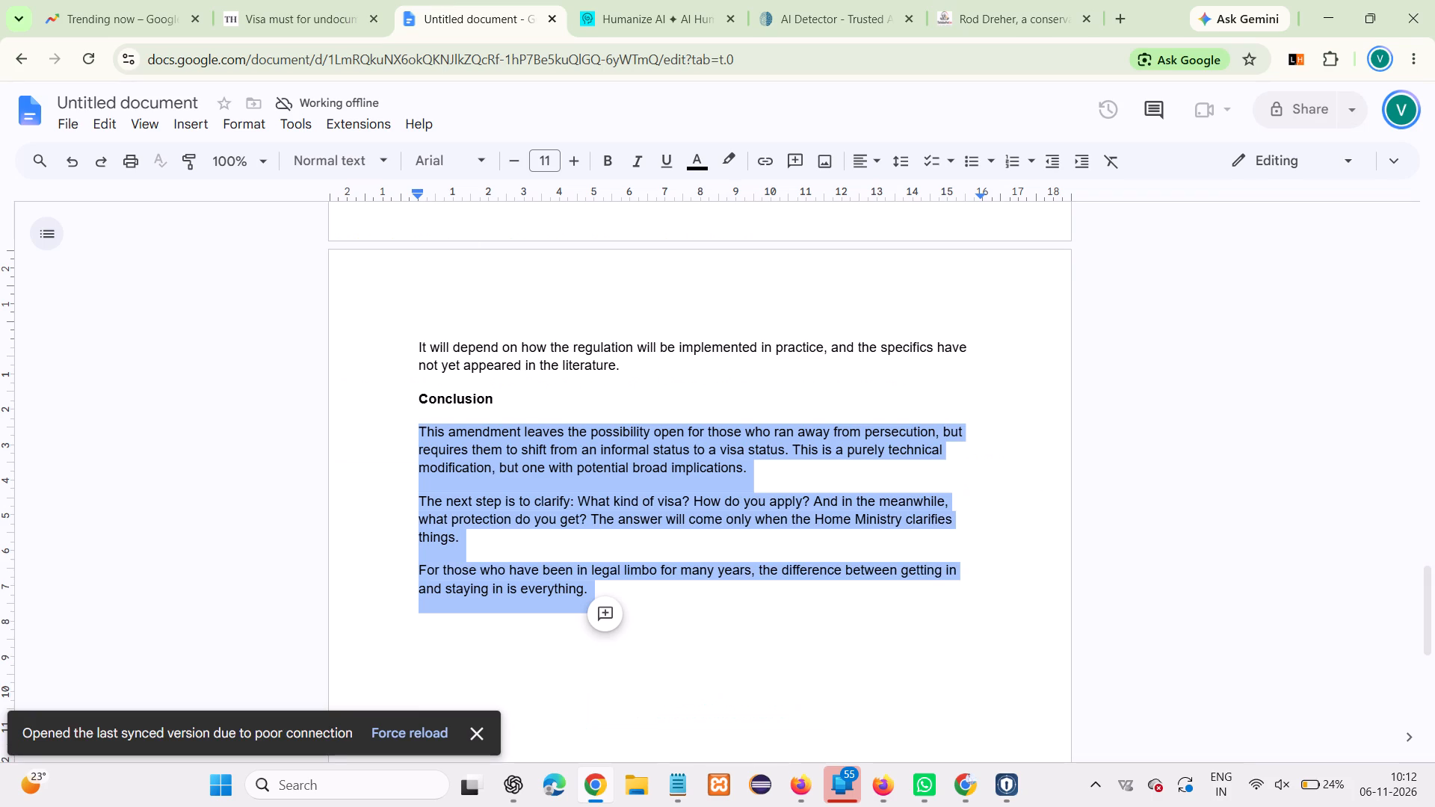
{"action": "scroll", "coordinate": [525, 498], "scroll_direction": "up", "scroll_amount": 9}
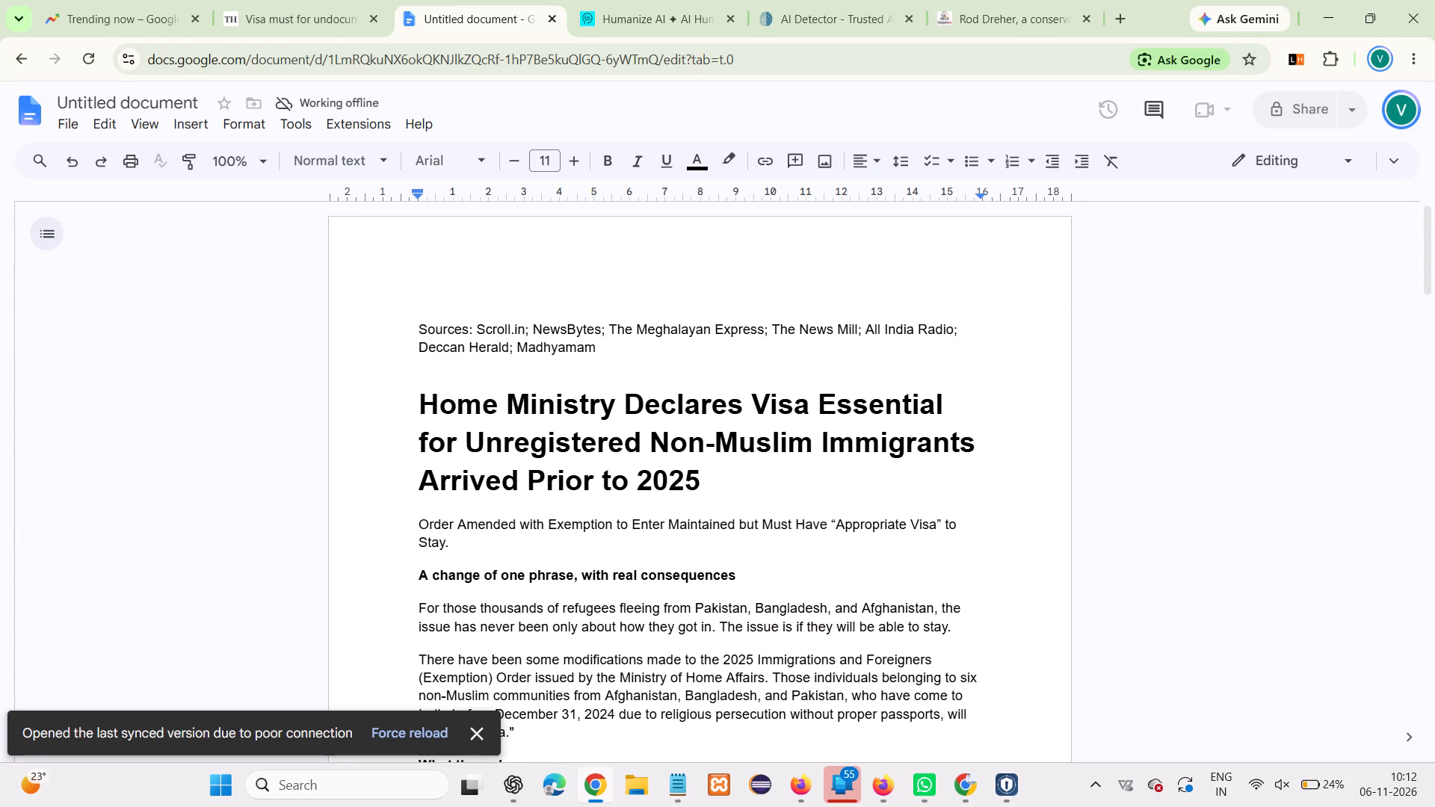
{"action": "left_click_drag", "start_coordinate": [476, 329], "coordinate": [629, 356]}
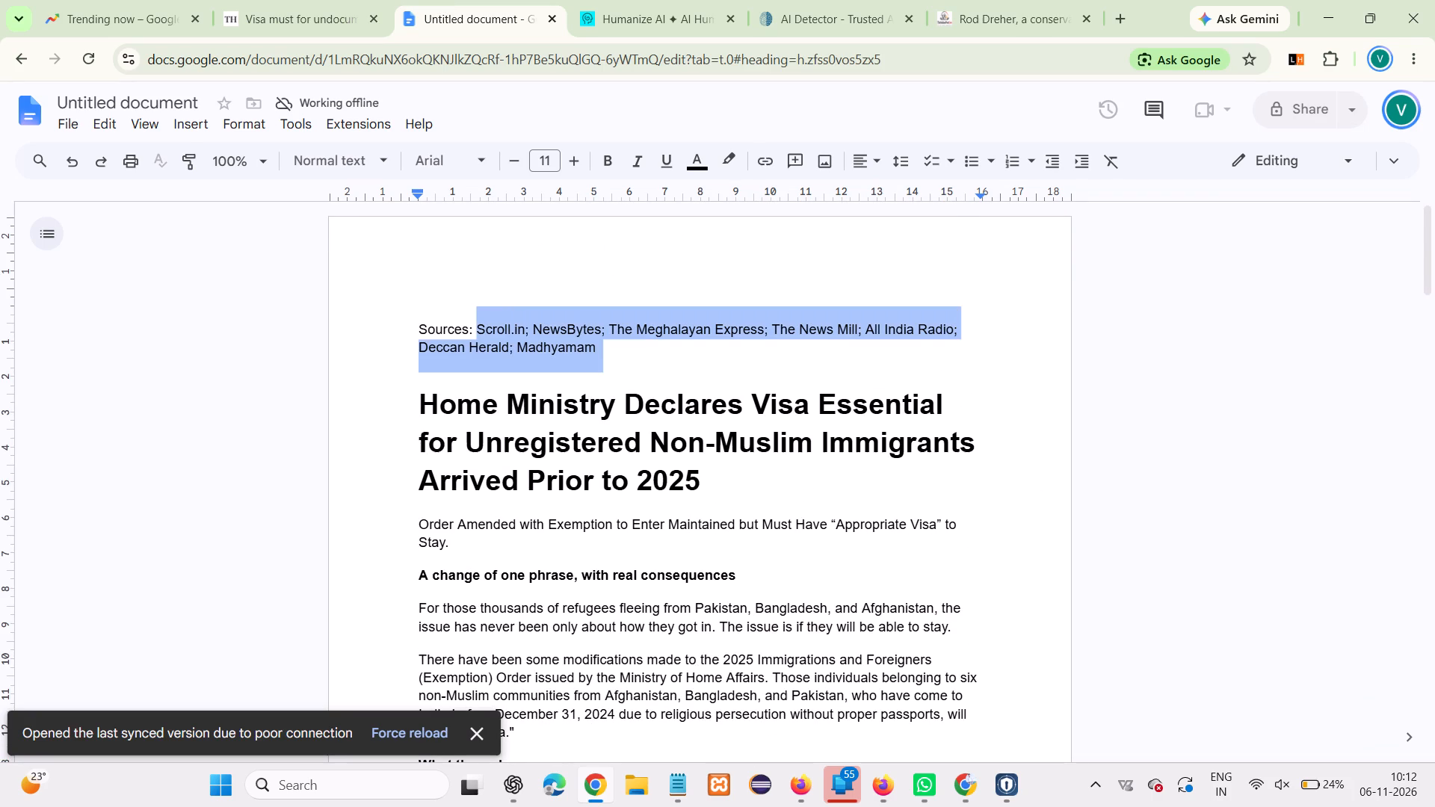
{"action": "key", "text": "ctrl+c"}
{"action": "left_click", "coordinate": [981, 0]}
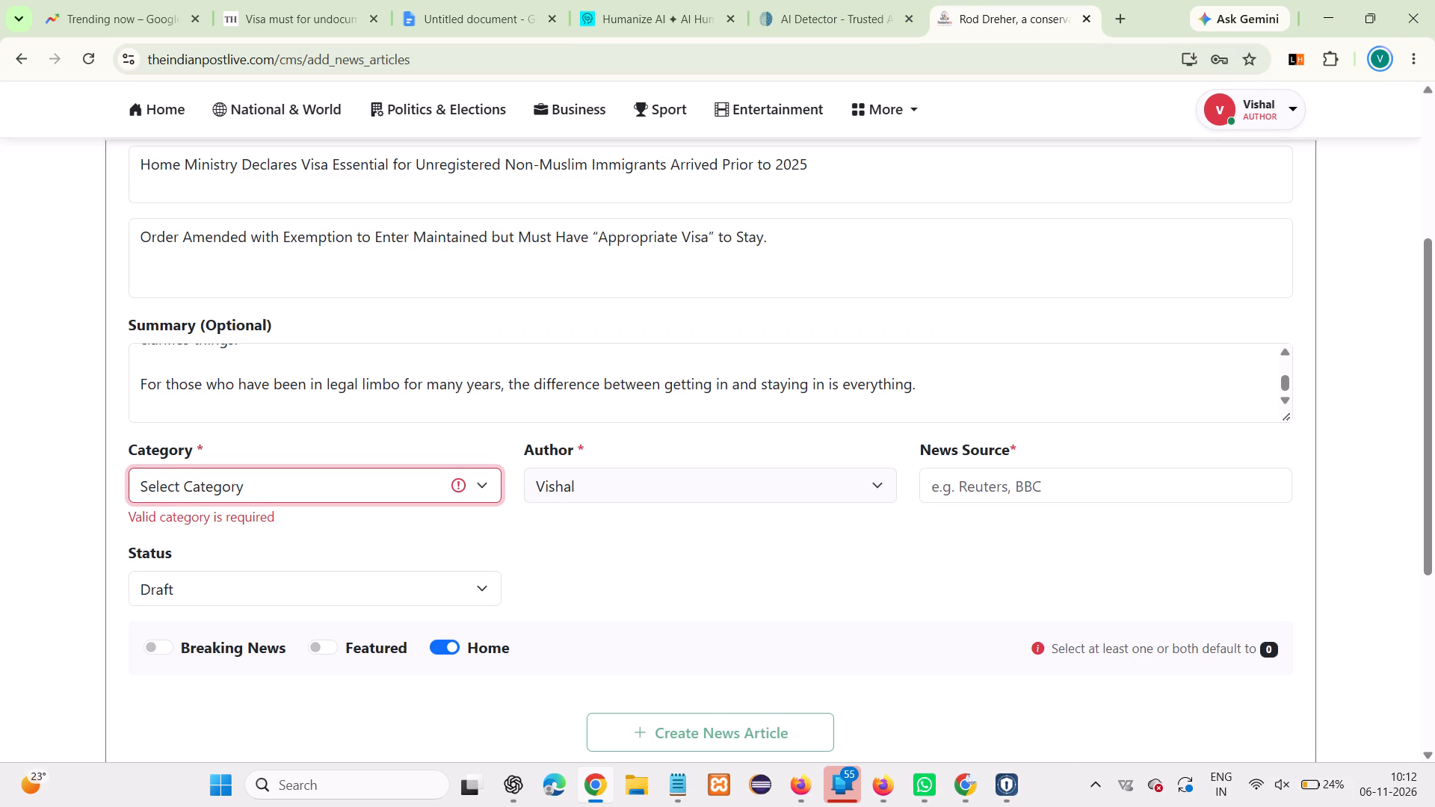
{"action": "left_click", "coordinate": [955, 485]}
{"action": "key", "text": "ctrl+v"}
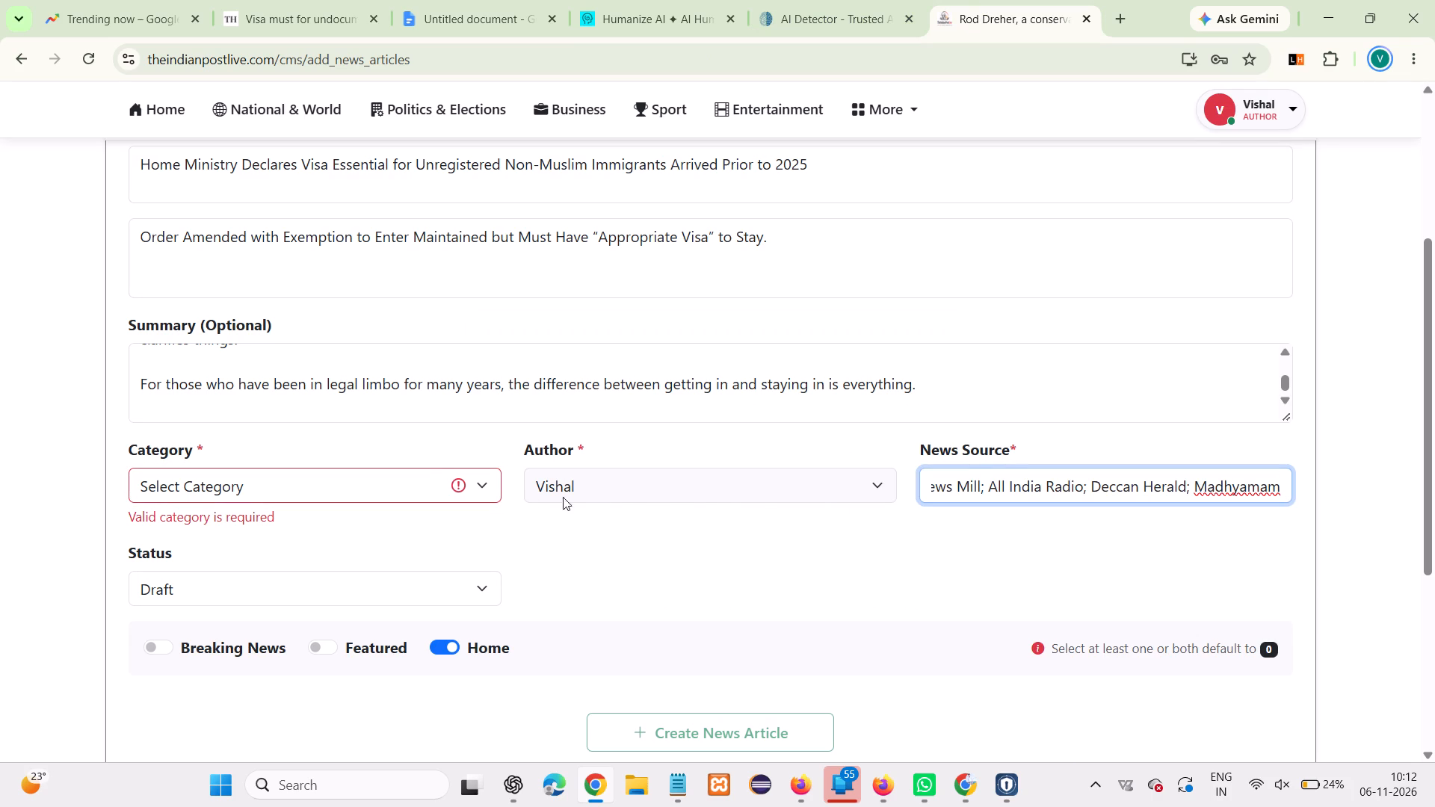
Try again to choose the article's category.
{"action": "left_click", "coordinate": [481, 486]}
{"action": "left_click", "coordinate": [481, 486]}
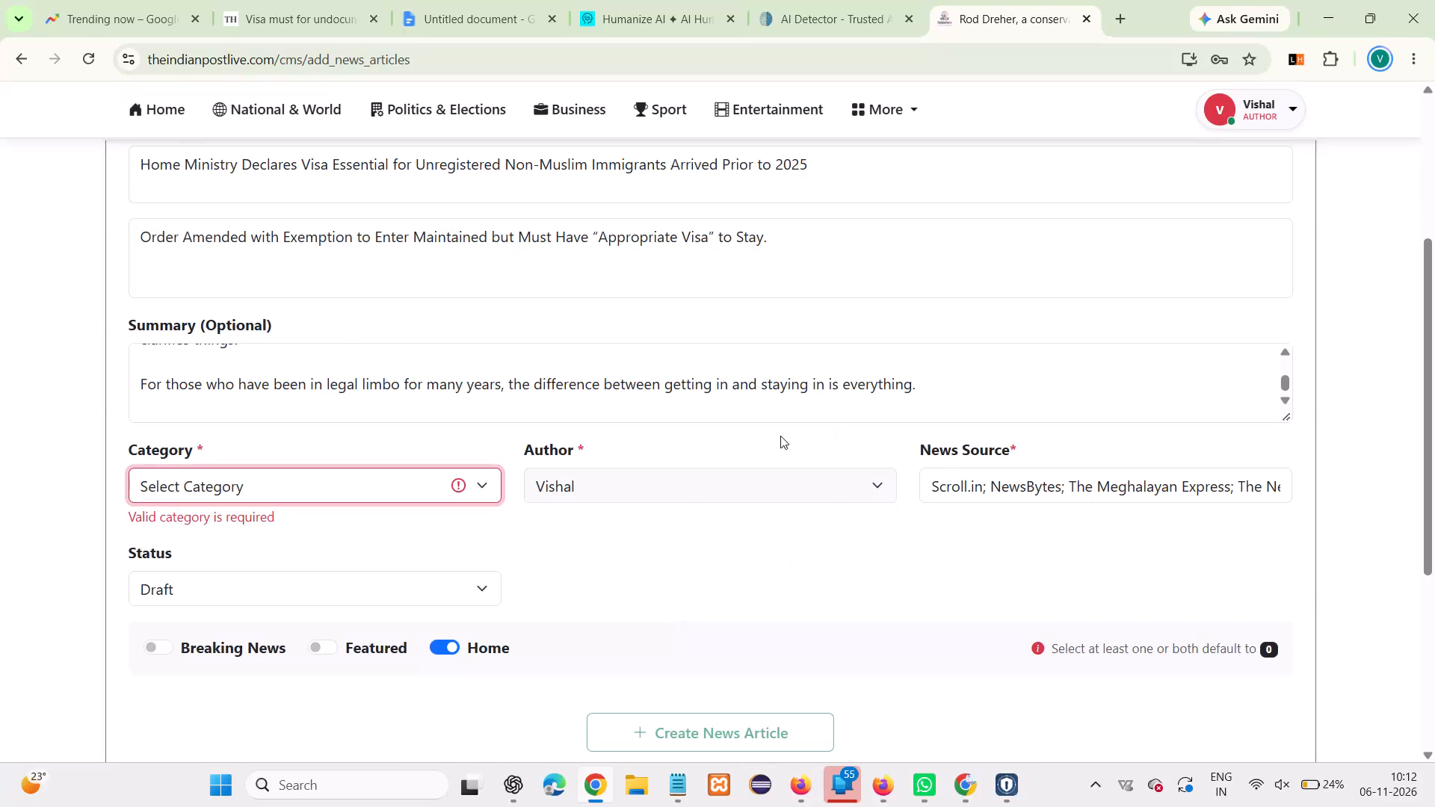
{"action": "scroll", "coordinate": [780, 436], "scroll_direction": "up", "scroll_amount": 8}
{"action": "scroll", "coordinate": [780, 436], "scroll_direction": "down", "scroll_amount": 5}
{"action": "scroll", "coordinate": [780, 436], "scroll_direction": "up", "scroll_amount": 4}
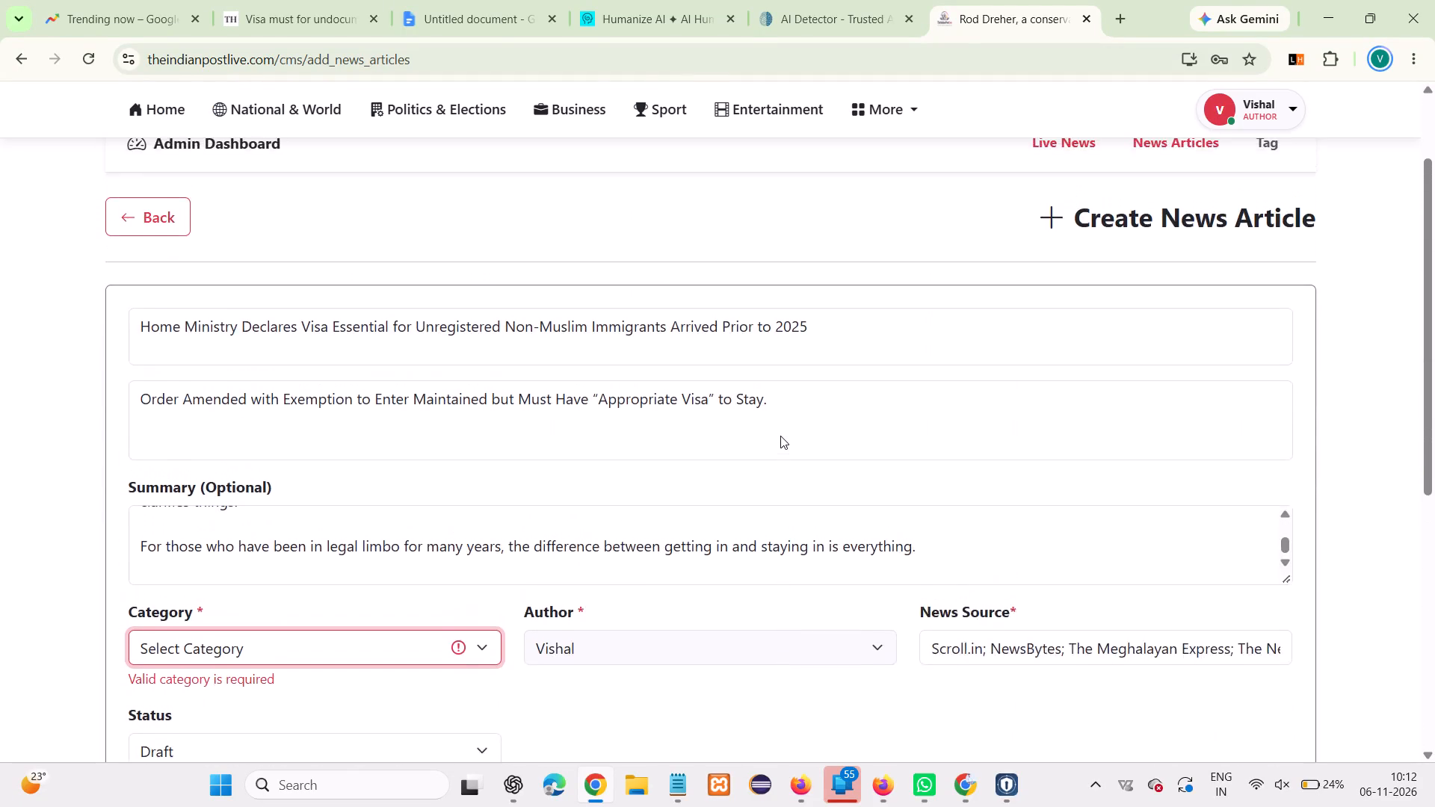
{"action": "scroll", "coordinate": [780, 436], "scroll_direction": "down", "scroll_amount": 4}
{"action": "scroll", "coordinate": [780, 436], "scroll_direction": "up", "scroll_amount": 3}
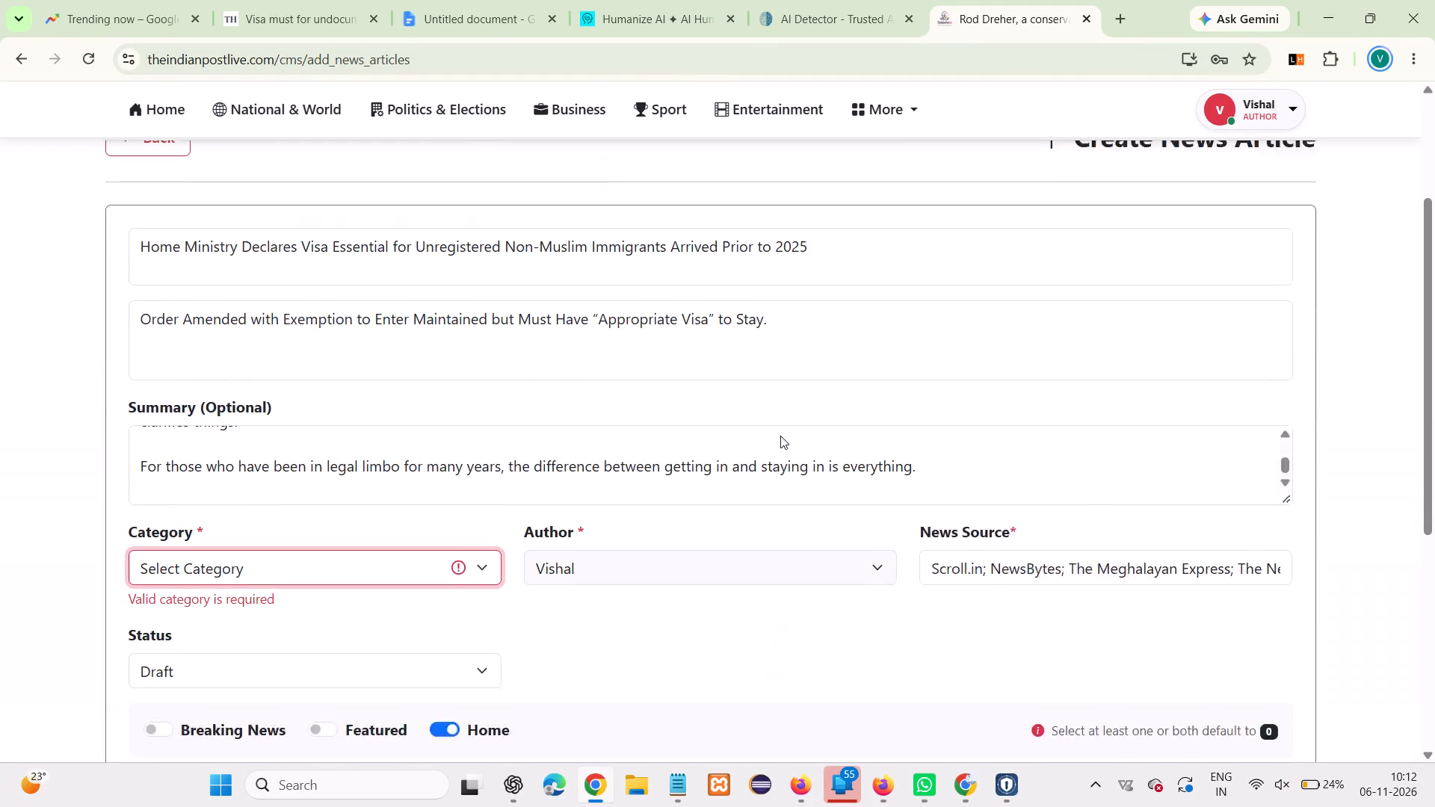
Switch to the Google Docs document and clear the selection of the source list.
{"action": "left_click", "coordinate": [446, 0]}
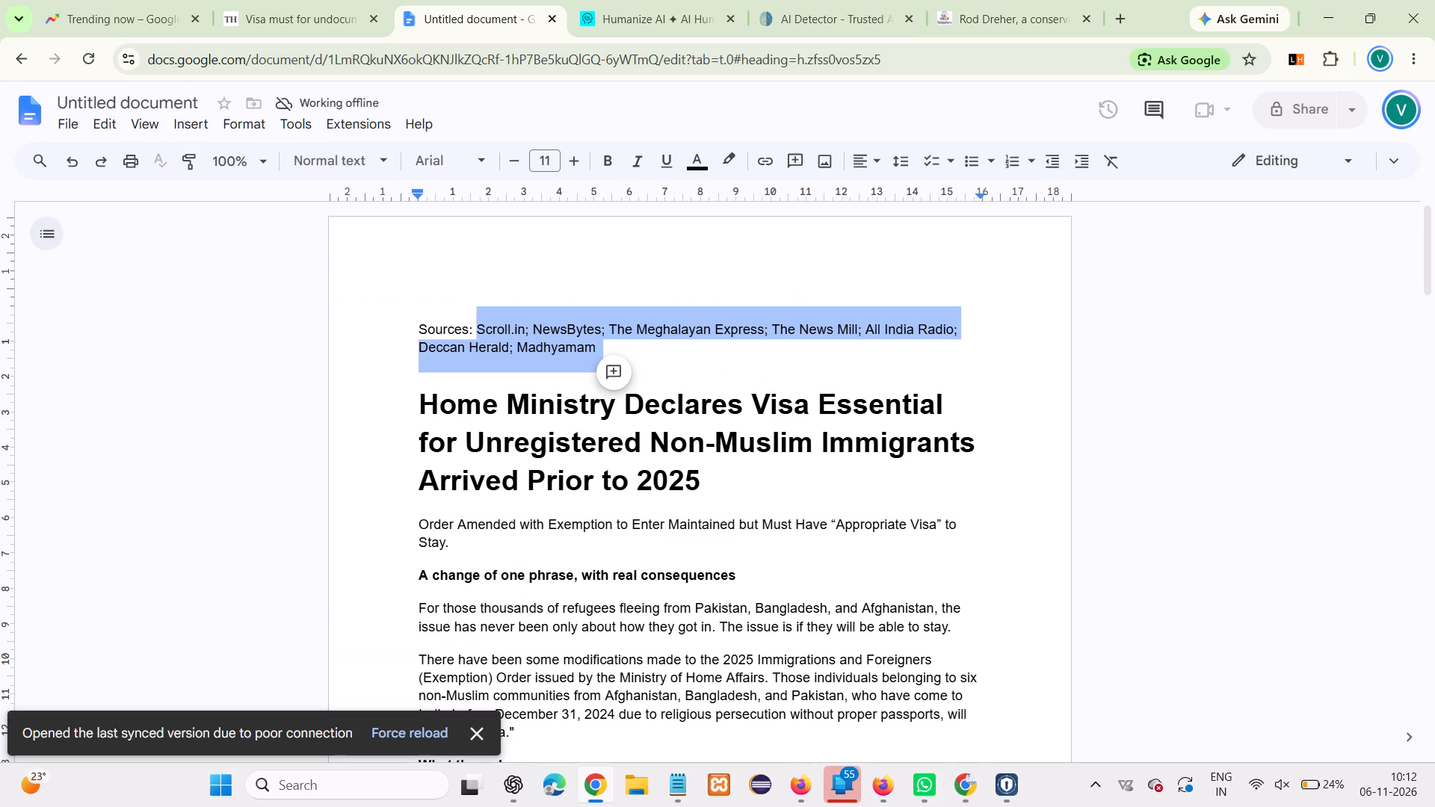
{"action": "left_click", "coordinate": [457, 253]}
{"action": "scroll", "coordinate": [243, 253], "scroll_direction": "left", "scroll_amount": 1}
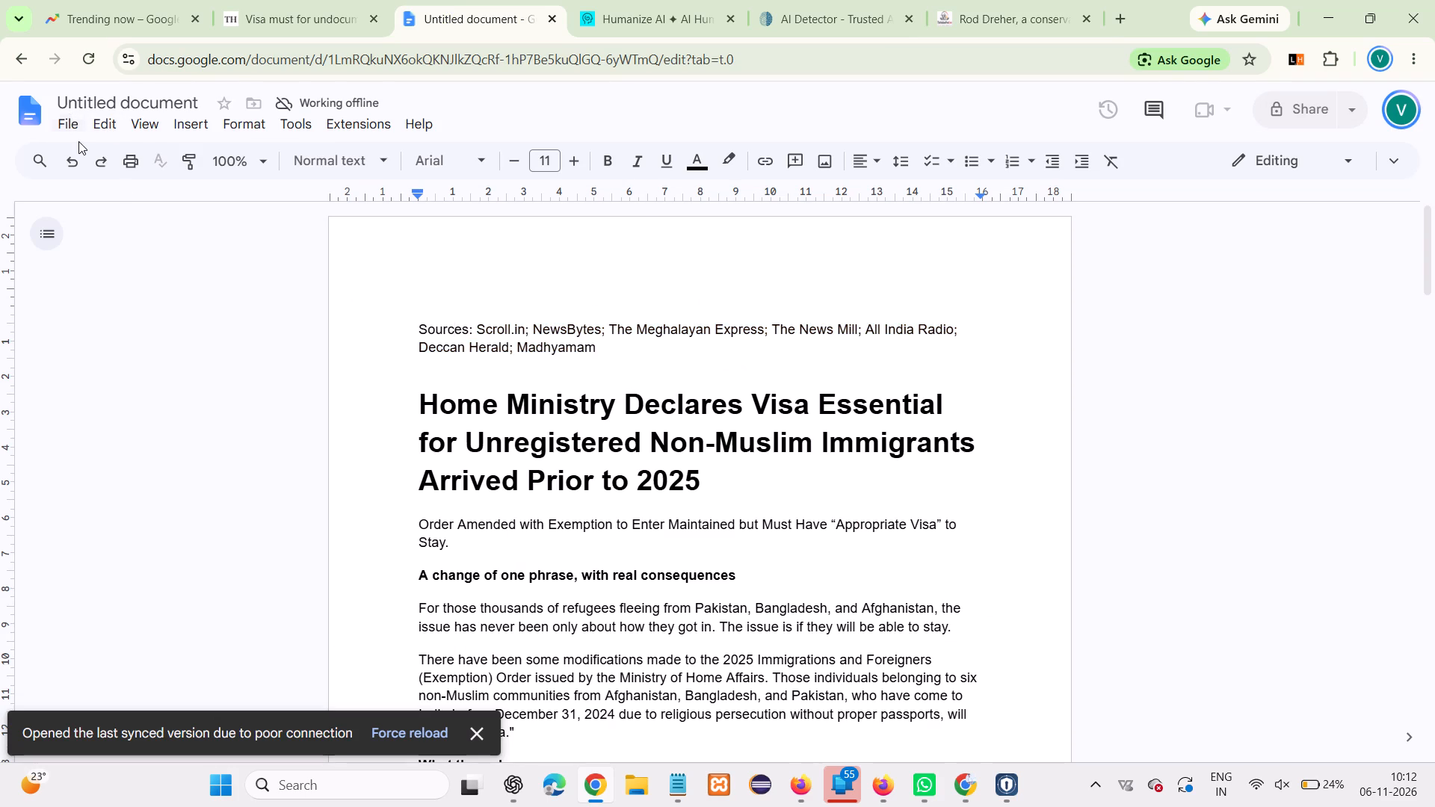
{"action": "left_click", "coordinate": [78, 142]}
Switch the computer's Wi-Fi connection to the "Redmi Note 11T 5G" network.
{"action": "left_click_drag", "start_coordinate": [73, 136], "coordinate": [1271, 785]}
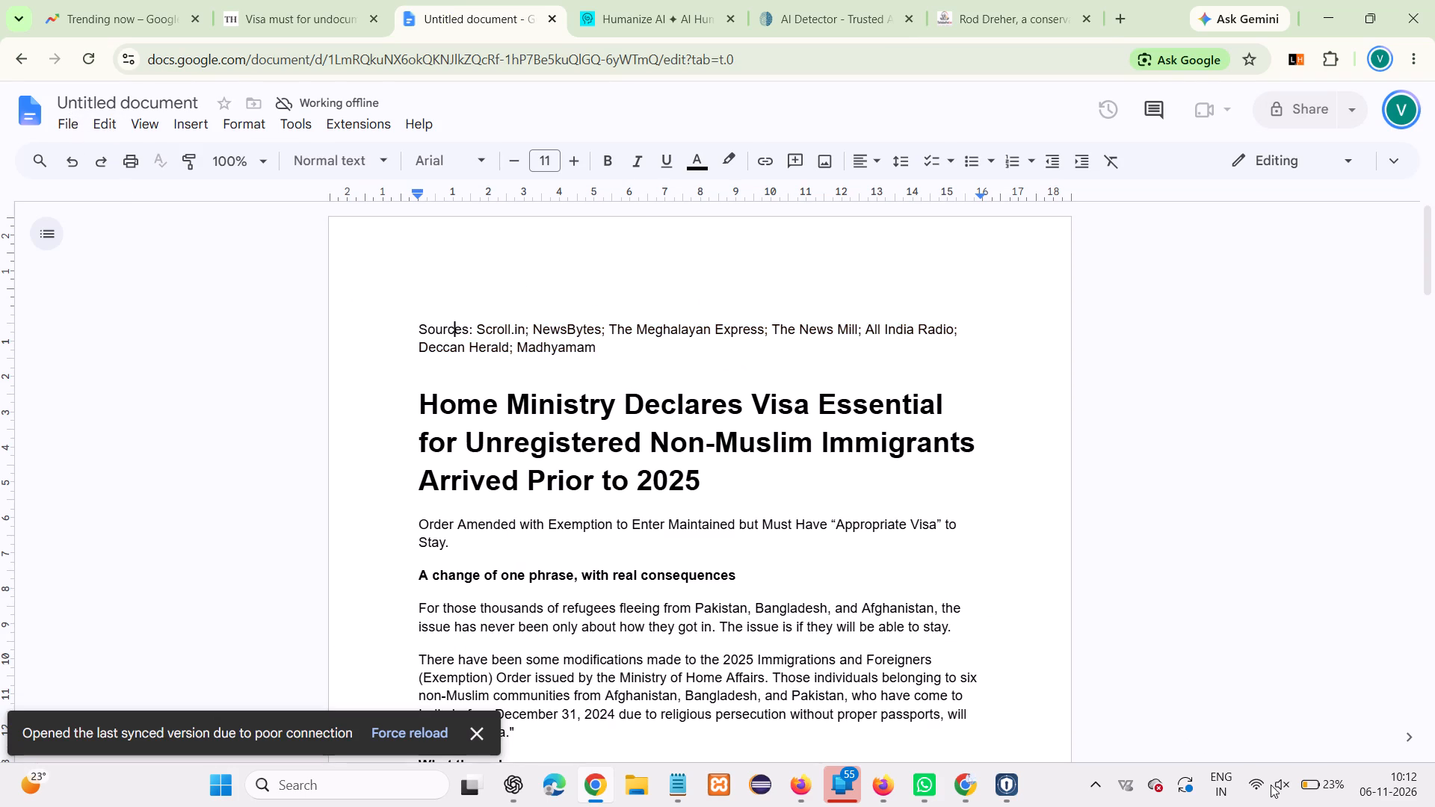
{"action": "left_click_drag", "start_coordinate": [1271, 785], "coordinate": [1268, 779]}
{"action": "left_click", "coordinate": [1268, 779]}
{"action": "left_click", "coordinate": [1267, 779]}
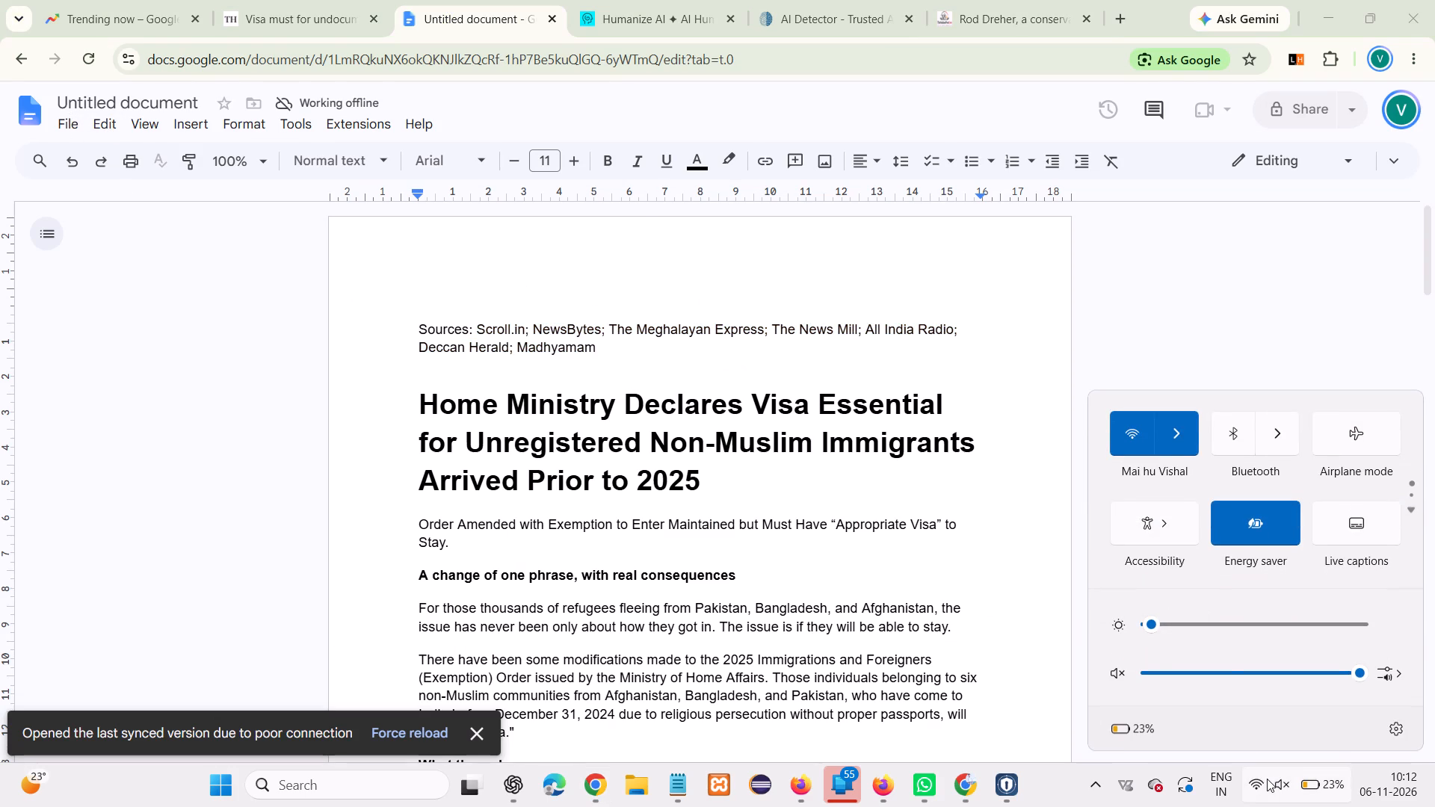
{"action": "left_click", "coordinate": [1176, 430]}
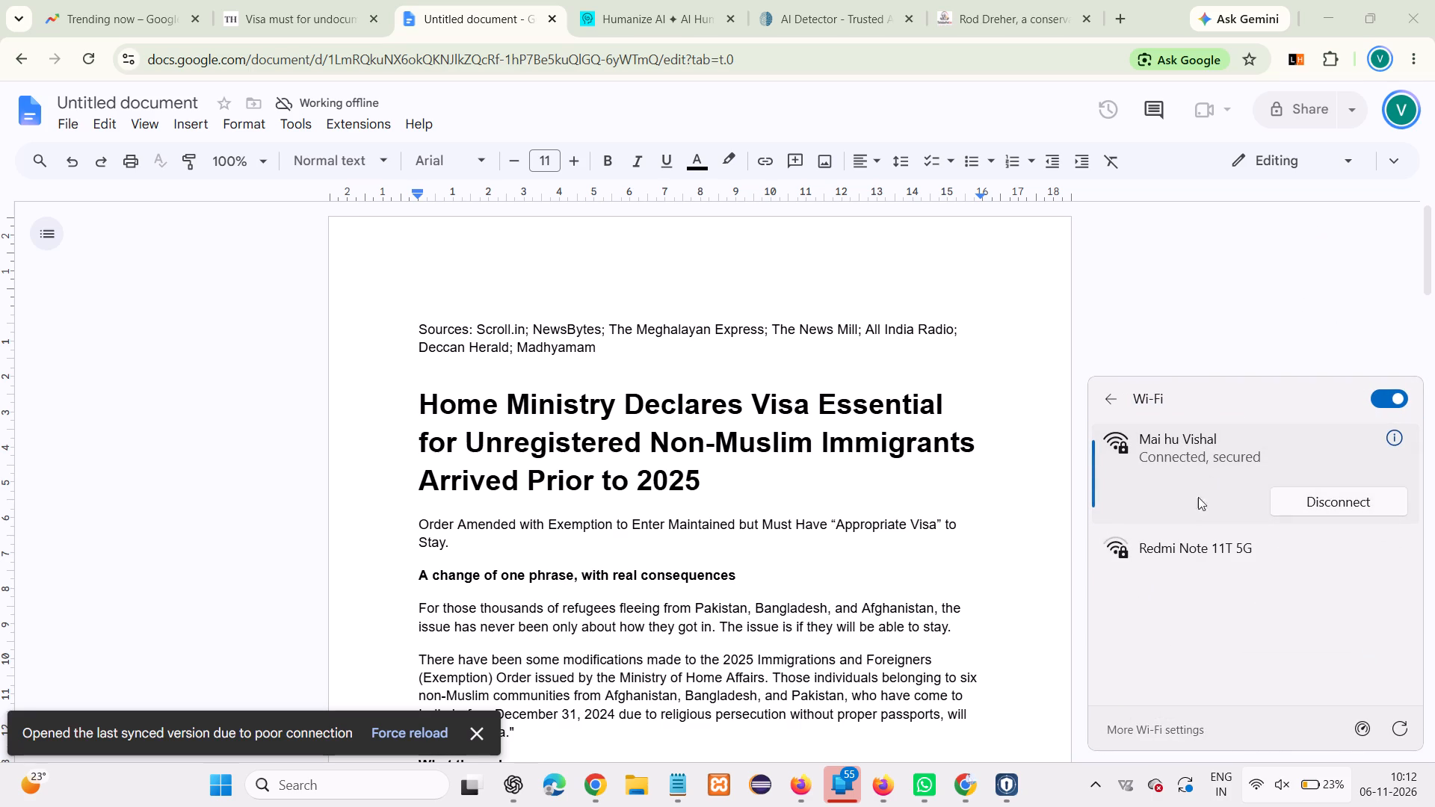
{"action": "left_click", "coordinate": [1185, 559]}
{"action": "left_click", "coordinate": [1291, 579]}
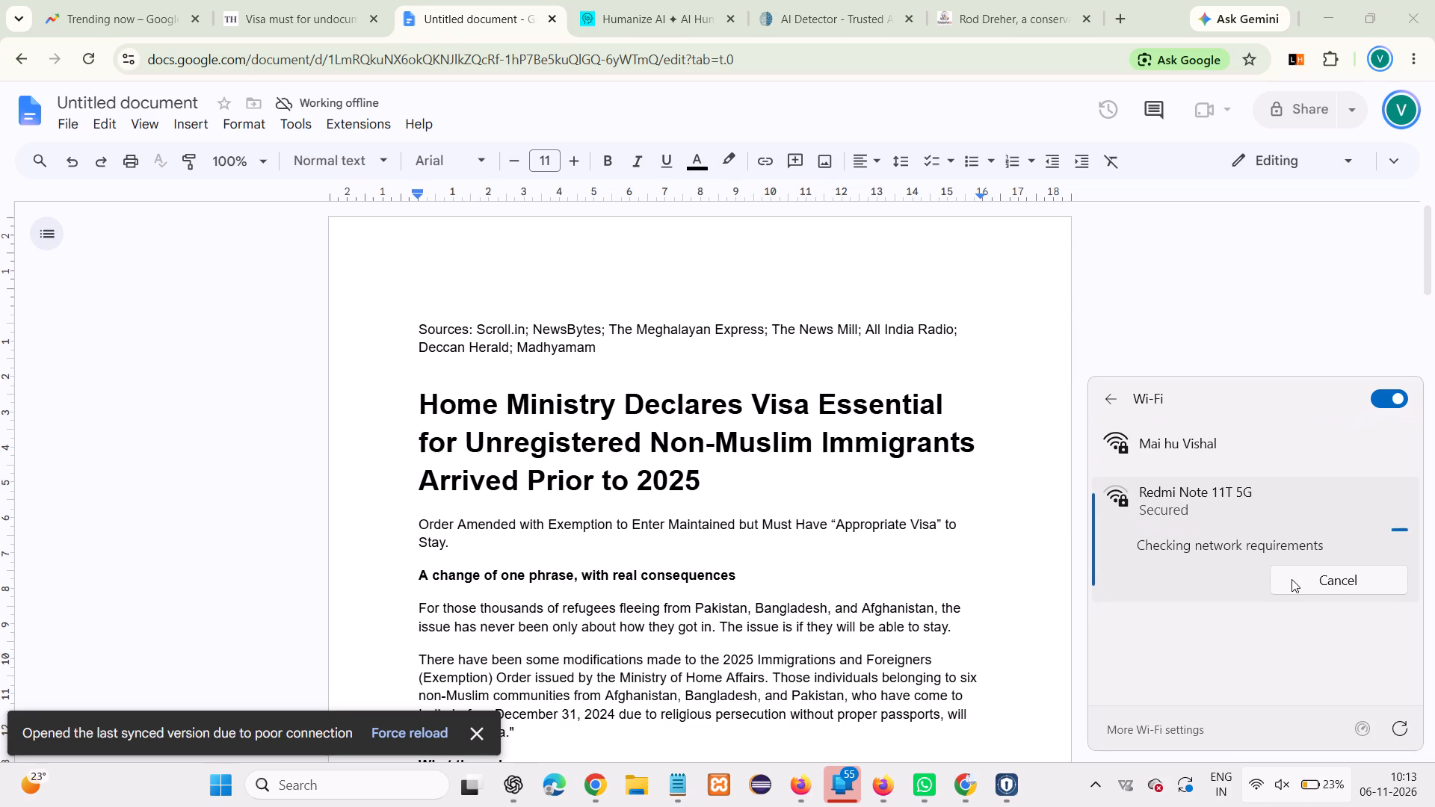
{"action": "left_click", "coordinate": [1302, 242]}
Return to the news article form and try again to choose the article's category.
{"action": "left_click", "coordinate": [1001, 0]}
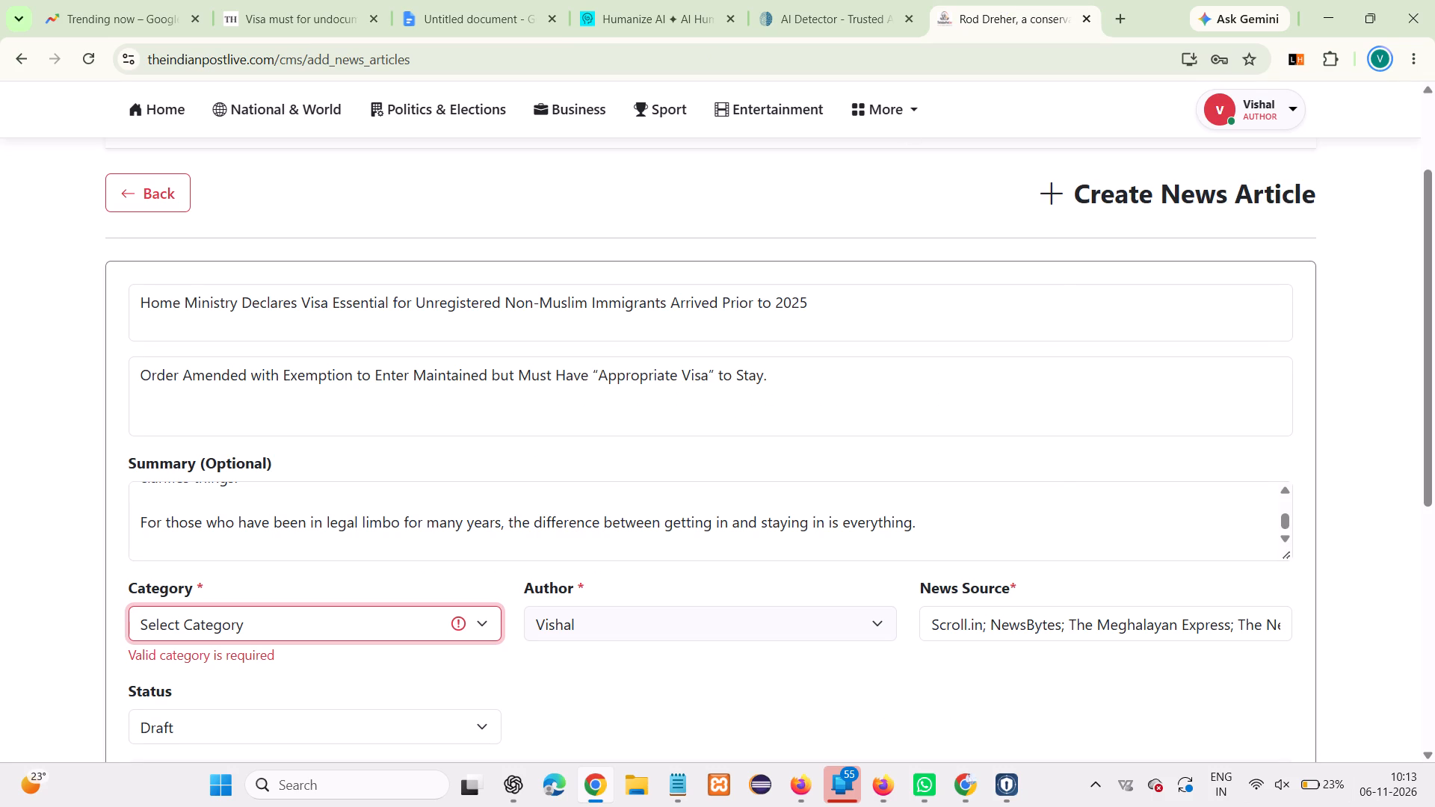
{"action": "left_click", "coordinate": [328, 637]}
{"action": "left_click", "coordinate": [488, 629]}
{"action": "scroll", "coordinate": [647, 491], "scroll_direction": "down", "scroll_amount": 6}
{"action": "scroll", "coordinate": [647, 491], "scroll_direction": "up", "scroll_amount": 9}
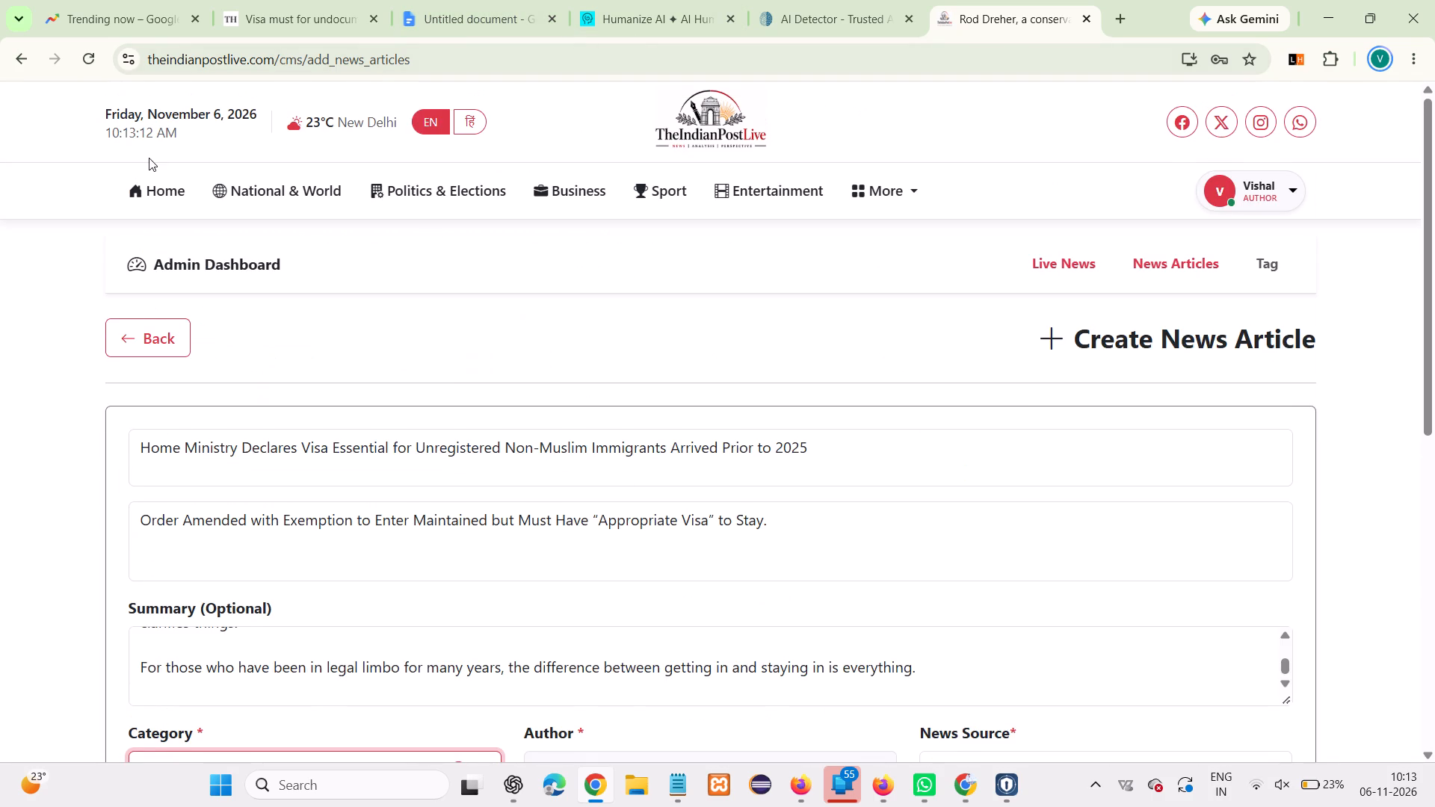
Switch back to the Google Docs document containing the Home Ministry visa article.
{"action": "left_click", "coordinate": [457, 1]}
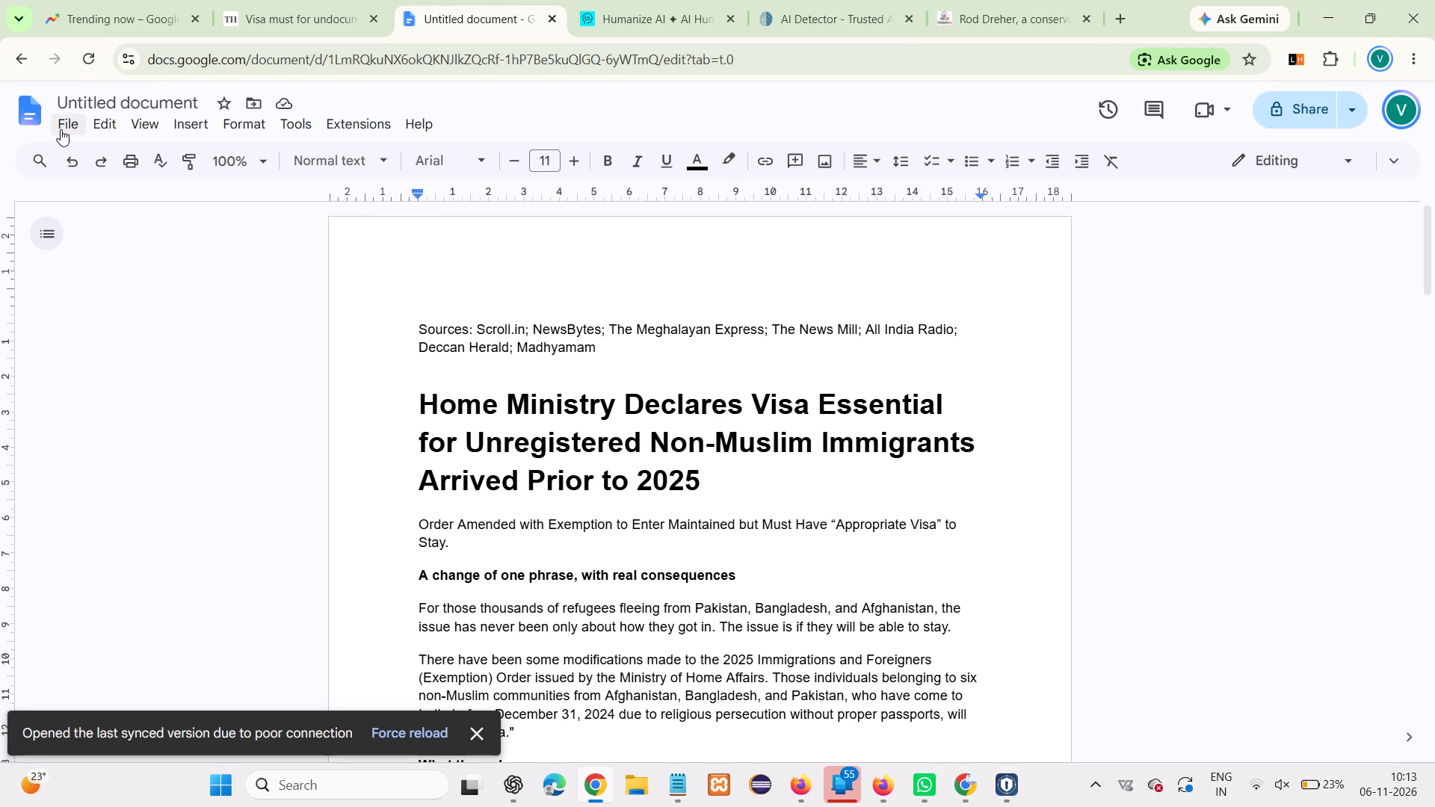
Download the Google Docs document as a Microsoft Word (.docx) file.
{"action": "left_click", "coordinate": [61, 134]}
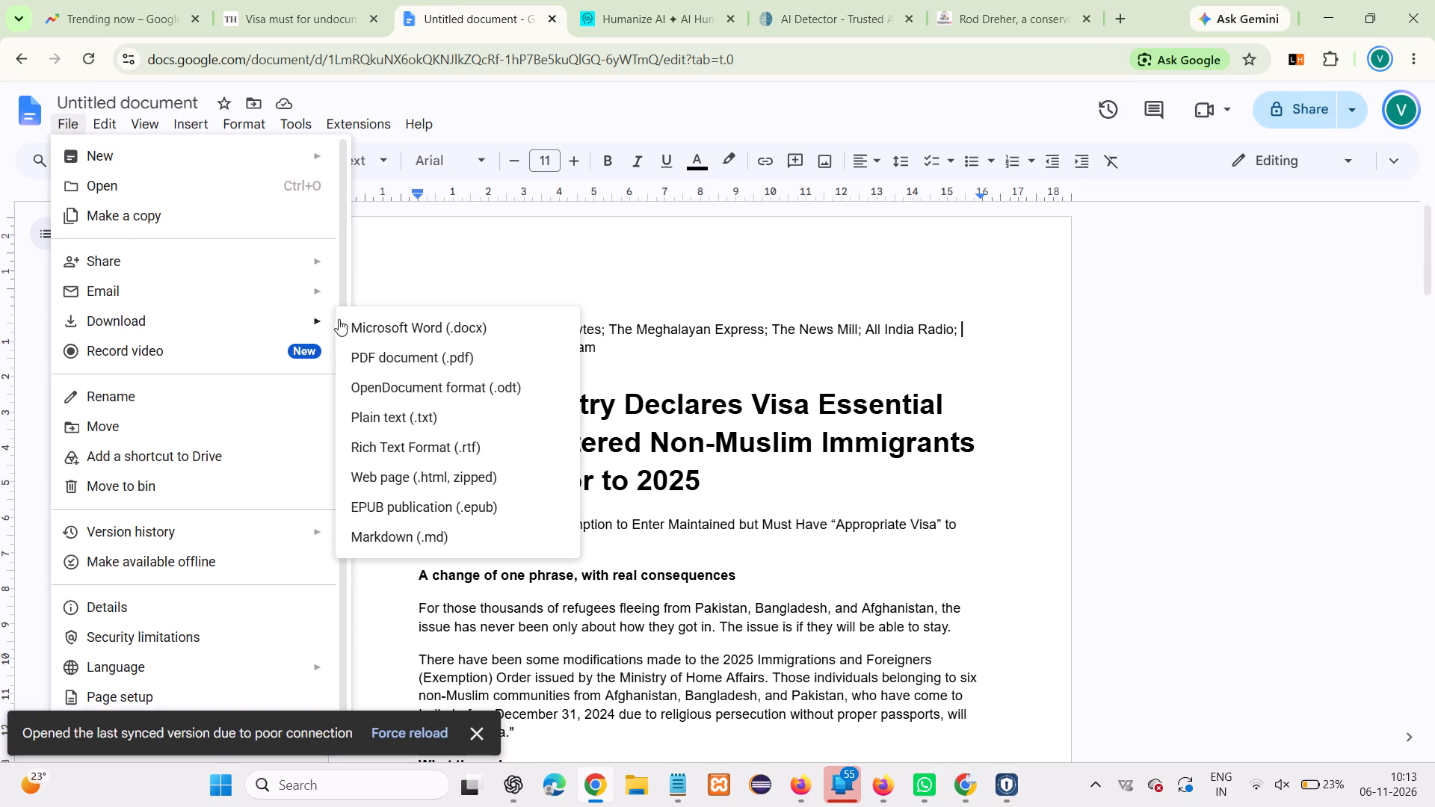
{"action": "left_click", "coordinate": [354, 324]}
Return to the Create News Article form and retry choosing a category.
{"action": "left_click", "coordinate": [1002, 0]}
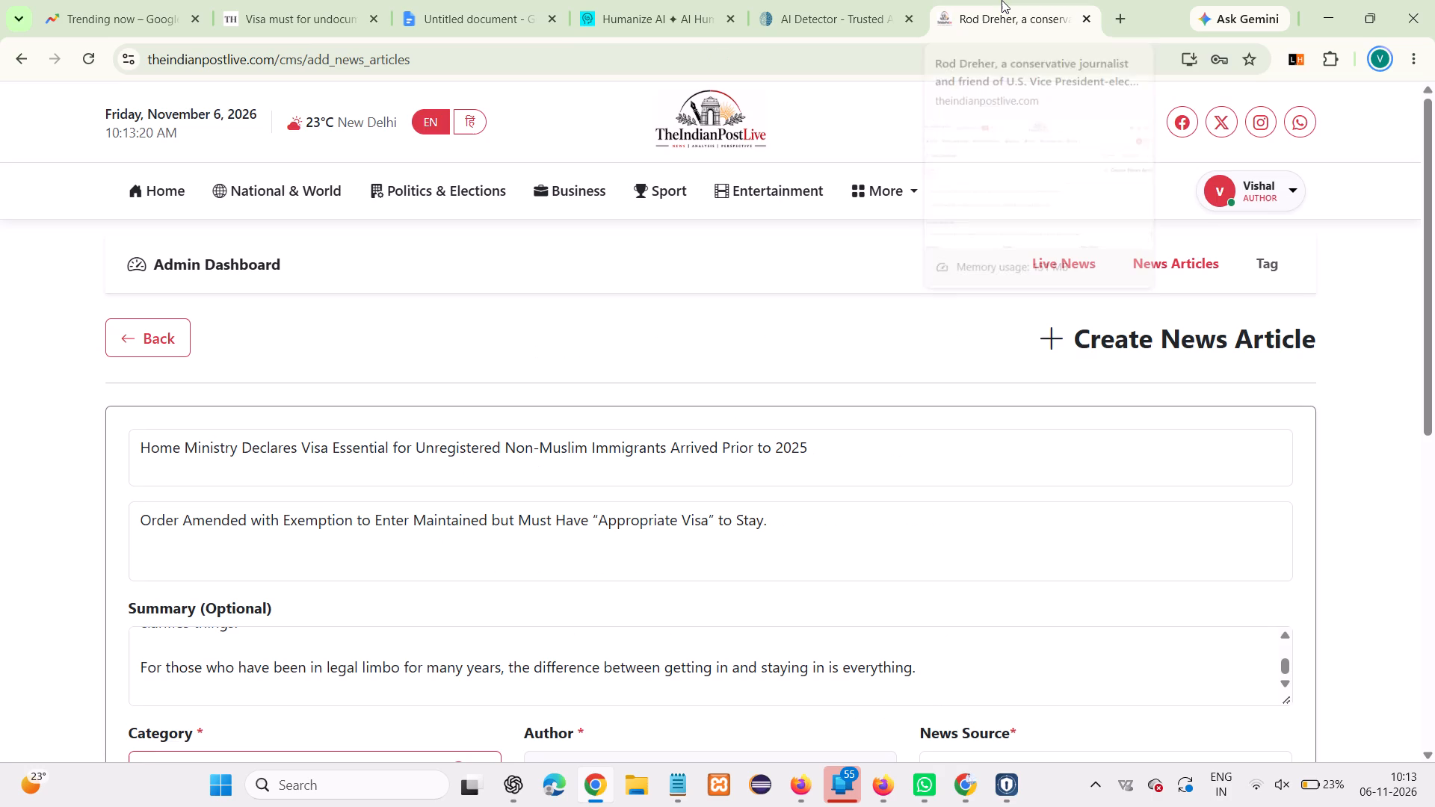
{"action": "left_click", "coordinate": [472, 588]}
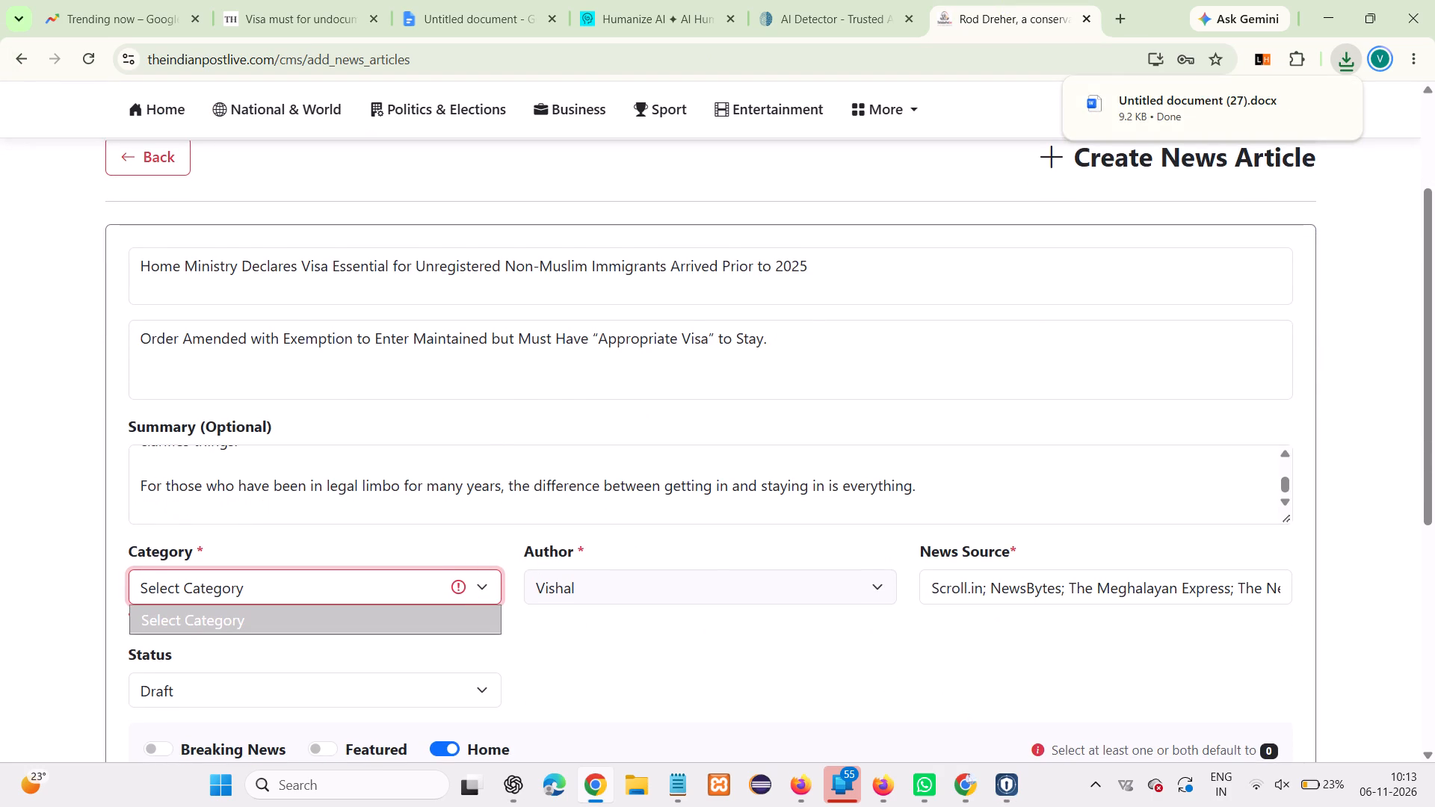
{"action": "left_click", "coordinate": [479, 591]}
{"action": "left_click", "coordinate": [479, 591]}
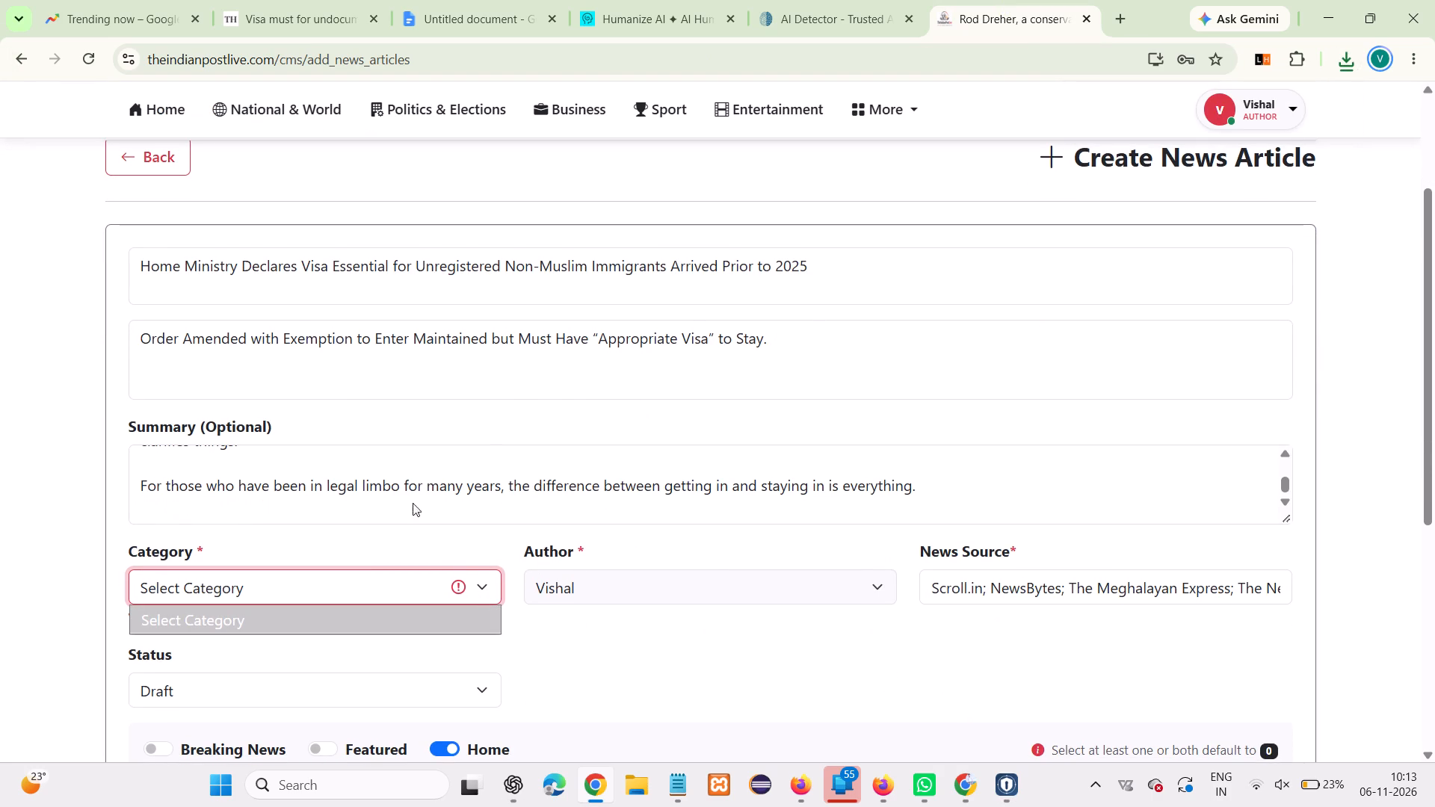
Reload the Create News Article page.
{"action": "left_click", "coordinate": [81, 49]}
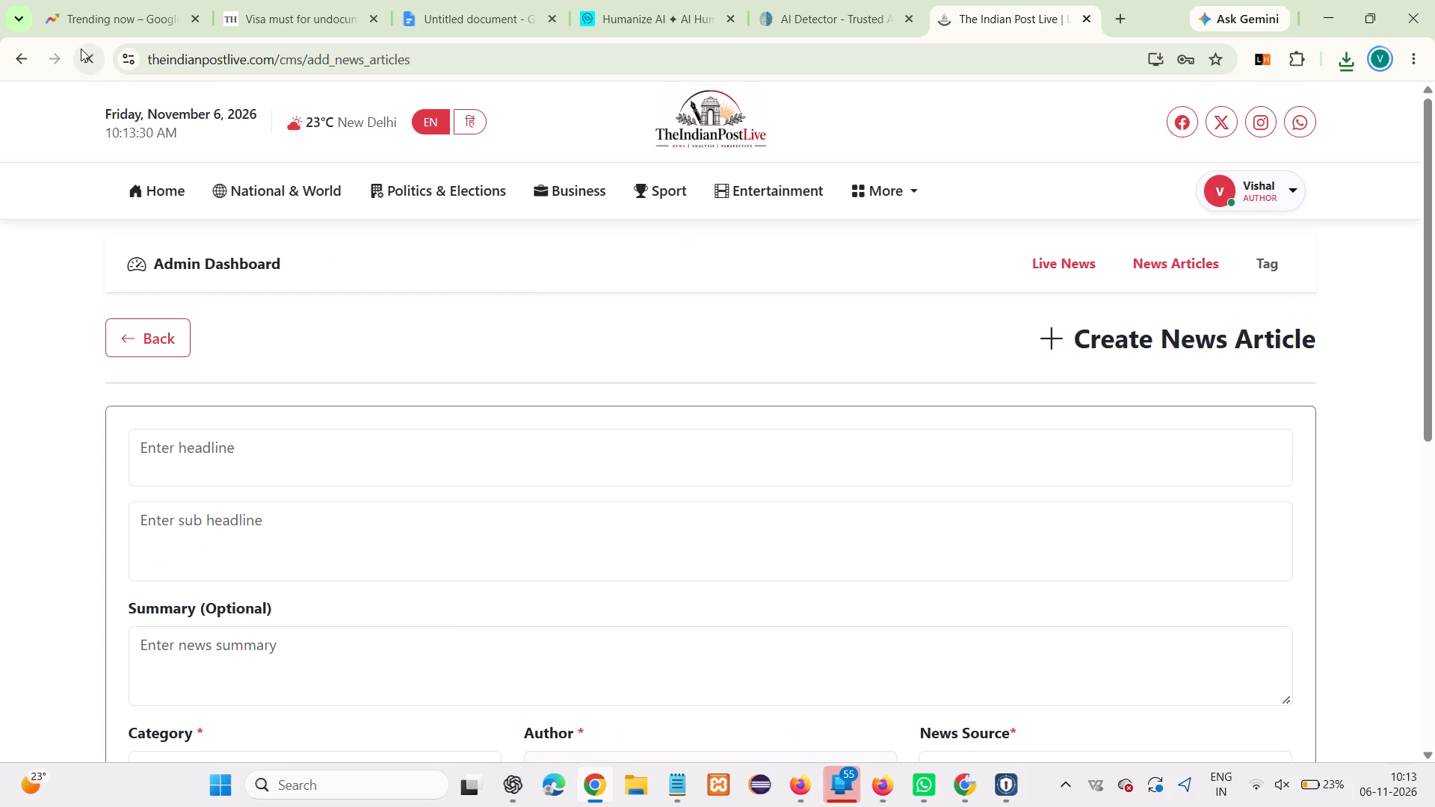
{"action": "left_click", "coordinate": [218, 453]}
{"action": "scroll", "coordinate": [218, 453], "scroll_direction": "down", "scroll_amount": 2}
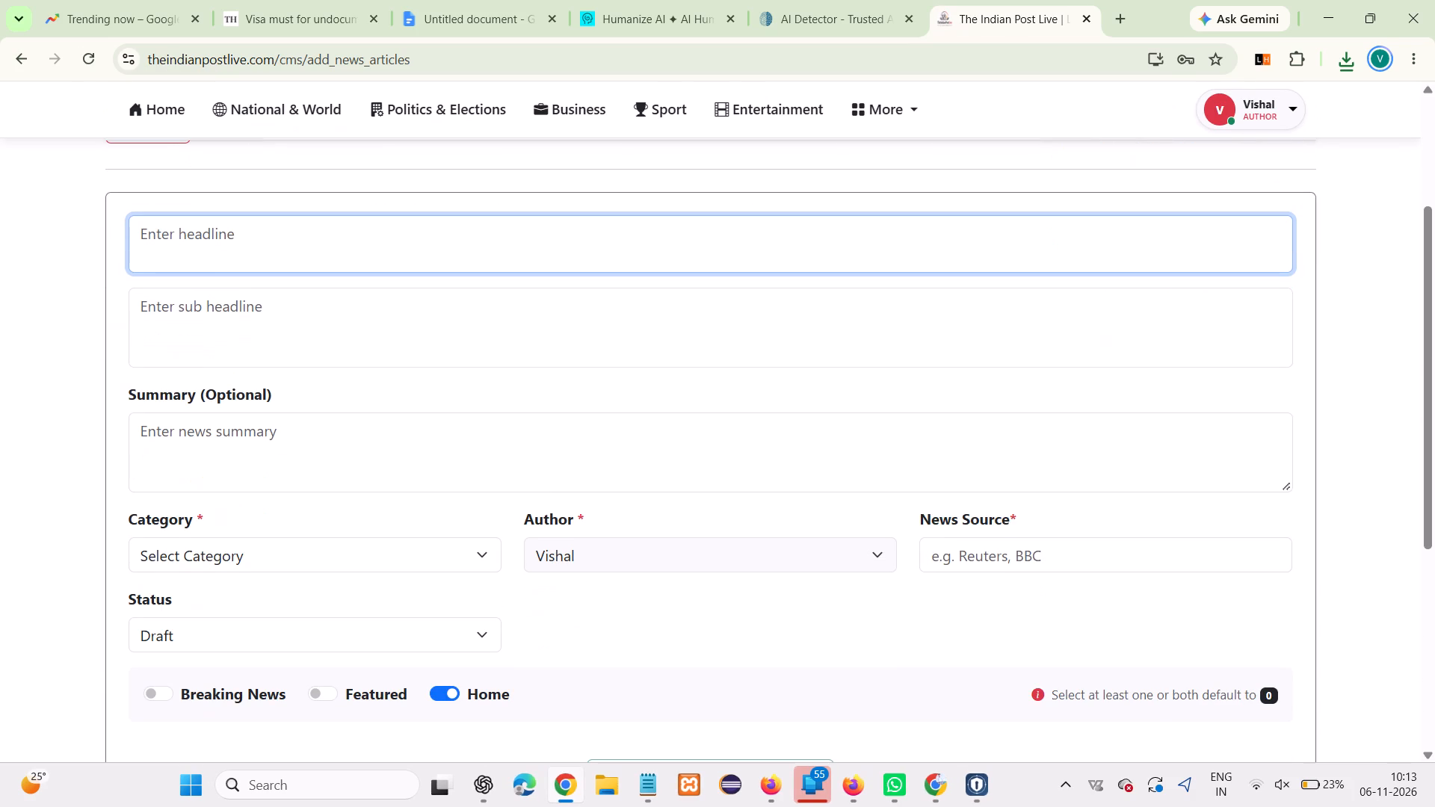
{"action": "left_click", "coordinate": [444, 0]}
{"action": "double_click", "coordinate": [525, 418]}
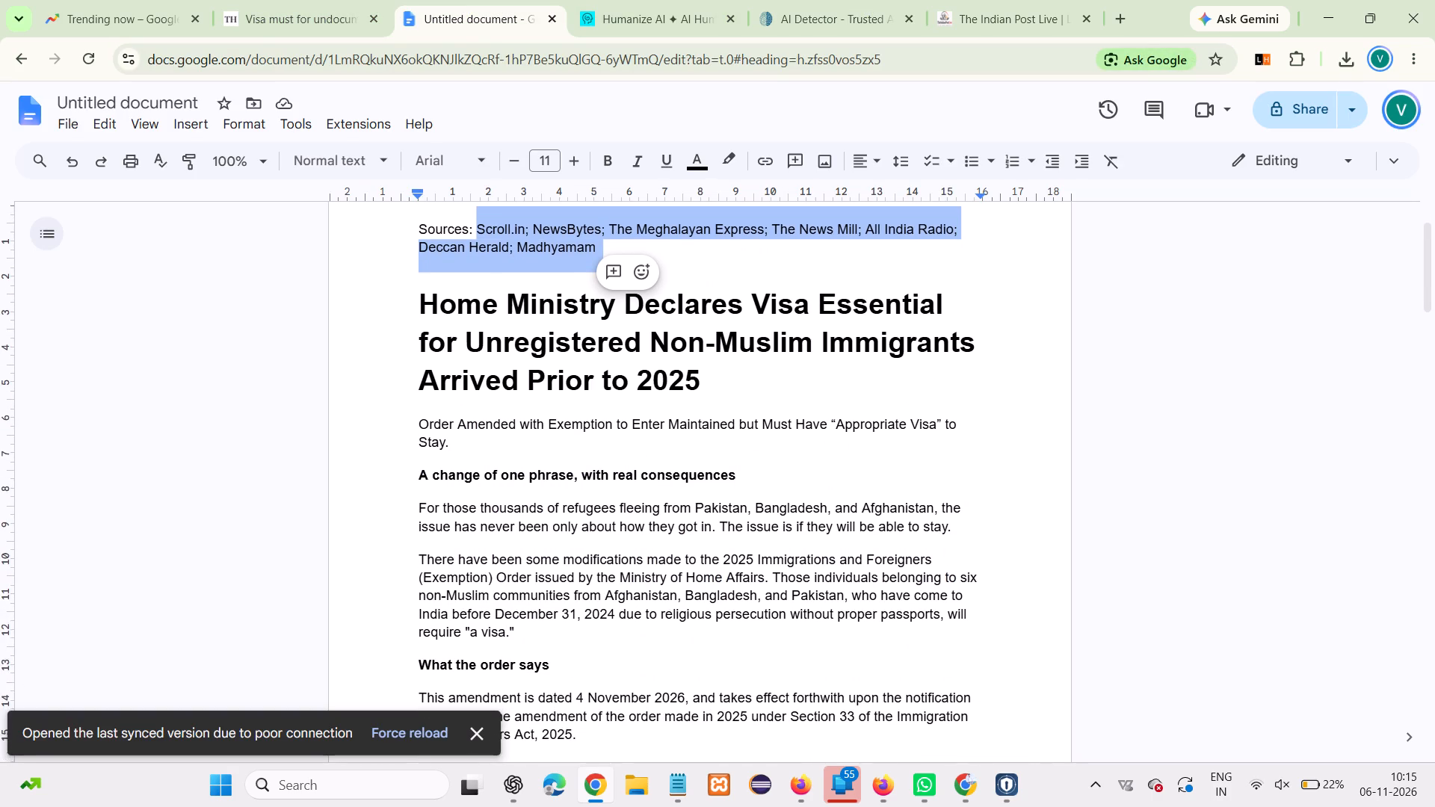
{"action": "scroll", "coordinate": [628, 500], "scroll_direction": "down", "scroll_amount": 2}
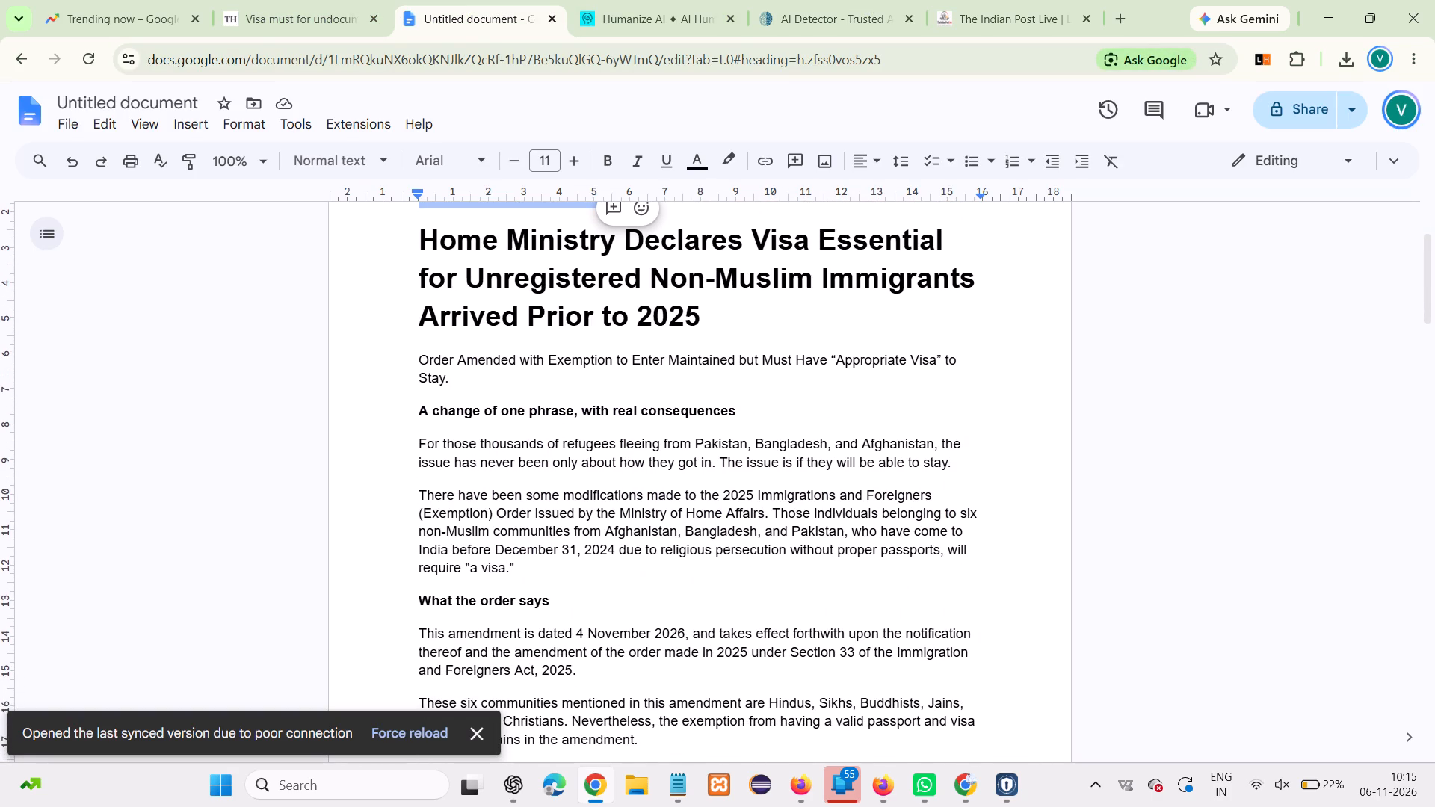
{"action": "scroll", "coordinate": [759, 366], "scroll_direction": "down", "scroll_amount": 4}
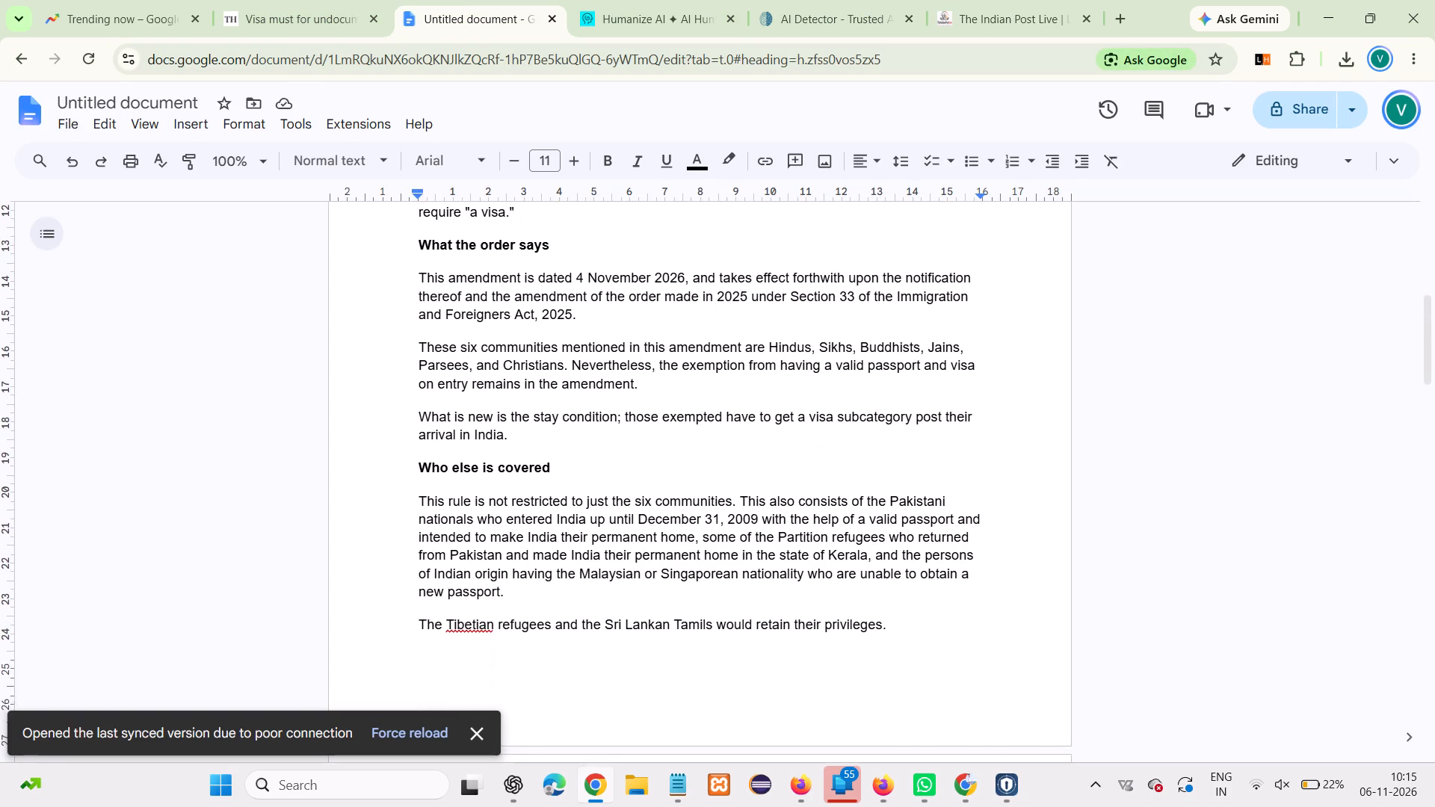
{"action": "left_click", "coordinate": [981, 0]}
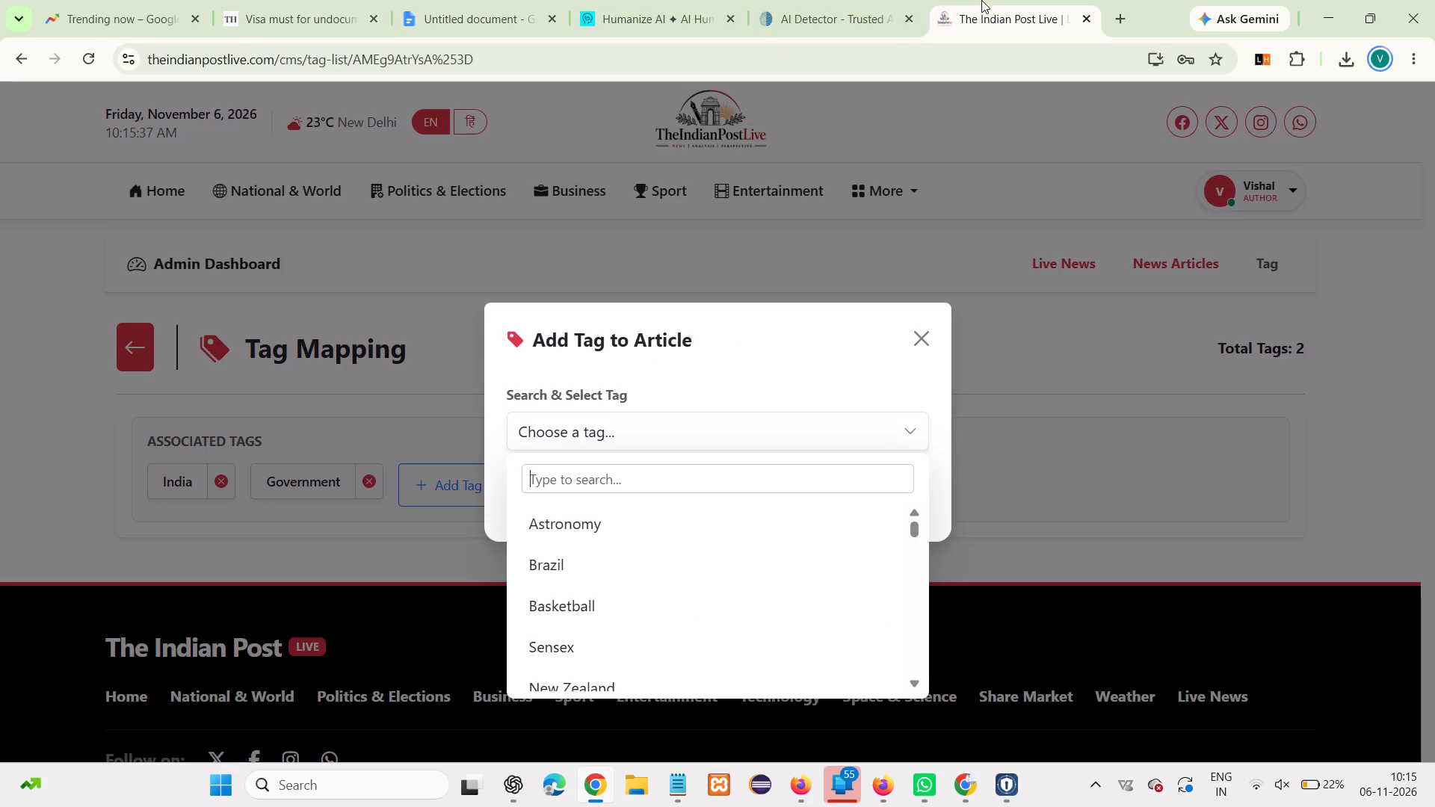
Search the available article tags for "imm" and "visa", browsing the tag list in between, and clear the search.
{"action": "type", "text": "imm"}
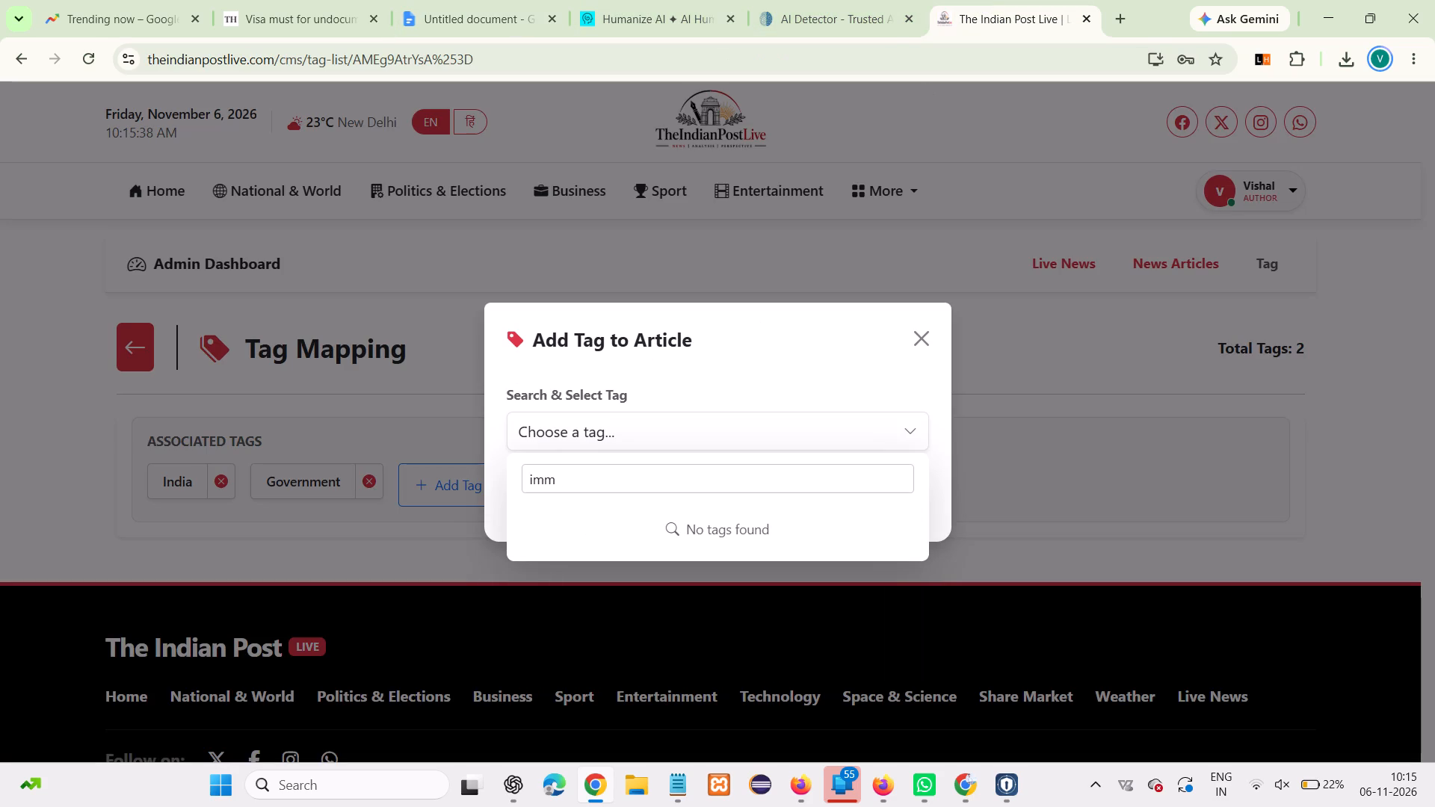
{"action": "key", "text": "BackSpace"}
{"action": "key", "text": "BackSpace"}
{"action": "key", "text": "BackSpace"}
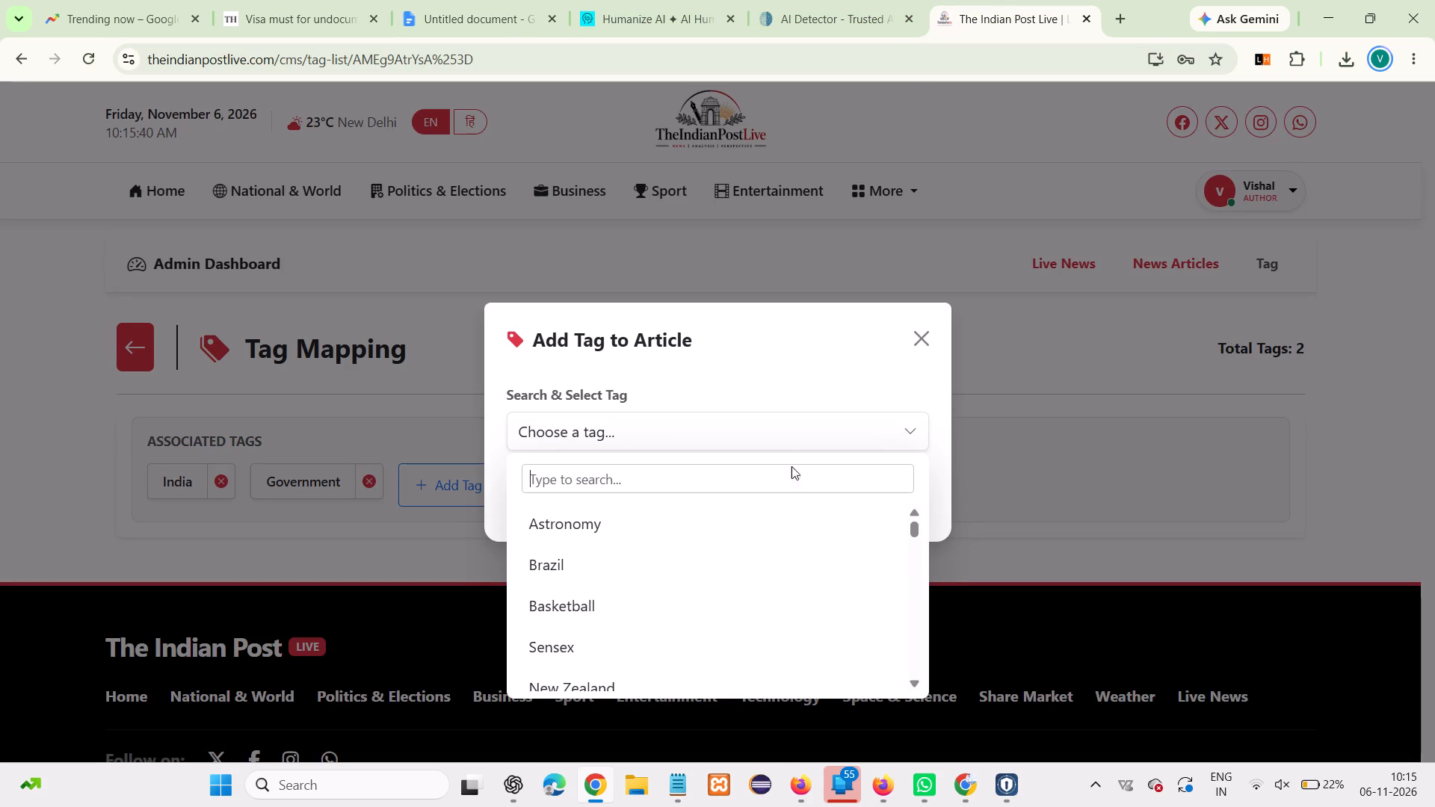
{"action": "scroll", "coordinate": [799, 529], "scroll_direction": "down", "scroll_amount": 5}
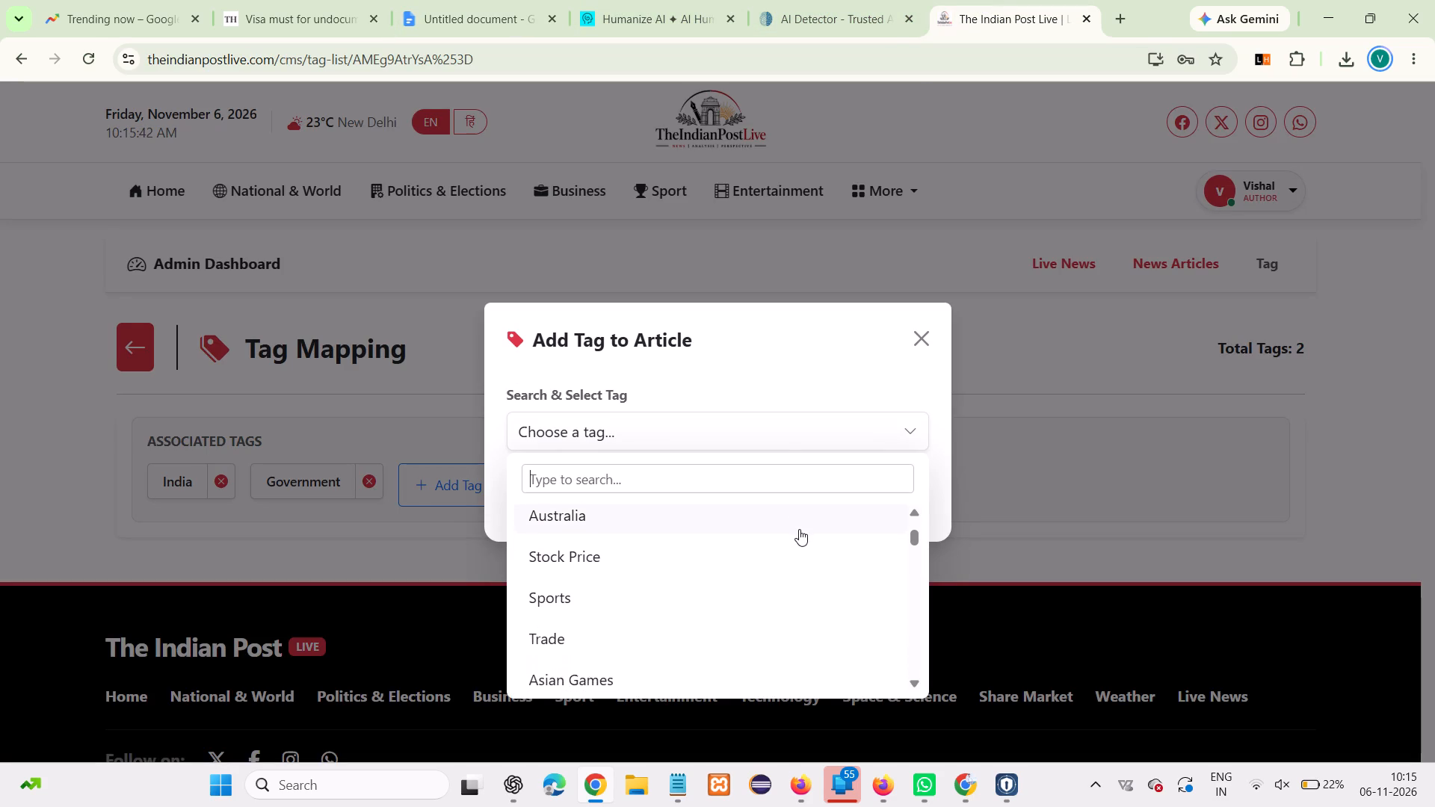
{"action": "scroll", "coordinate": [799, 529], "scroll_direction": "down", "scroll_amount": 2}
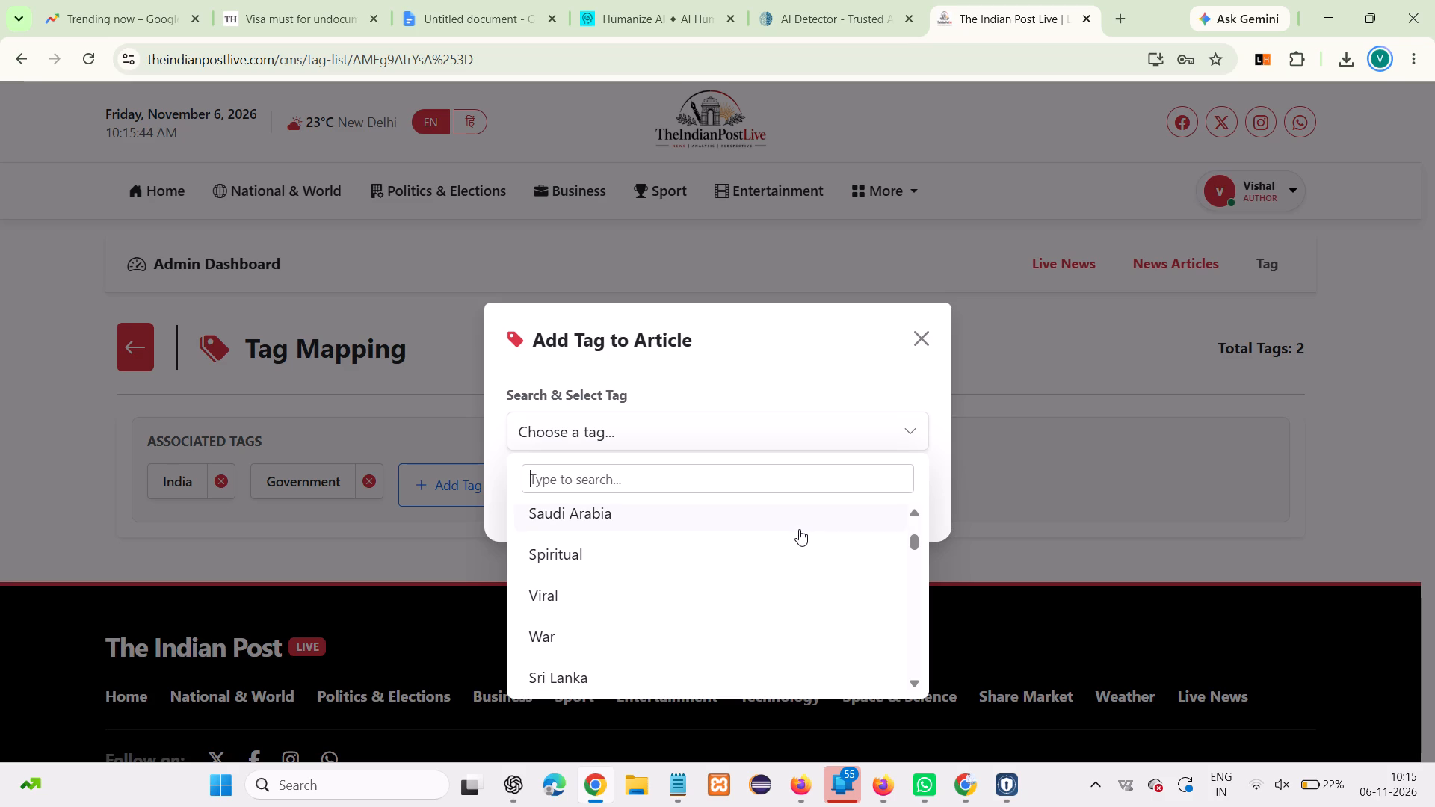
{"action": "type", "text": "vi"}
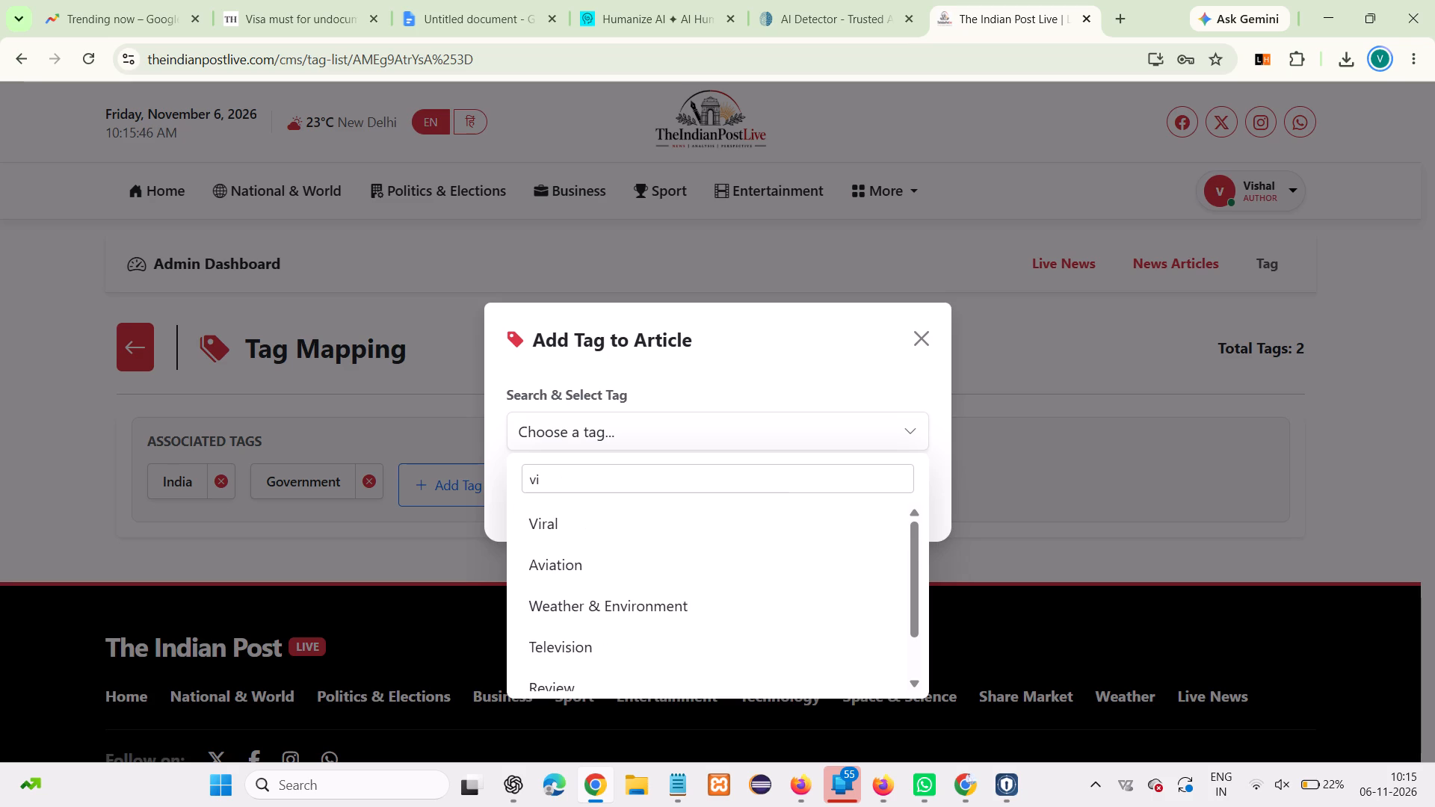
{"action": "key", "text": "s"}
{"action": "key", "text": "a"}
{"action": "key", "text": "BackSpace"}
{"action": "key", "text": "BackSpace"}
{"action": "key", "text": "BackSpace"}
{"action": "key", "text": "BackSpace"}
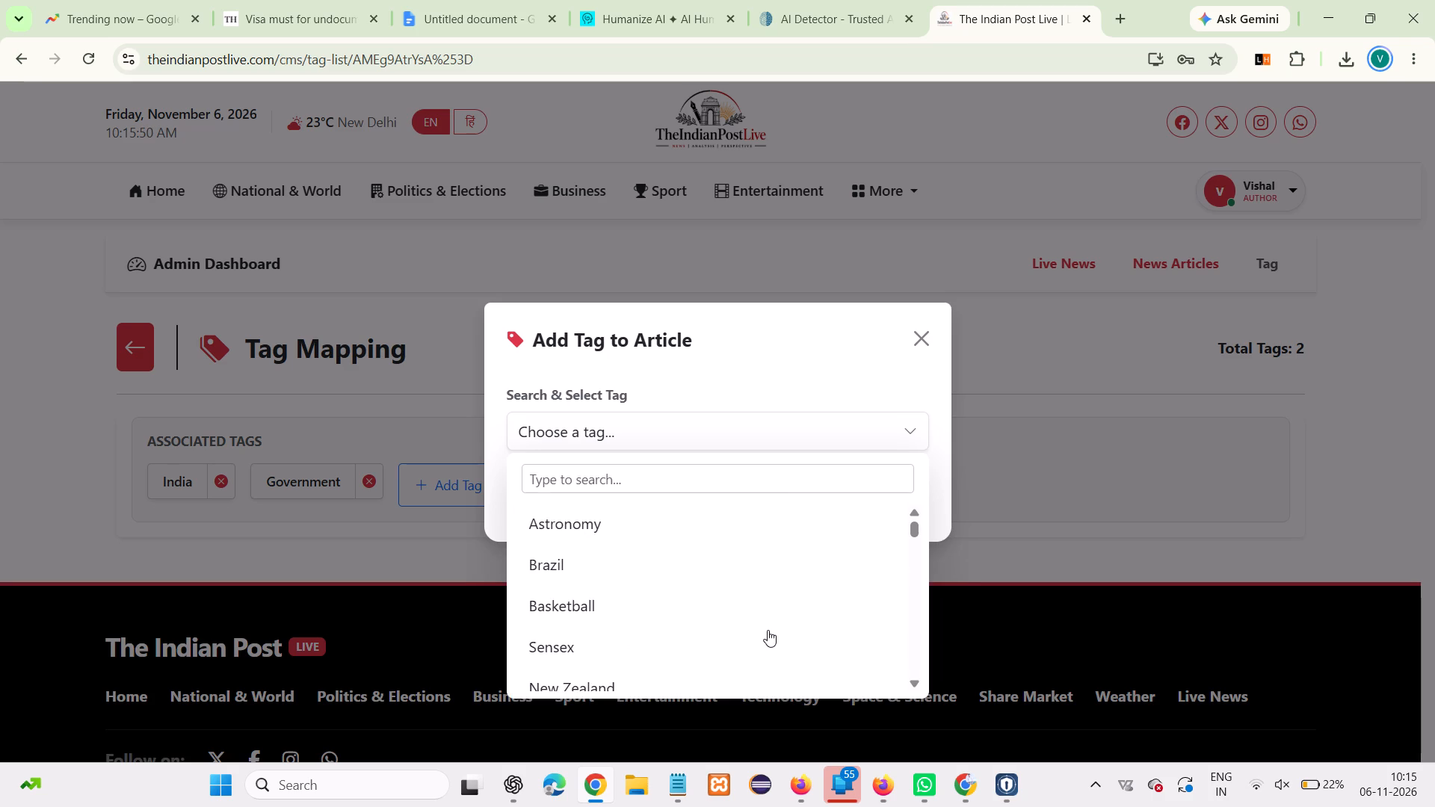
Look through the tag list for another fitting tag and add the New Delhi tag to the article.
{"action": "scroll", "coordinate": [768, 630], "scroll_direction": "down", "scroll_amount": 4}
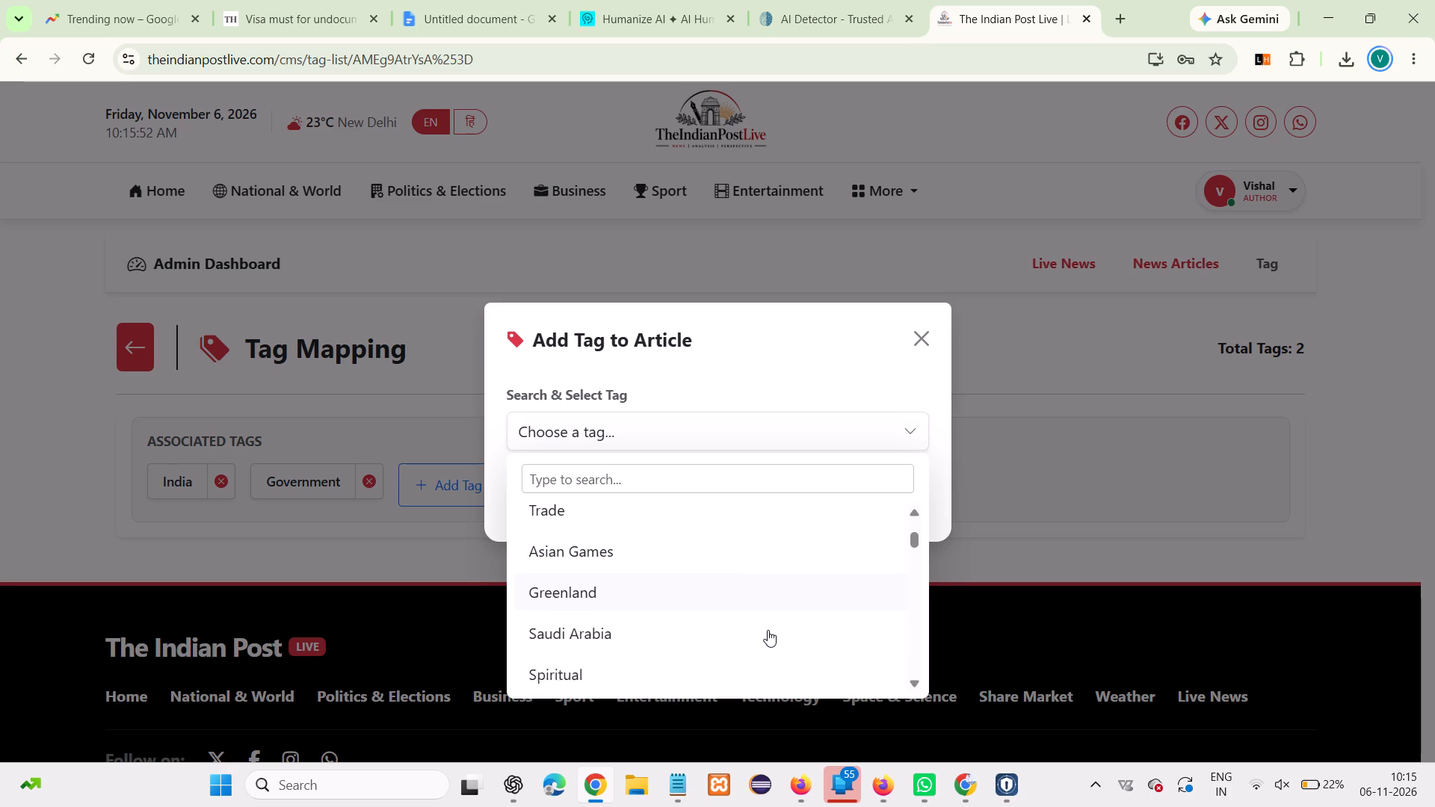
{"action": "scroll", "coordinate": [768, 630], "scroll_direction": "down", "scroll_amount": 3}
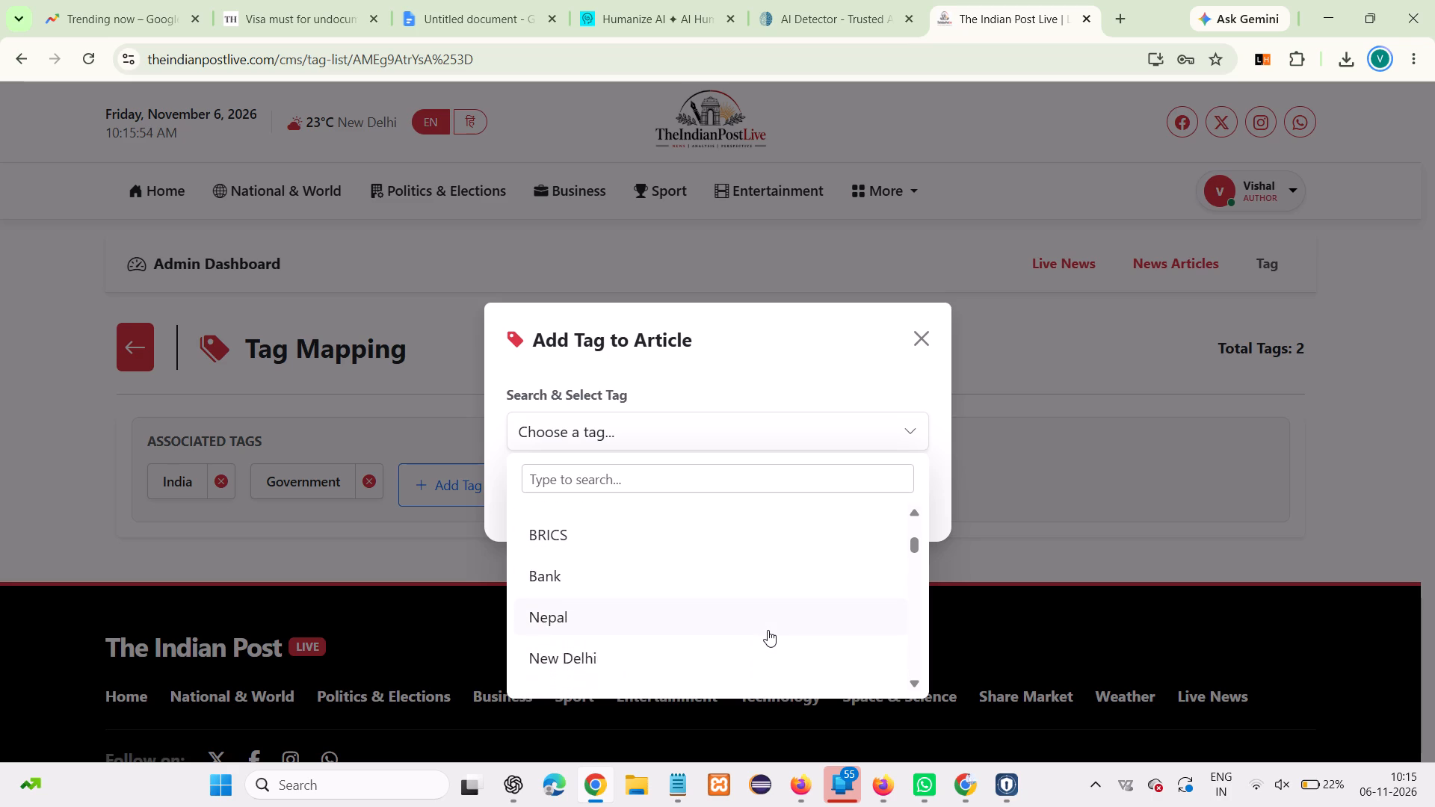
{"action": "scroll", "coordinate": [768, 630], "scroll_direction": "down", "scroll_amount": 3}
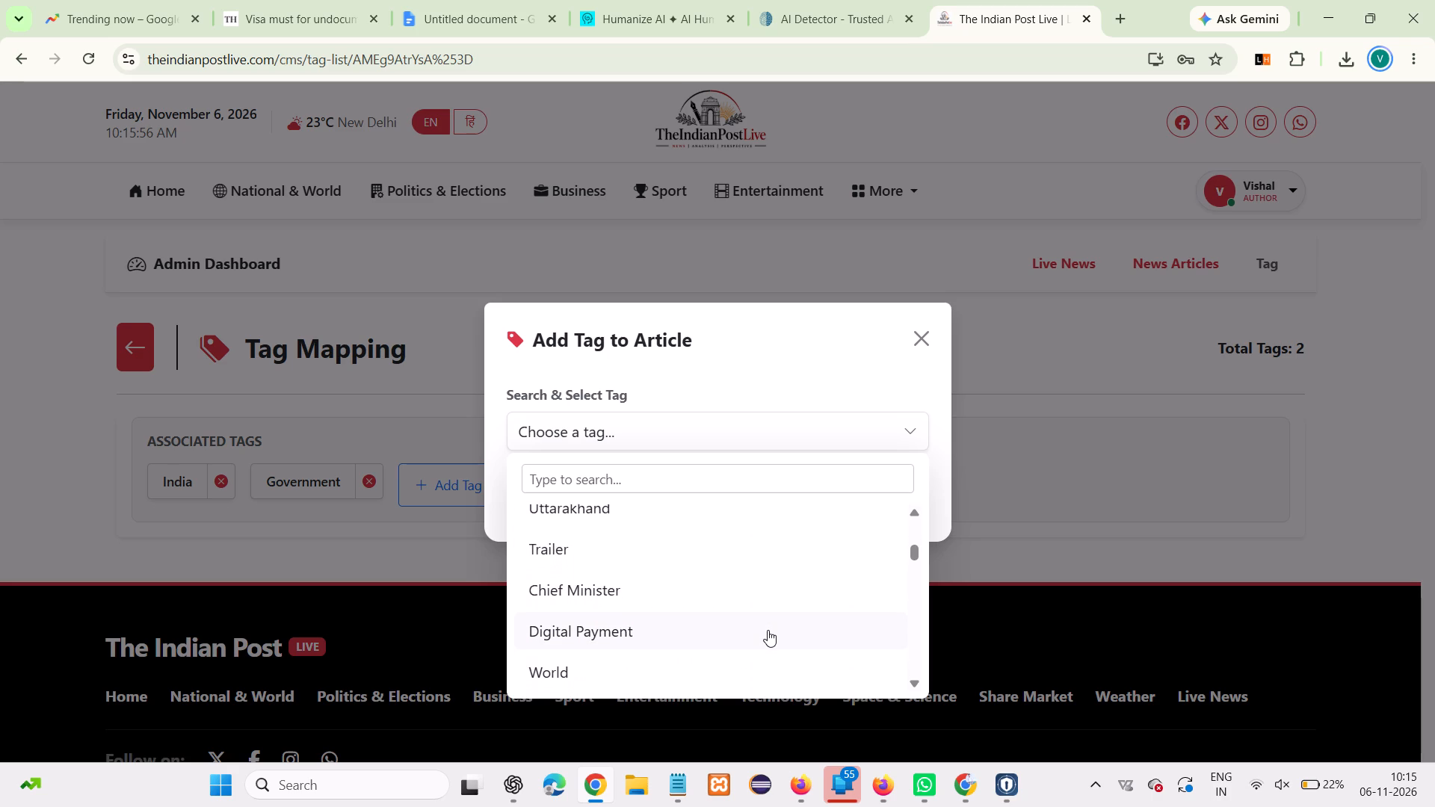
{"action": "scroll", "coordinate": [768, 630], "scroll_direction": "down", "scroll_amount": 2}
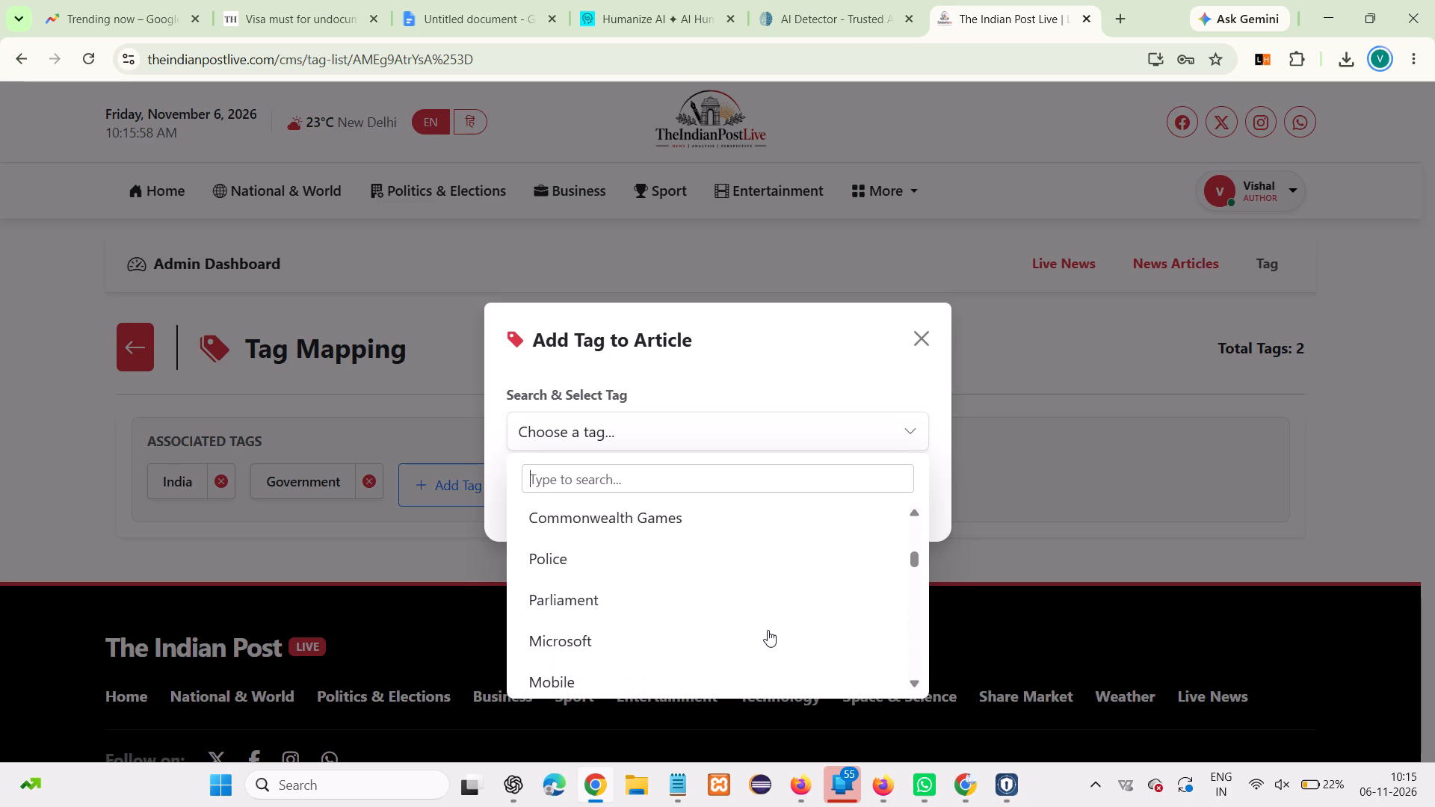
{"action": "scroll", "coordinate": [768, 630], "scroll_direction": "down", "scroll_amount": 3}
{"action": "scroll", "coordinate": [768, 630], "scroll_direction": "up", "scroll_amount": 1}
{"action": "type", "text": "new"}
{"action": "left_click", "coordinate": [644, 575]}
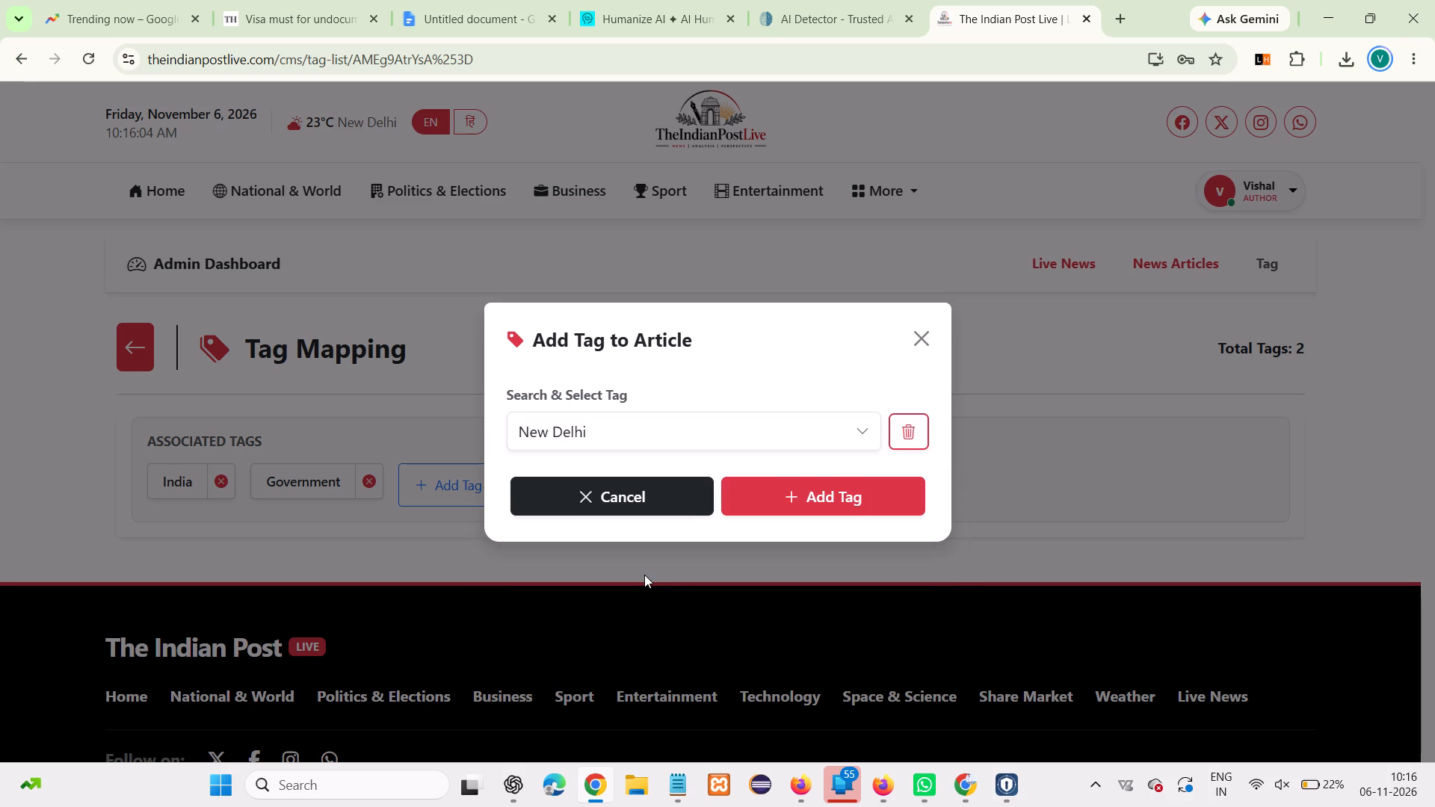
{"action": "left_click", "coordinate": [809, 497]}
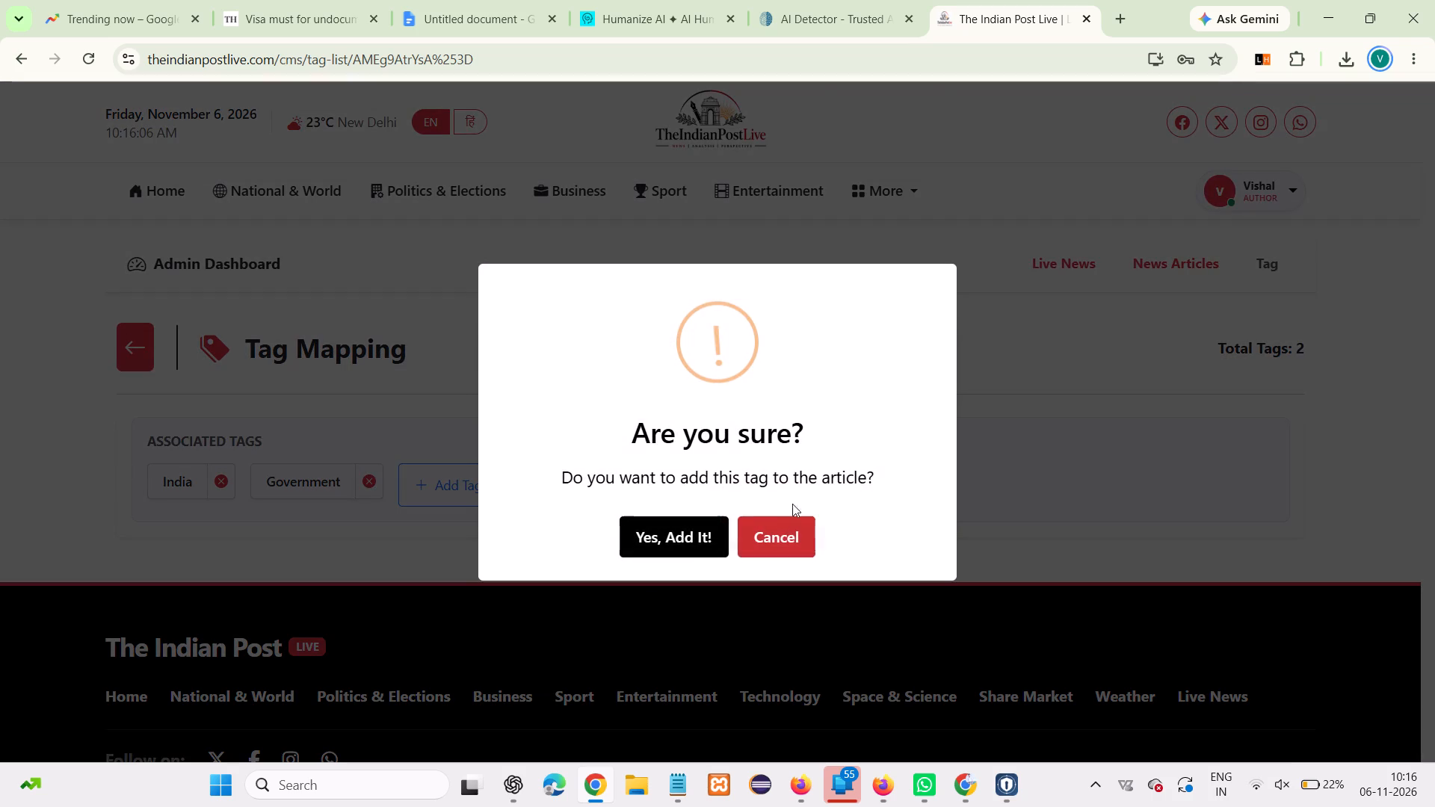
{"action": "left_click", "coordinate": [682, 545]}
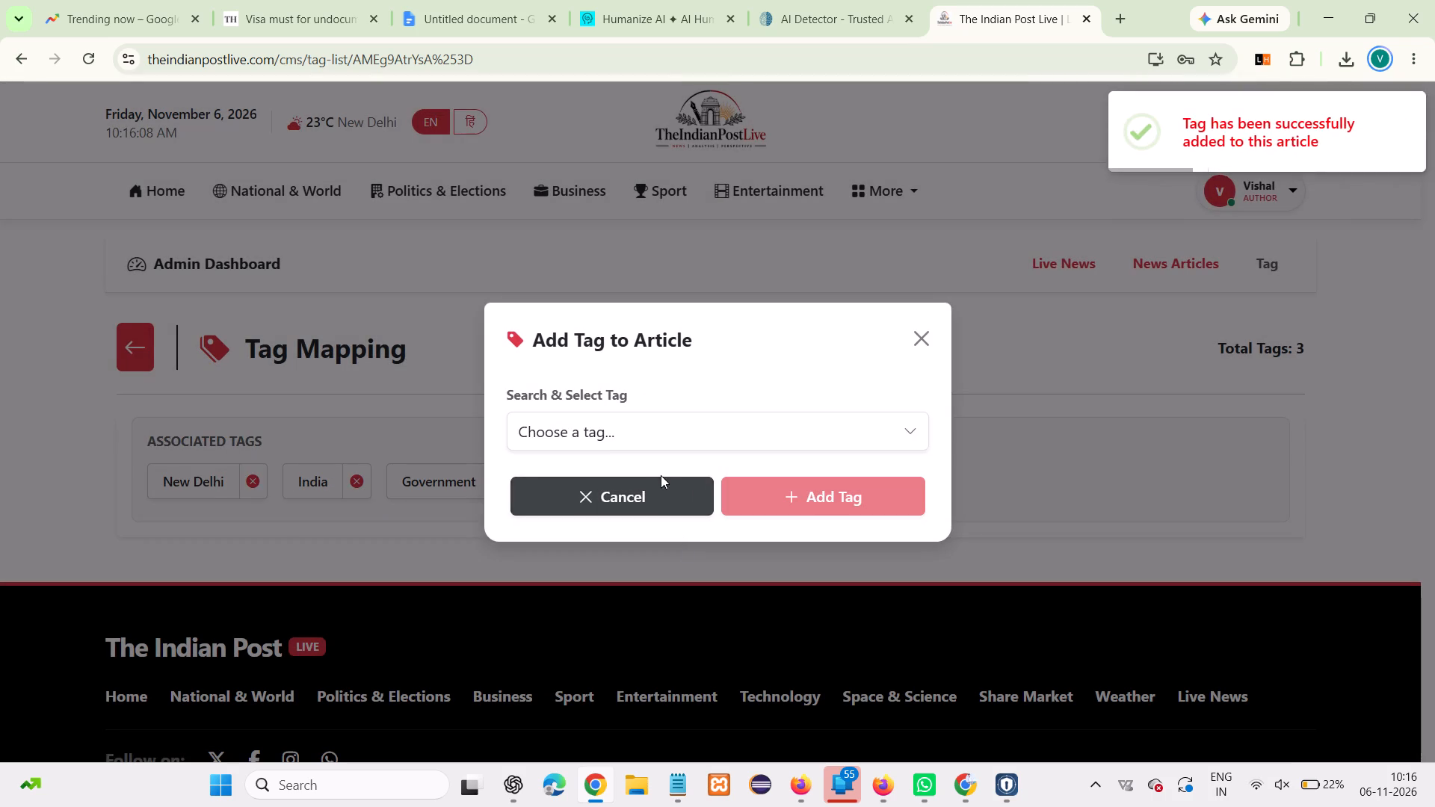
Return to the News Articles list and start a new news block for the Home Ministry visa article.
{"action": "left_click", "coordinate": [138, 347]}
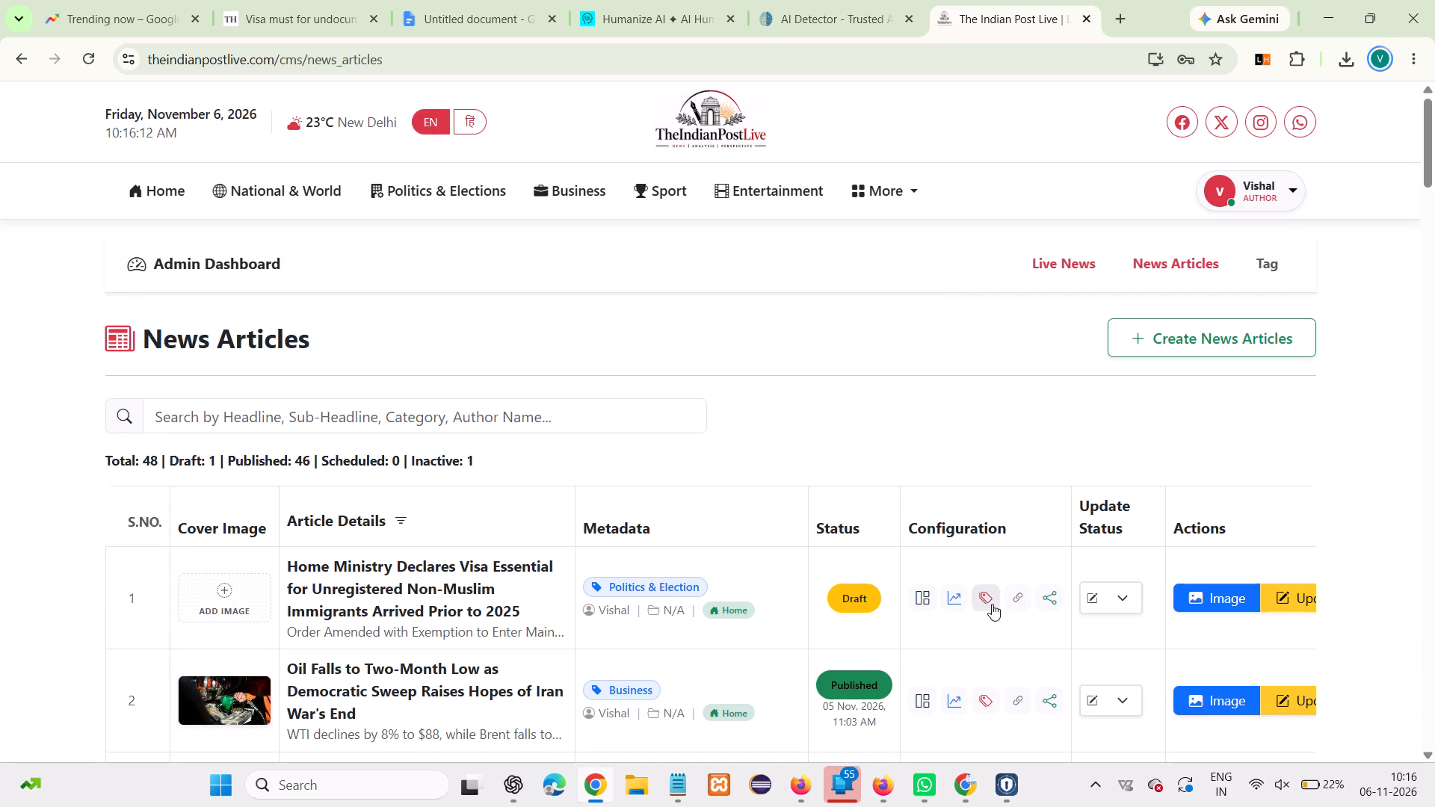
{"action": "left_click", "coordinate": [919, 595]}
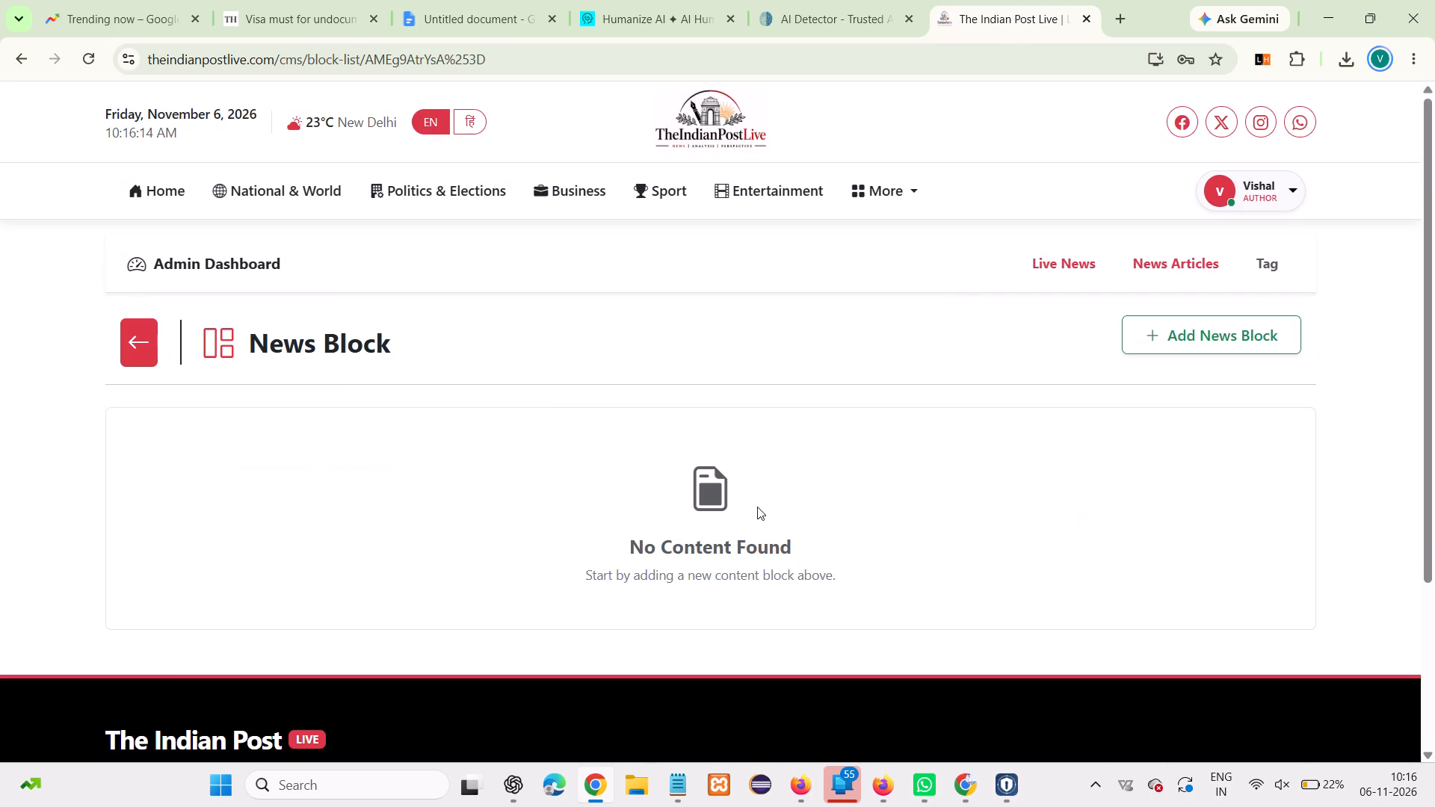
{"action": "left_click", "coordinate": [1224, 330]}
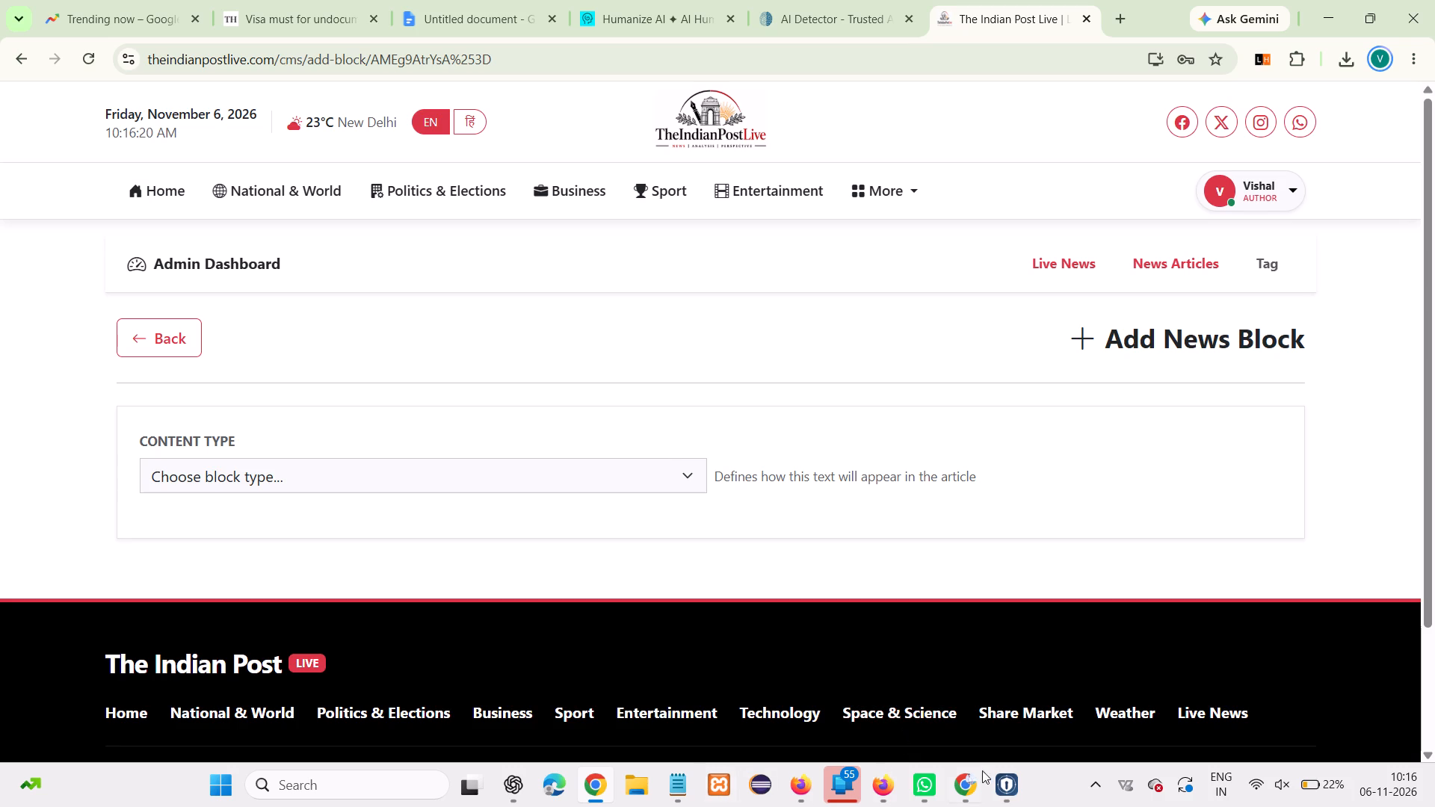
Open the downloaded "Untitled document (27).docx" in Word and arrange it side by side with the Add News Block page.
{"action": "left_click", "coordinate": [1325, 65]}
{"action": "left_click", "coordinate": [1354, 58]}
{"action": "left_click", "coordinate": [1154, 145]}
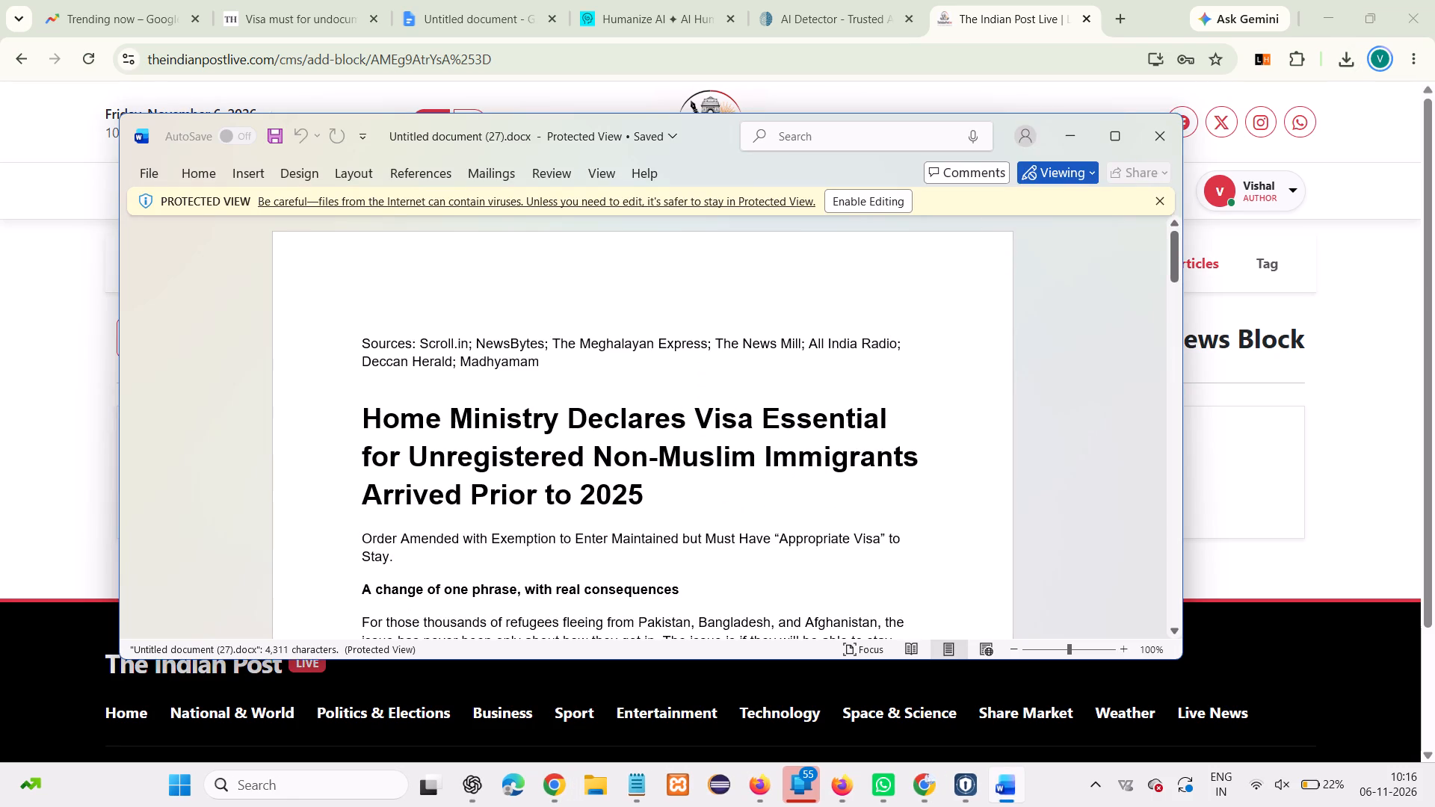
{"action": "left_click", "coordinate": [893, 253]}
{"action": "key", "text": "super+Left"}
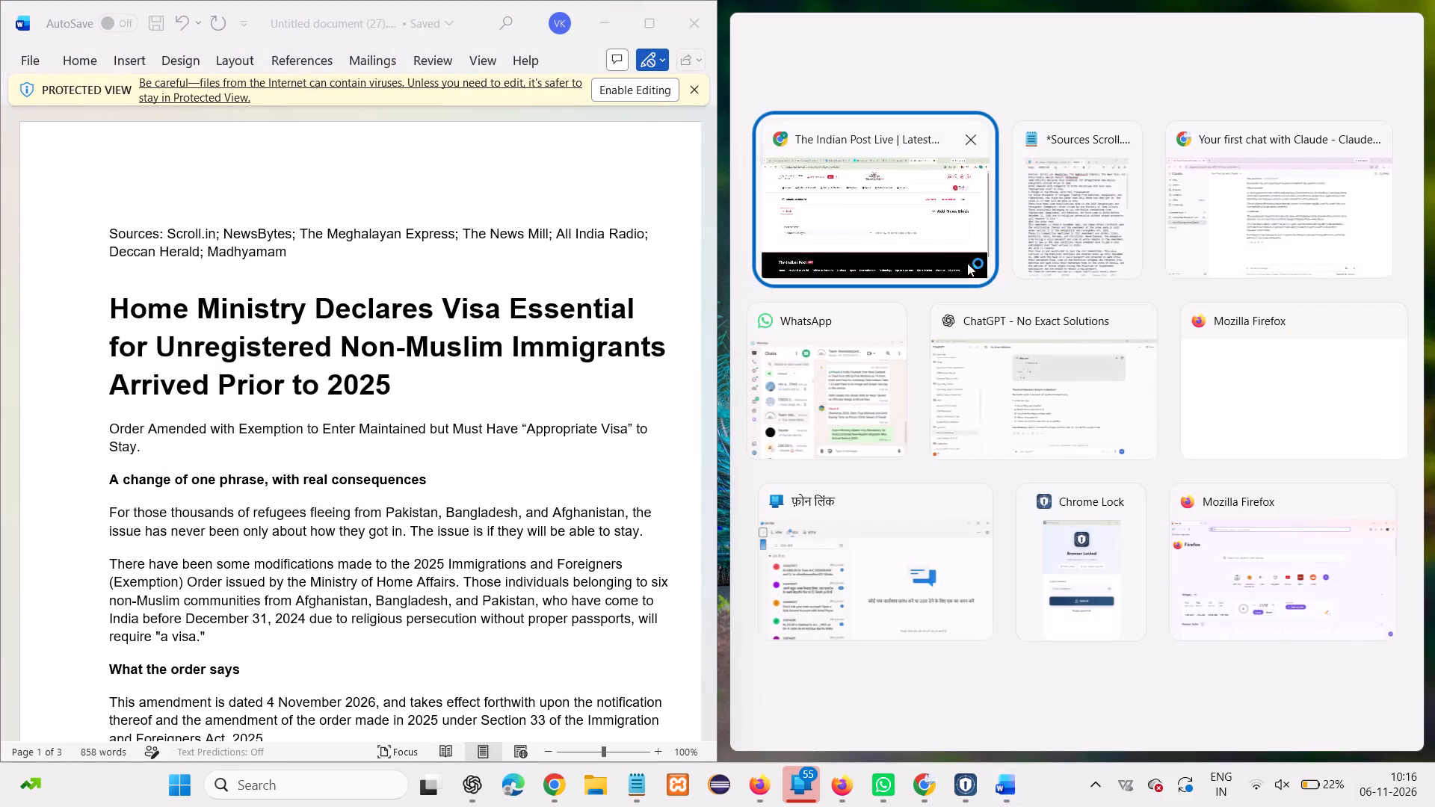
{"action": "left_click", "coordinate": [916, 217]}
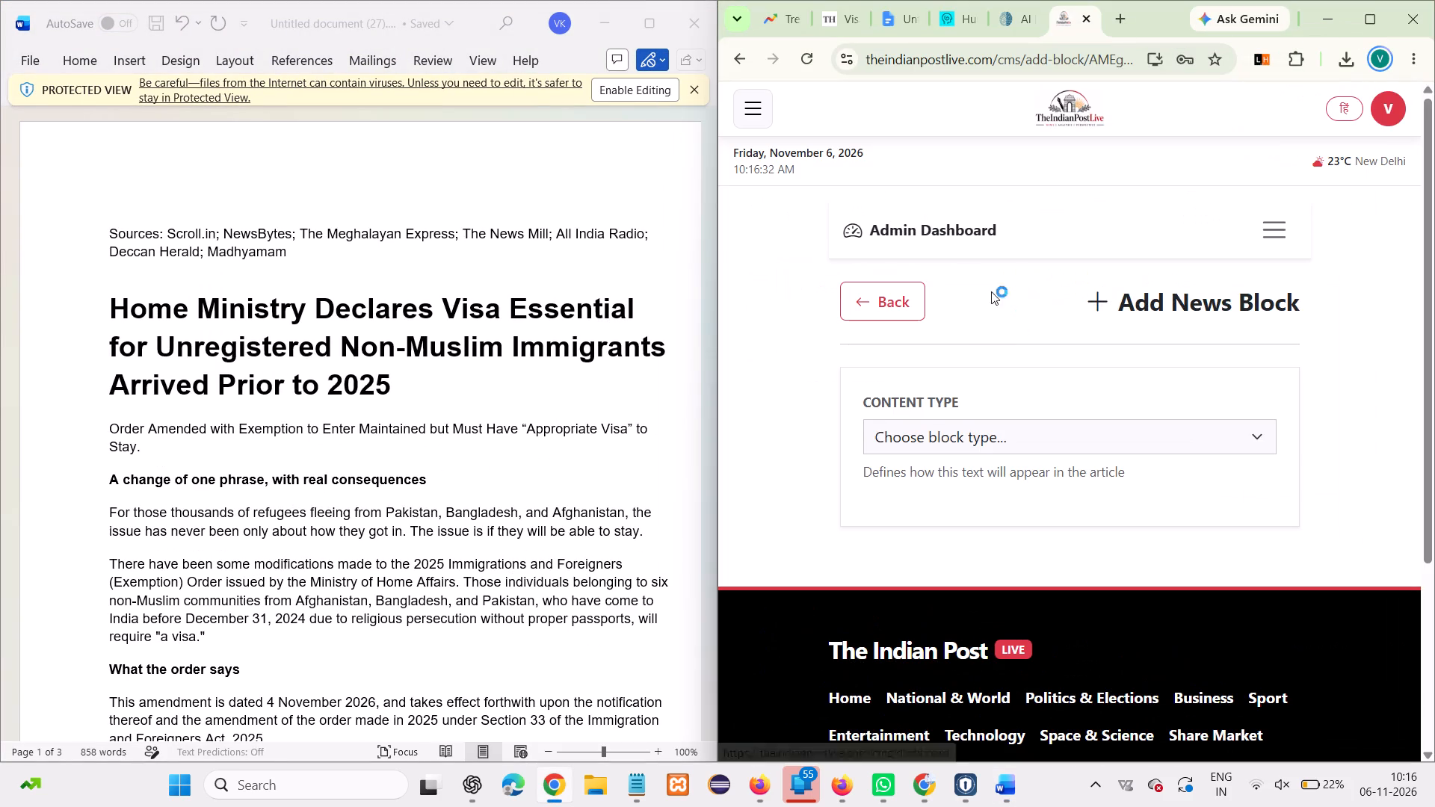
Add a Highlight Line block with the heading "A change of one phrase, with real consequences" copied from the Word document.
{"action": "scroll", "coordinate": [1013, 304], "scroll_direction": "down", "scroll_amount": 1}
{"action": "left_click", "coordinate": [1021, 316]}
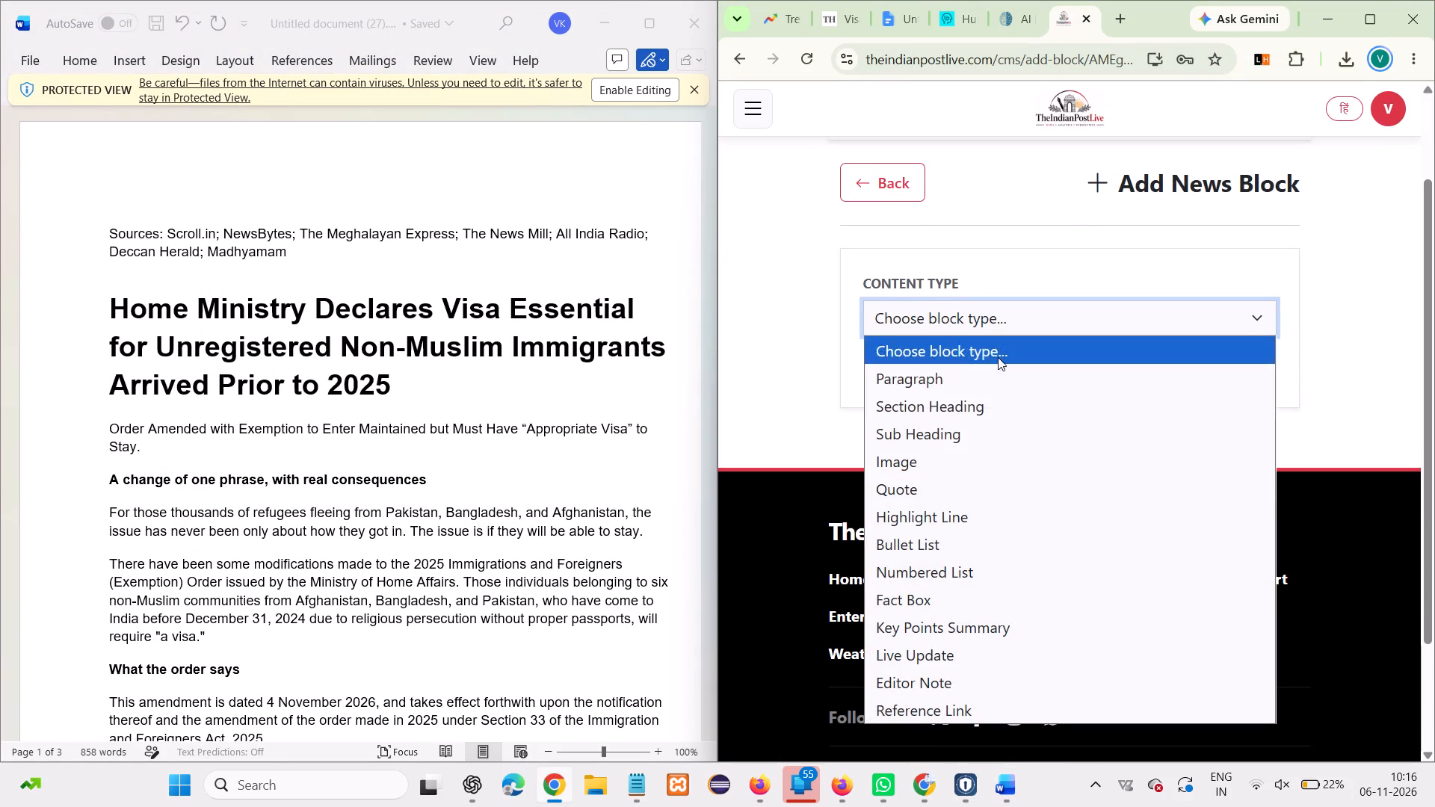
{"action": "left_click", "coordinate": [950, 510]}
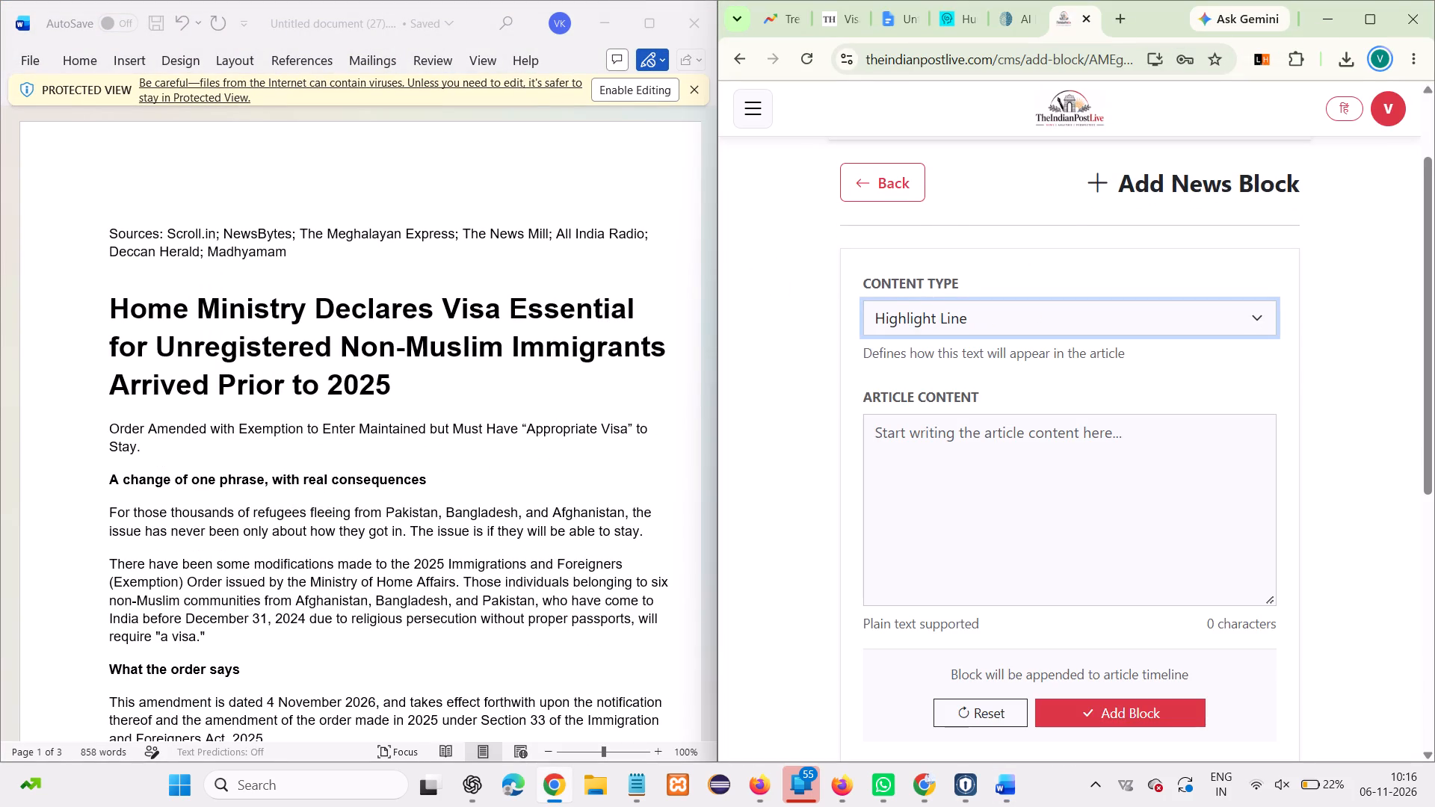
{"action": "left_click", "coordinate": [939, 430]}
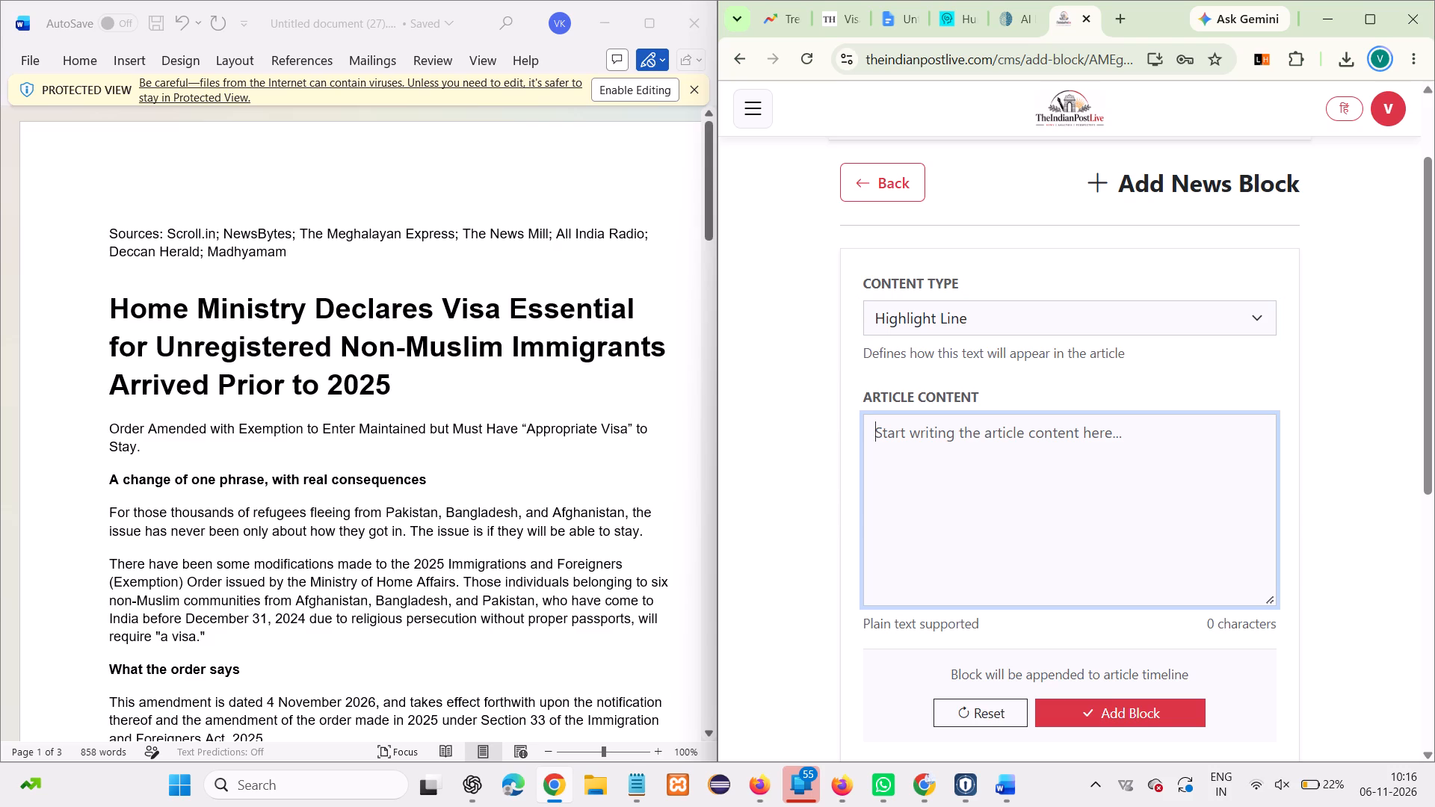
{"action": "scroll", "coordinate": [457, 473], "scroll_direction": "down", "scroll_amount": 1}
{"action": "triple_click", "coordinate": [367, 250]}
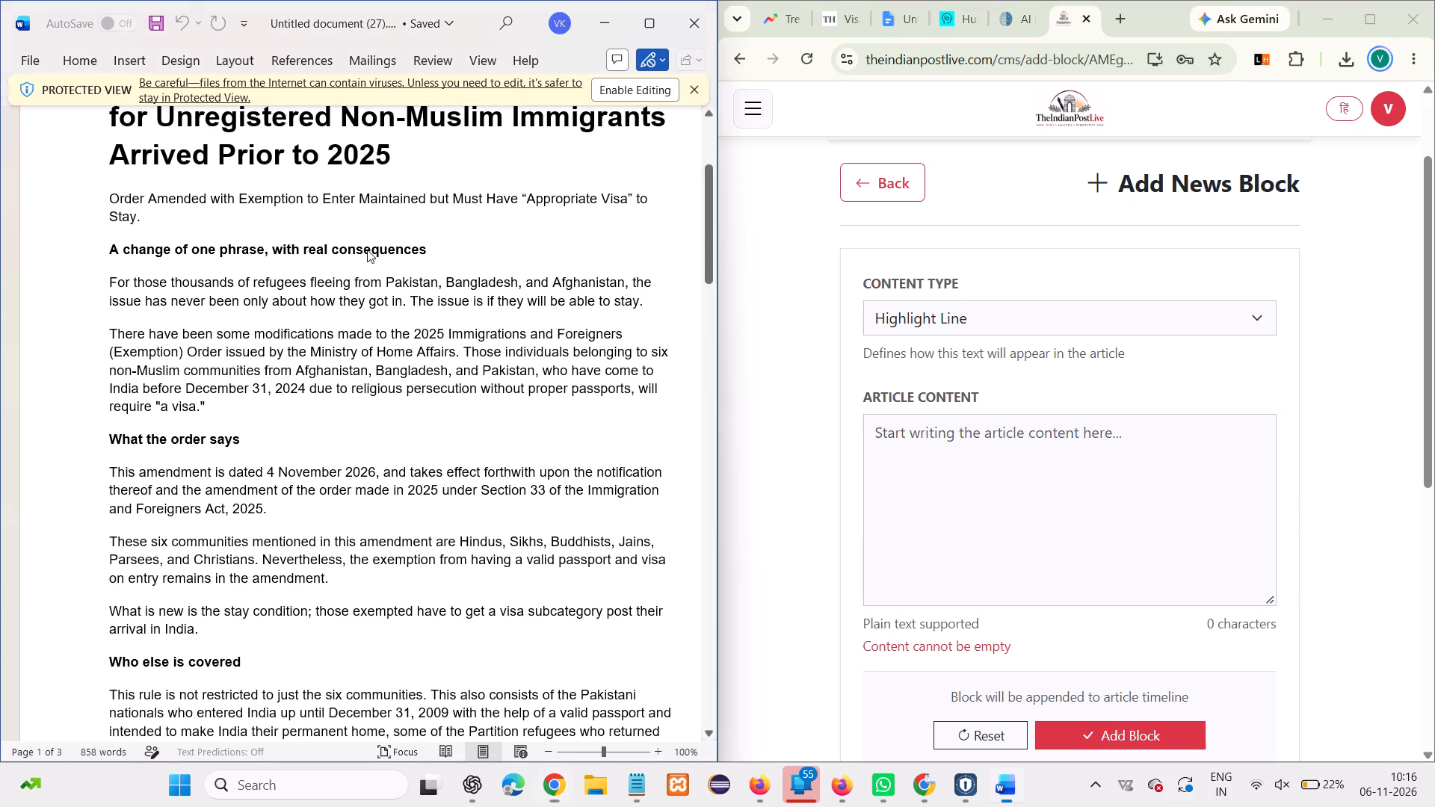
{"action": "key", "text": "ctrl+c"}
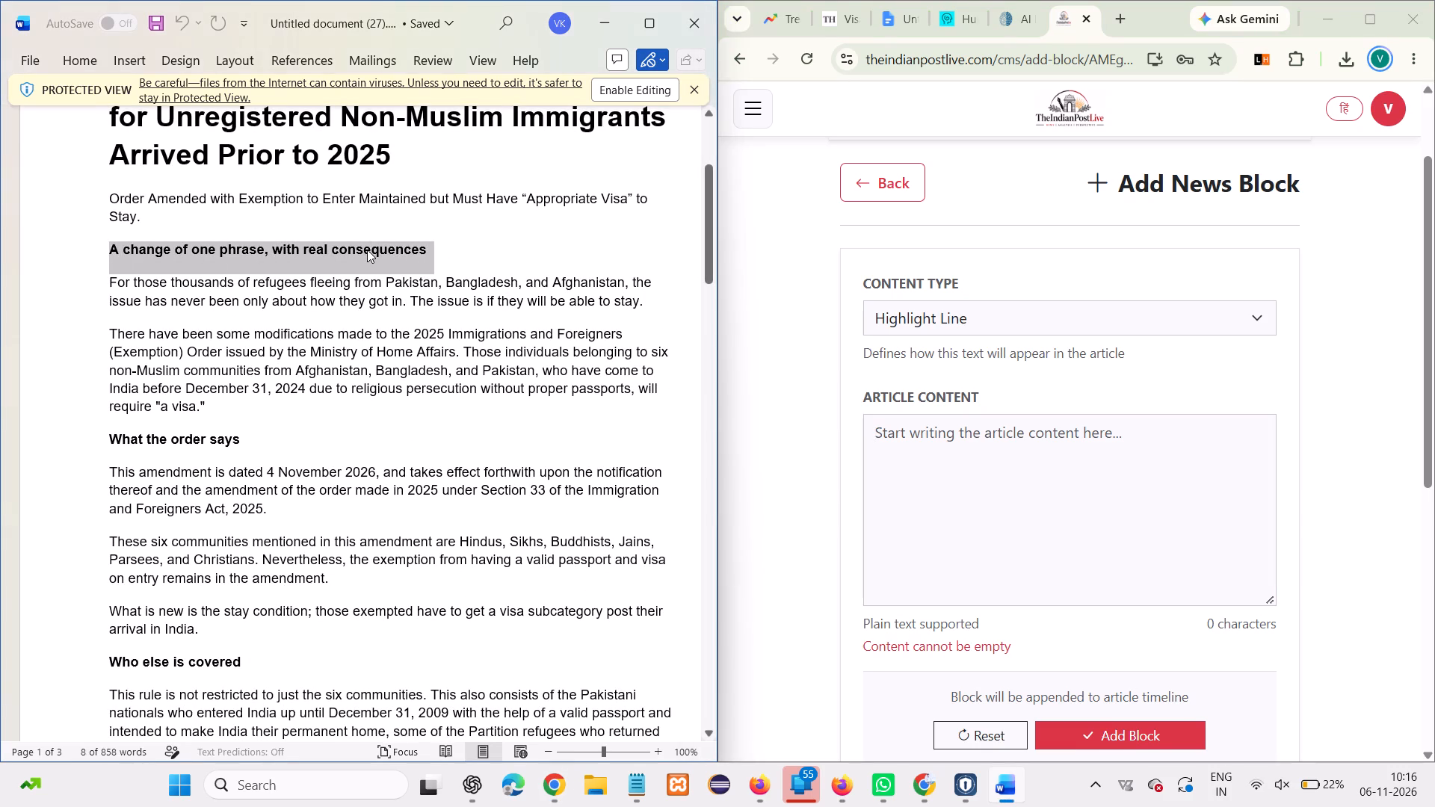
{"action": "left_click", "coordinate": [913, 405]}
{"action": "left_click", "coordinate": [913, 444]}
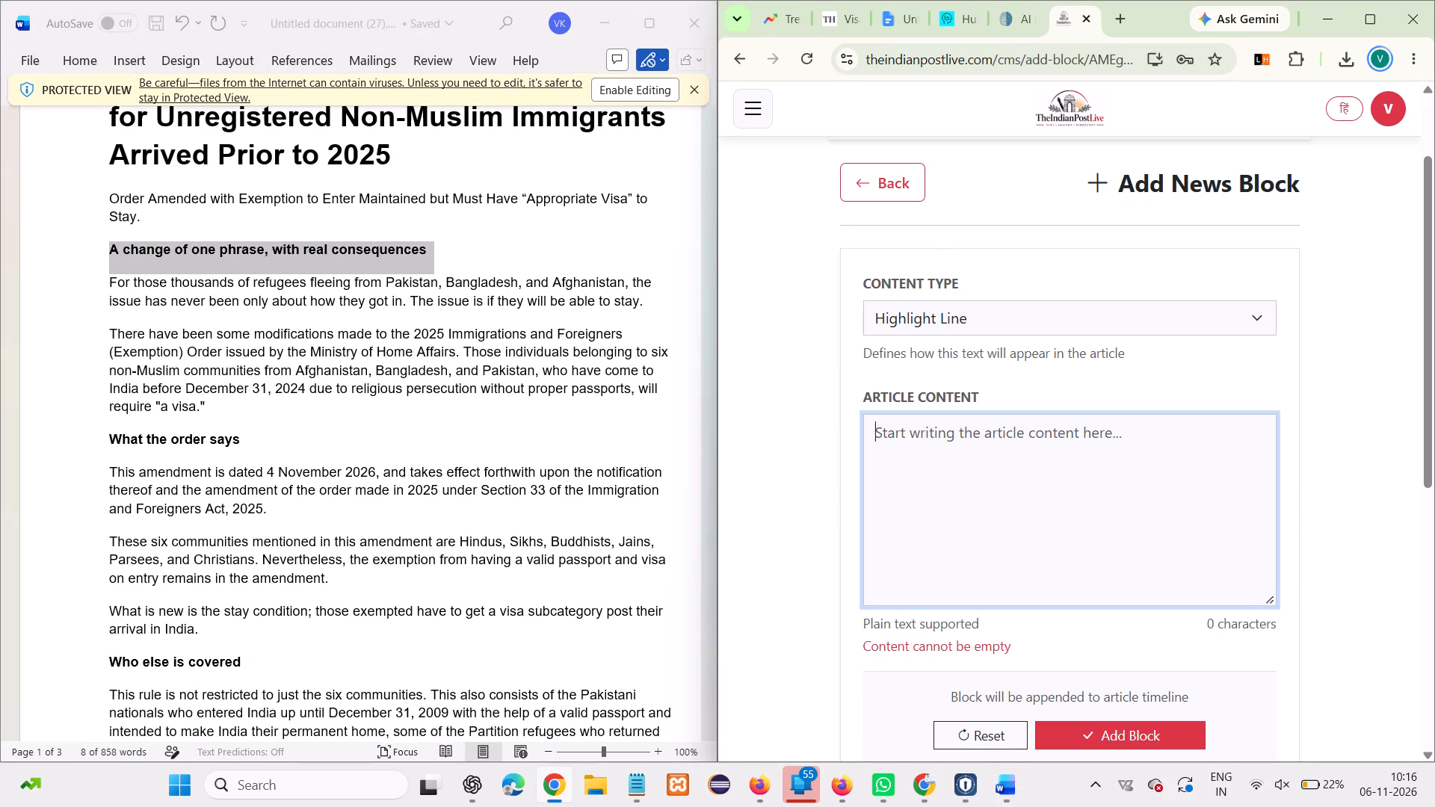
{"action": "key", "text": "ctrl+v"}
{"action": "scroll", "coordinate": [913, 444], "scroll_direction": "down", "scroll_amount": 1}
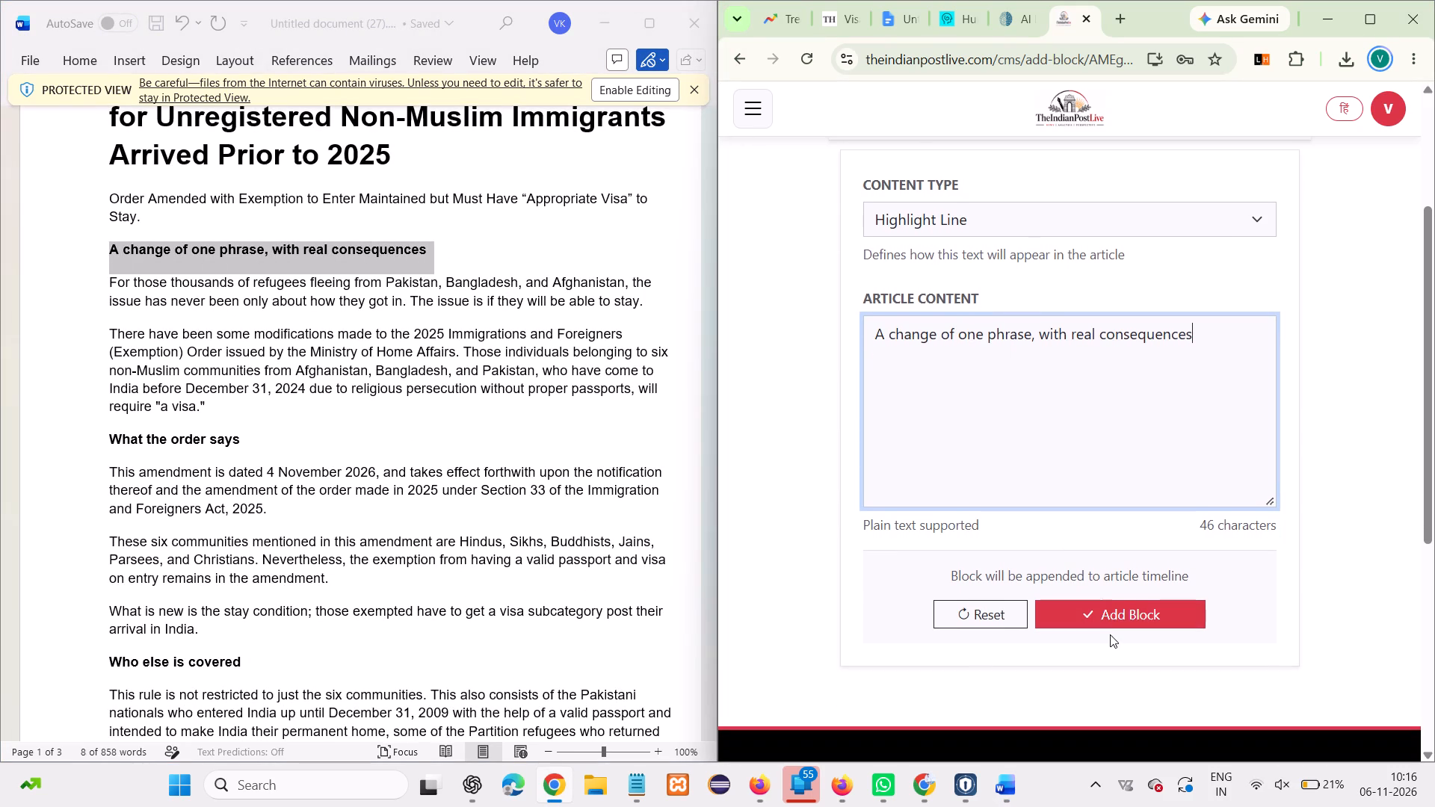
{"action": "left_click", "coordinate": [1110, 634]}
{"action": "left_click", "coordinate": [1113, 613]}
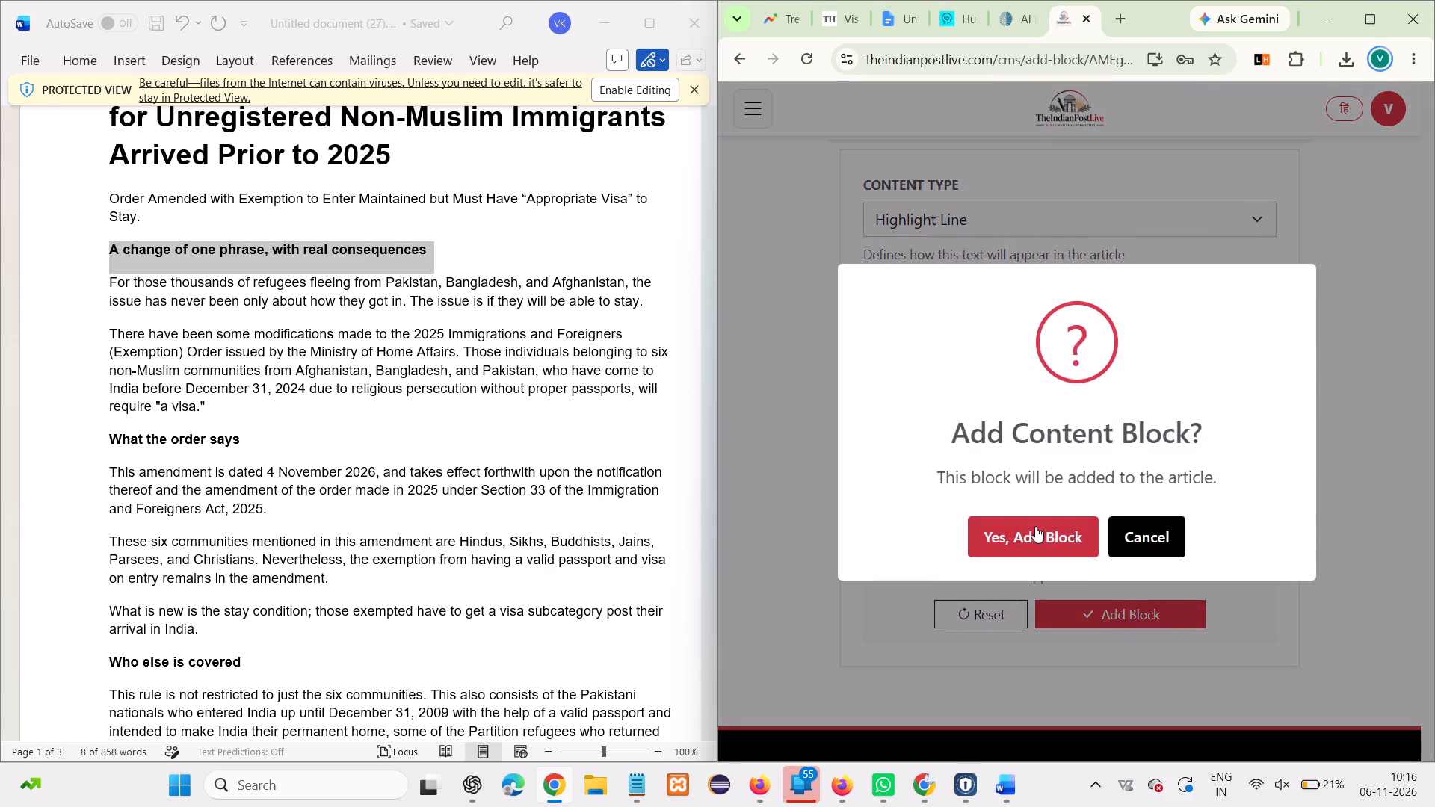
{"action": "left_click", "coordinate": [1035, 526]}
Add a Paragraph block with the two paragraphs under "A change of one phrase, with real consequences" from Word, separated by a blank line.
{"action": "left_click", "coordinate": [1067, 212]}
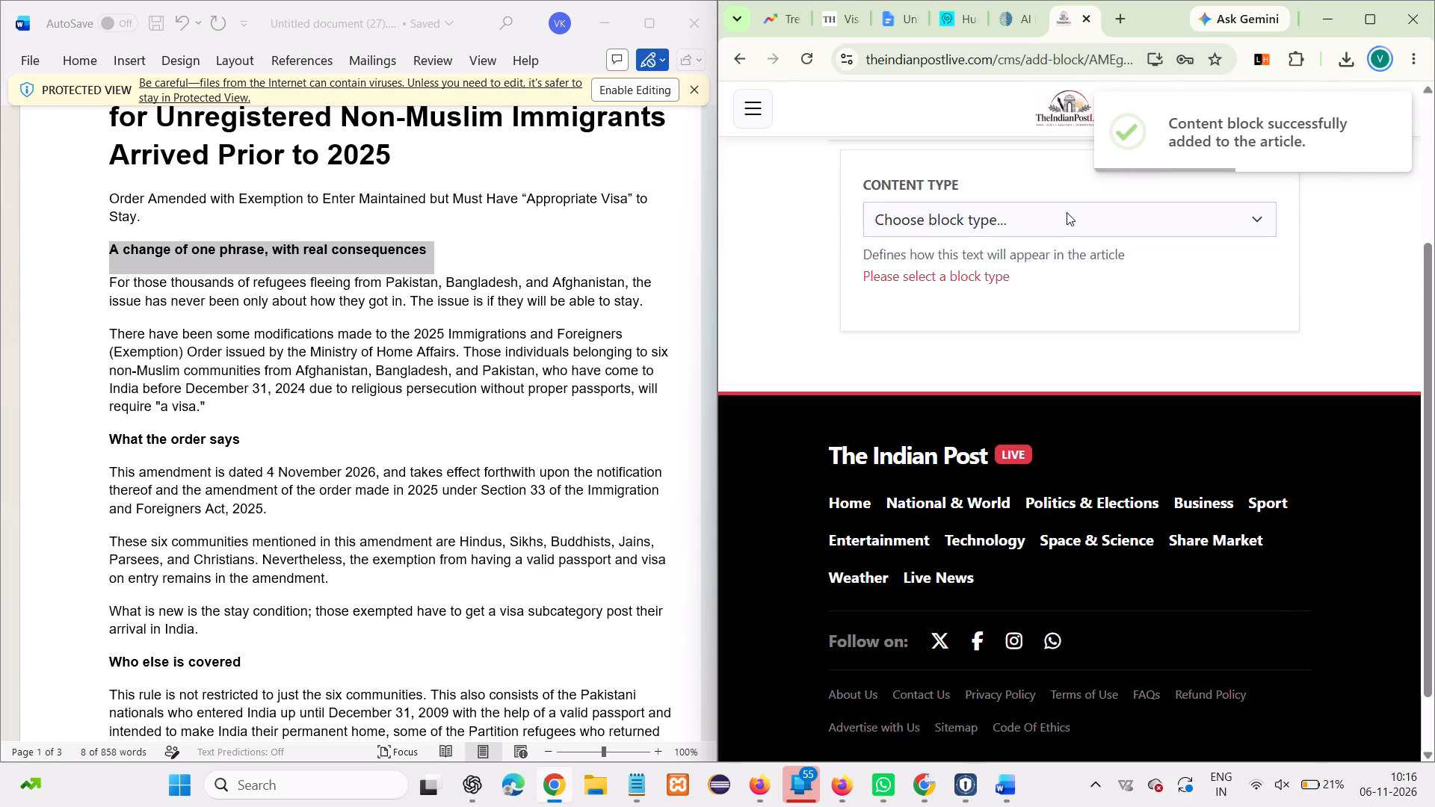
{"action": "left_click", "coordinate": [992, 277]}
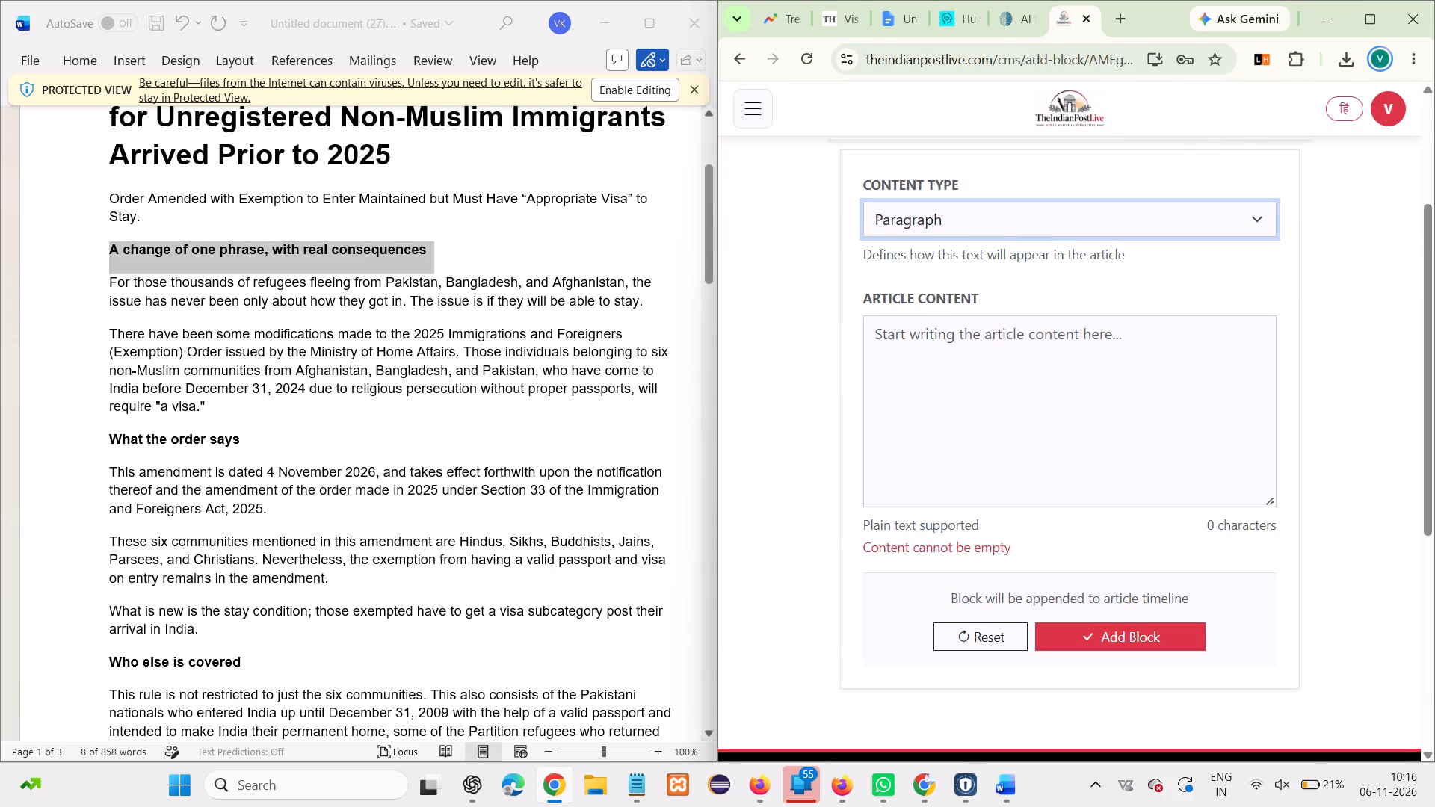
{"action": "left_click_drag", "start_coordinate": [111, 280], "coordinate": [135, 297]}
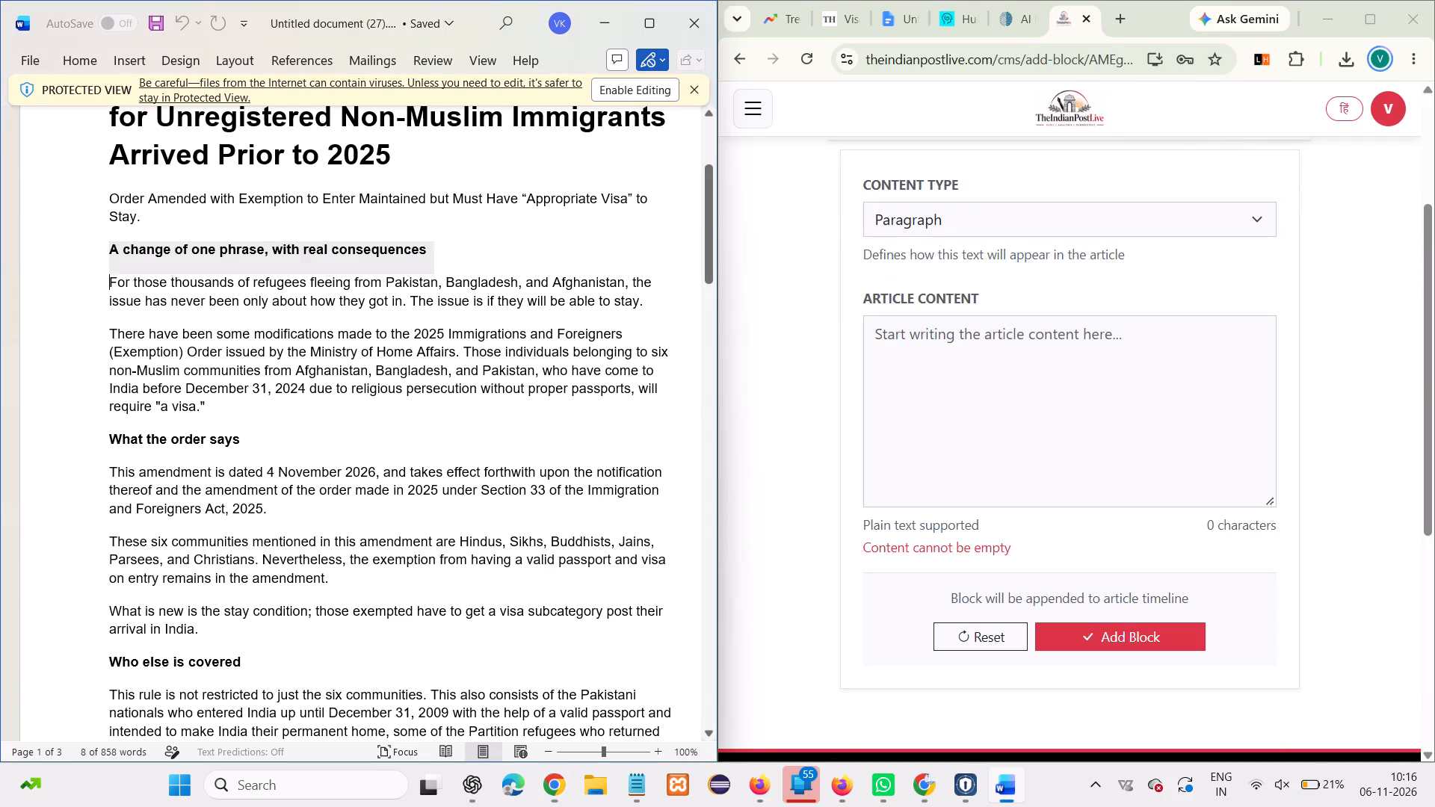
{"action": "left_click_drag", "start_coordinate": [135, 297], "coordinate": [219, 407]}
{"action": "key", "text": "ctrl+c"}
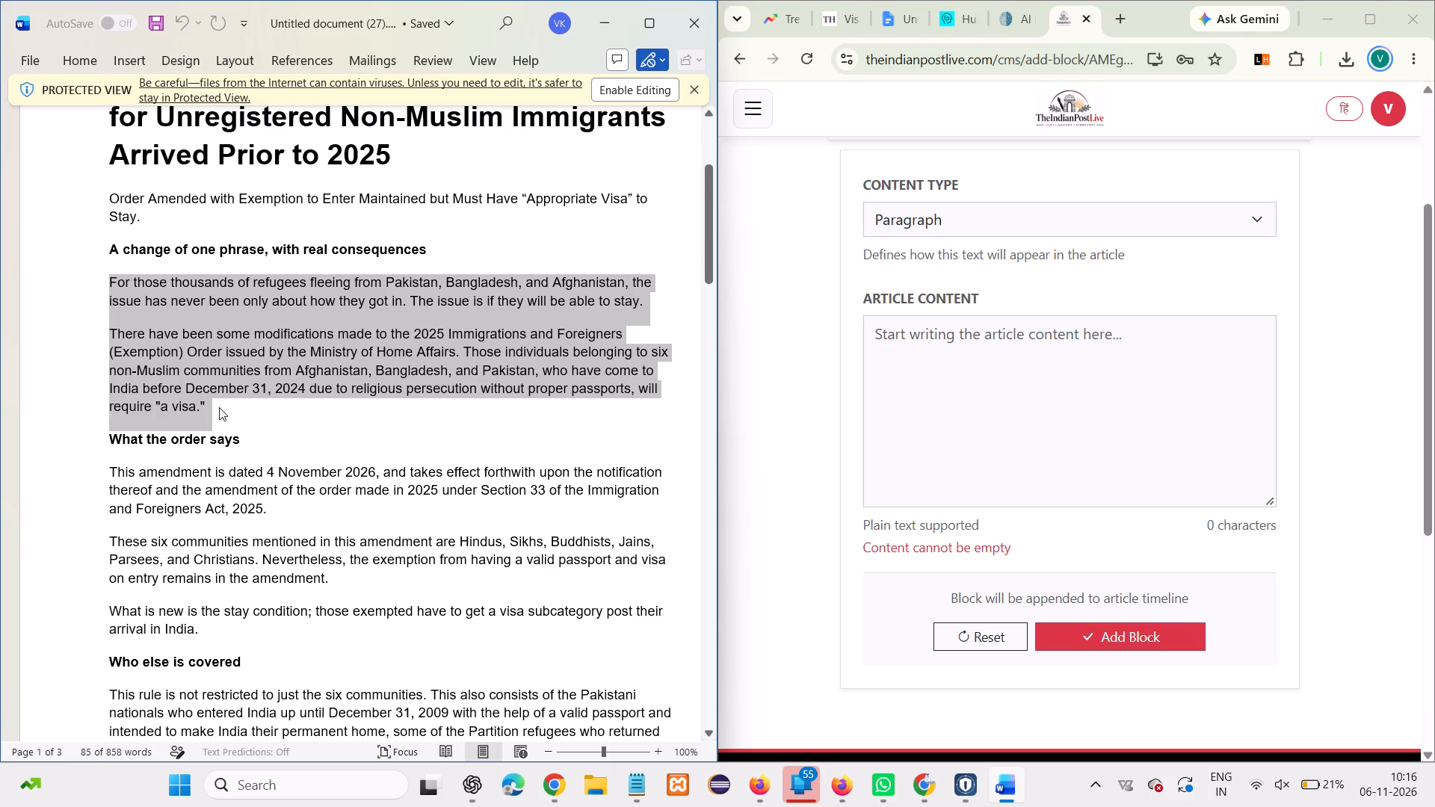
{"action": "left_click", "coordinate": [924, 380]}
{"action": "key", "text": "ctrl+v"}
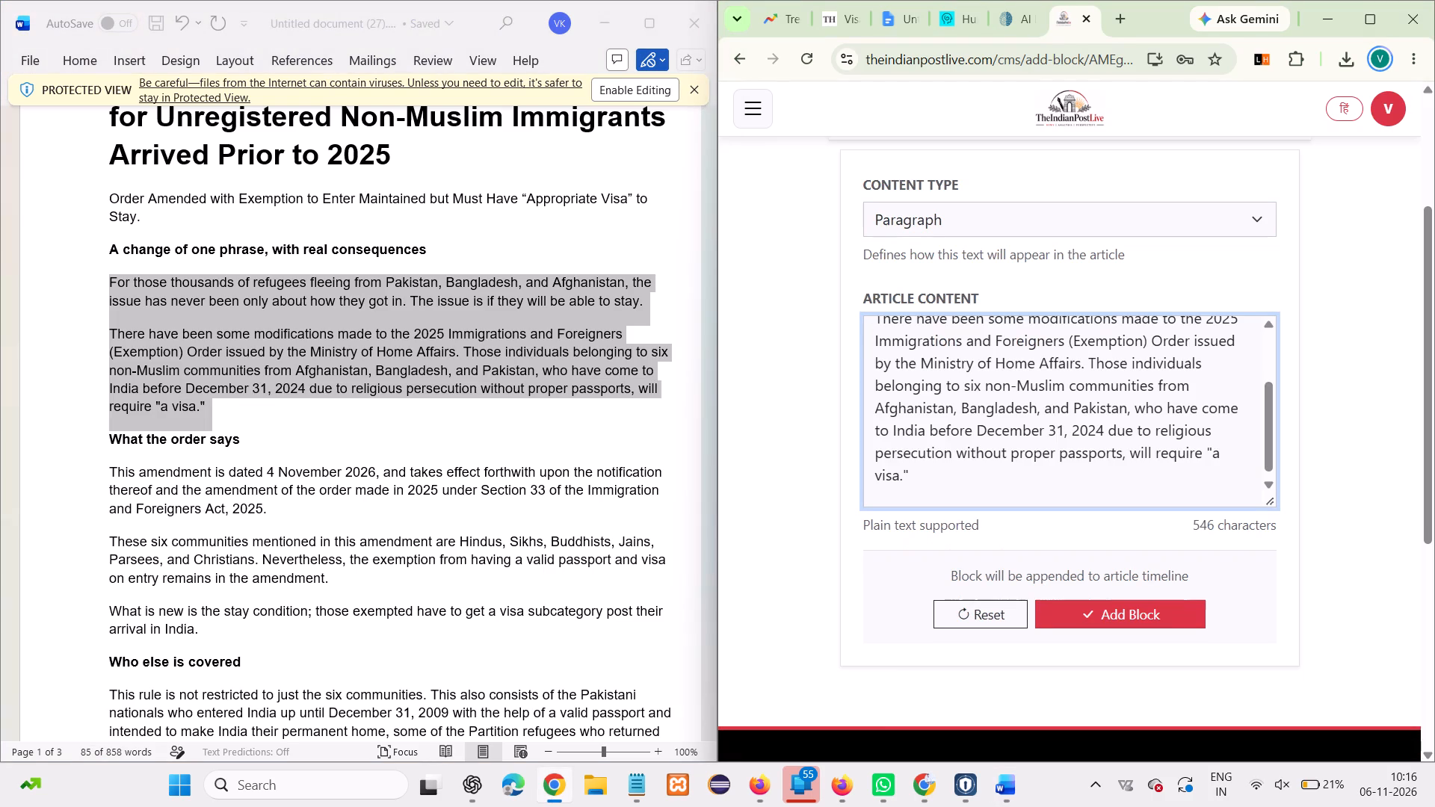
{"action": "scroll", "coordinate": [1131, 389], "scroll_direction": "up", "scroll_amount": 2}
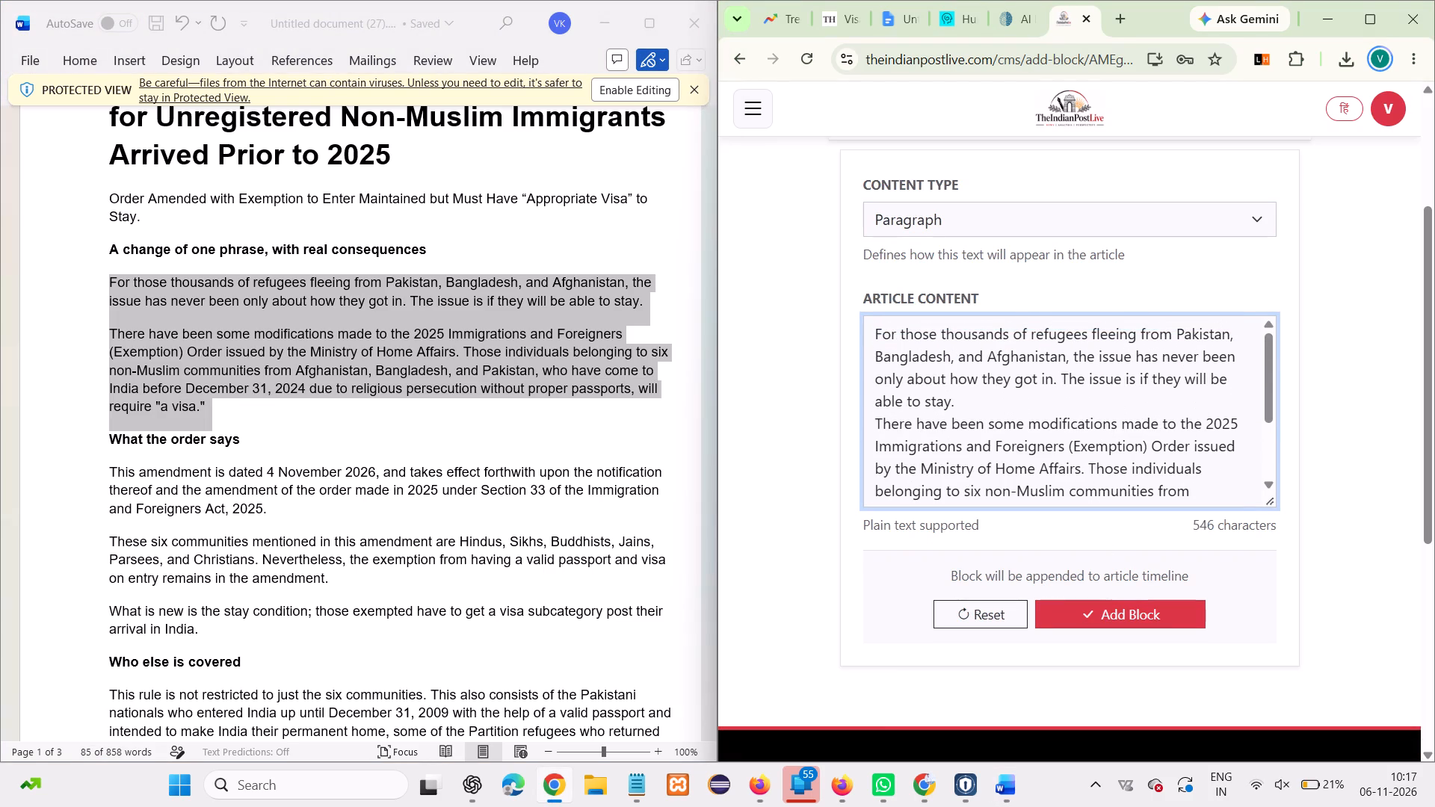
{"action": "left_click", "coordinate": [987, 406]}
{"action": "key", "text": "Return"}
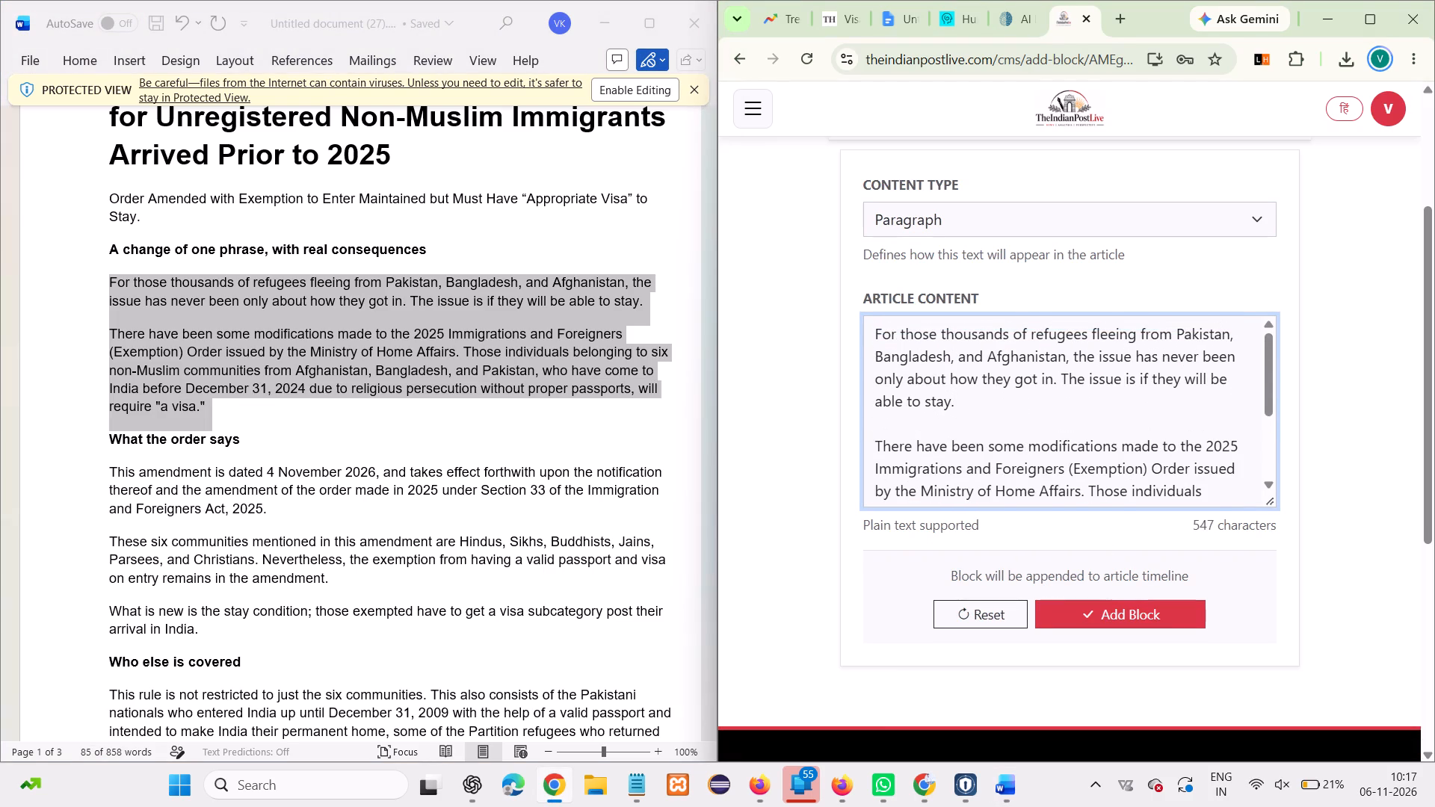
{"action": "scroll", "coordinate": [1151, 421], "scroll_direction": "down", "scroll_amount": 1}
{"action": "left_click", "coordinate": [1137, 620]}
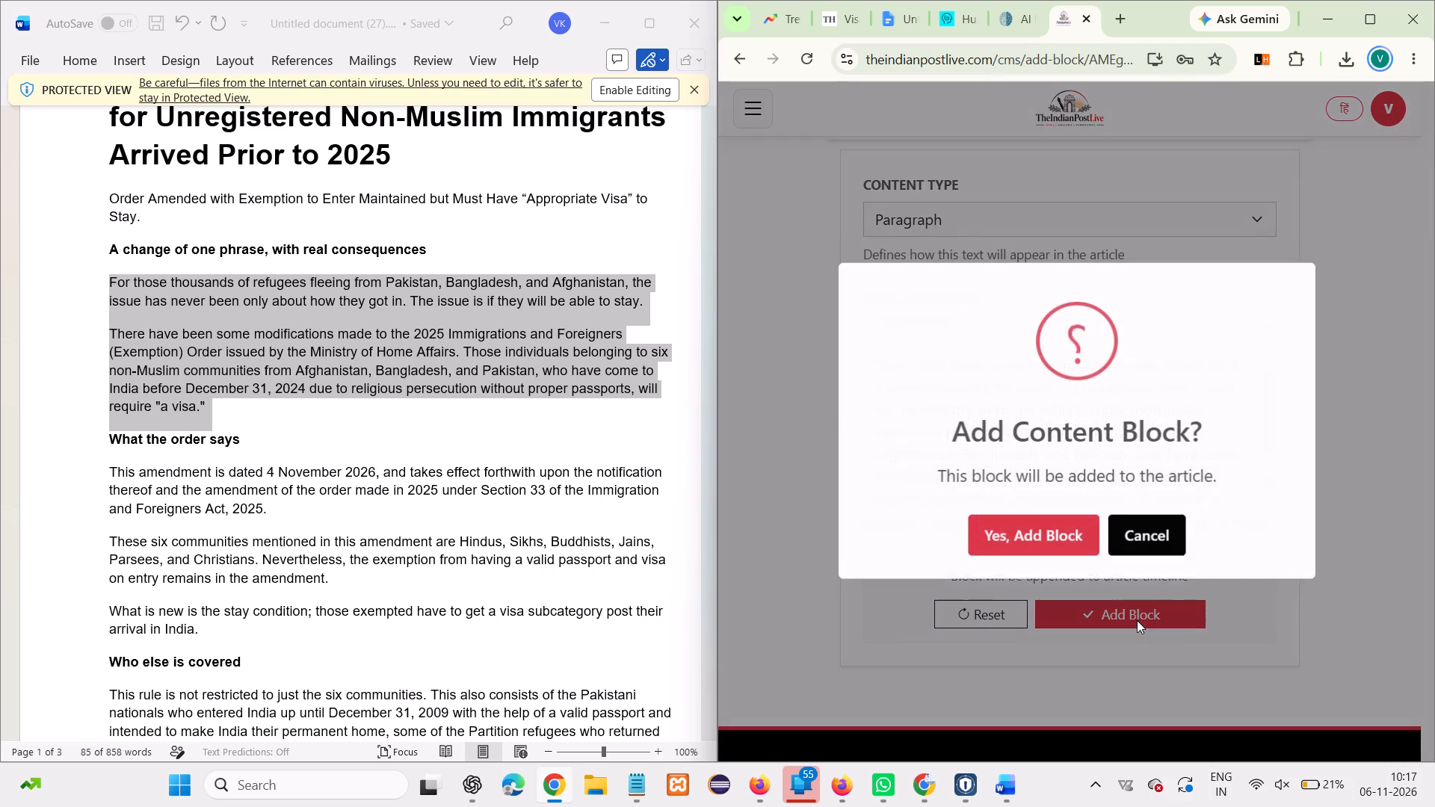
{"action": "left_click", "coordinate": [1050, 535]}
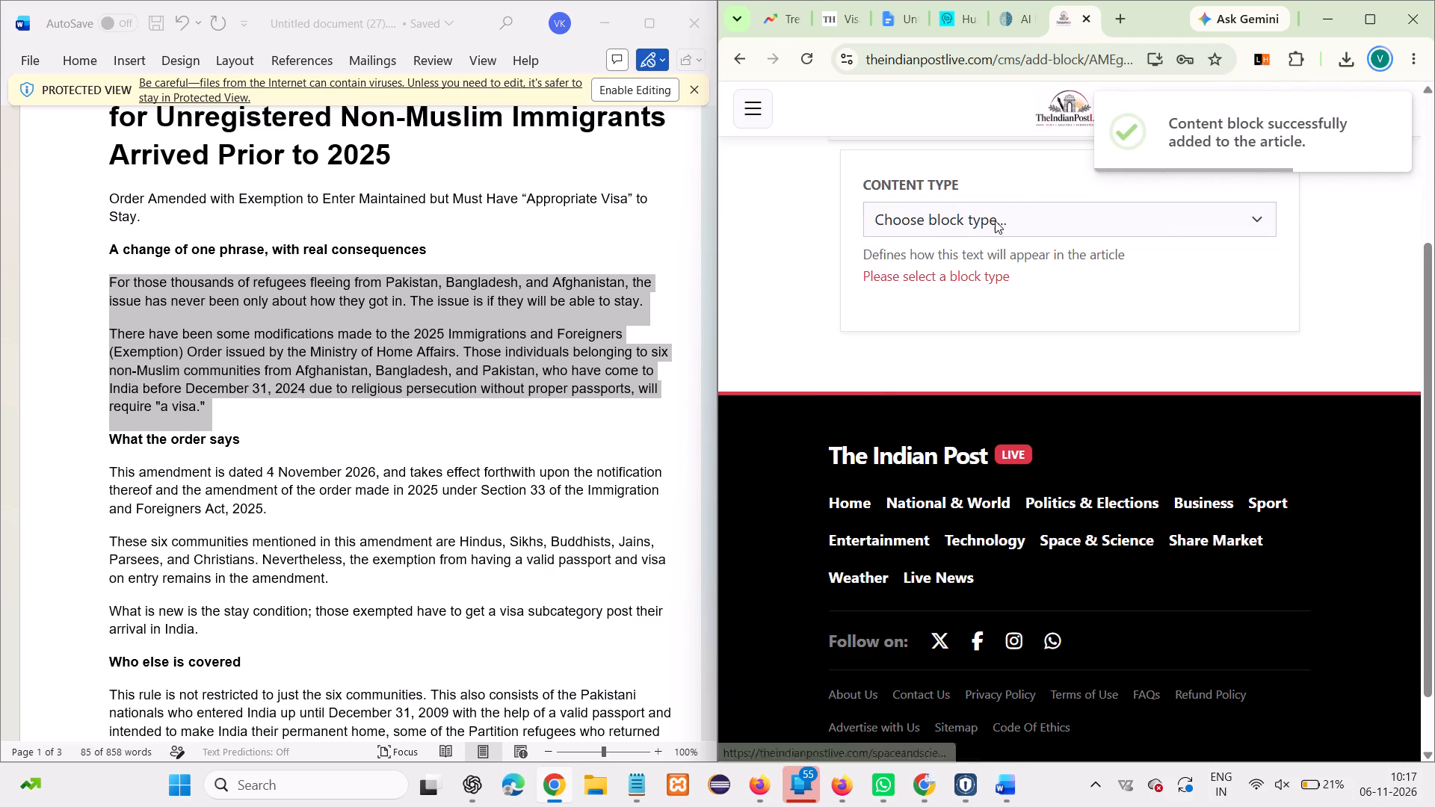
Add a Highlight Line block with the heading "What the order says" copied from the Word document.
{"action": "left_click", "coordinate": [995, 222]}
{"action": "left_click", "coordinate": [939, 424]}
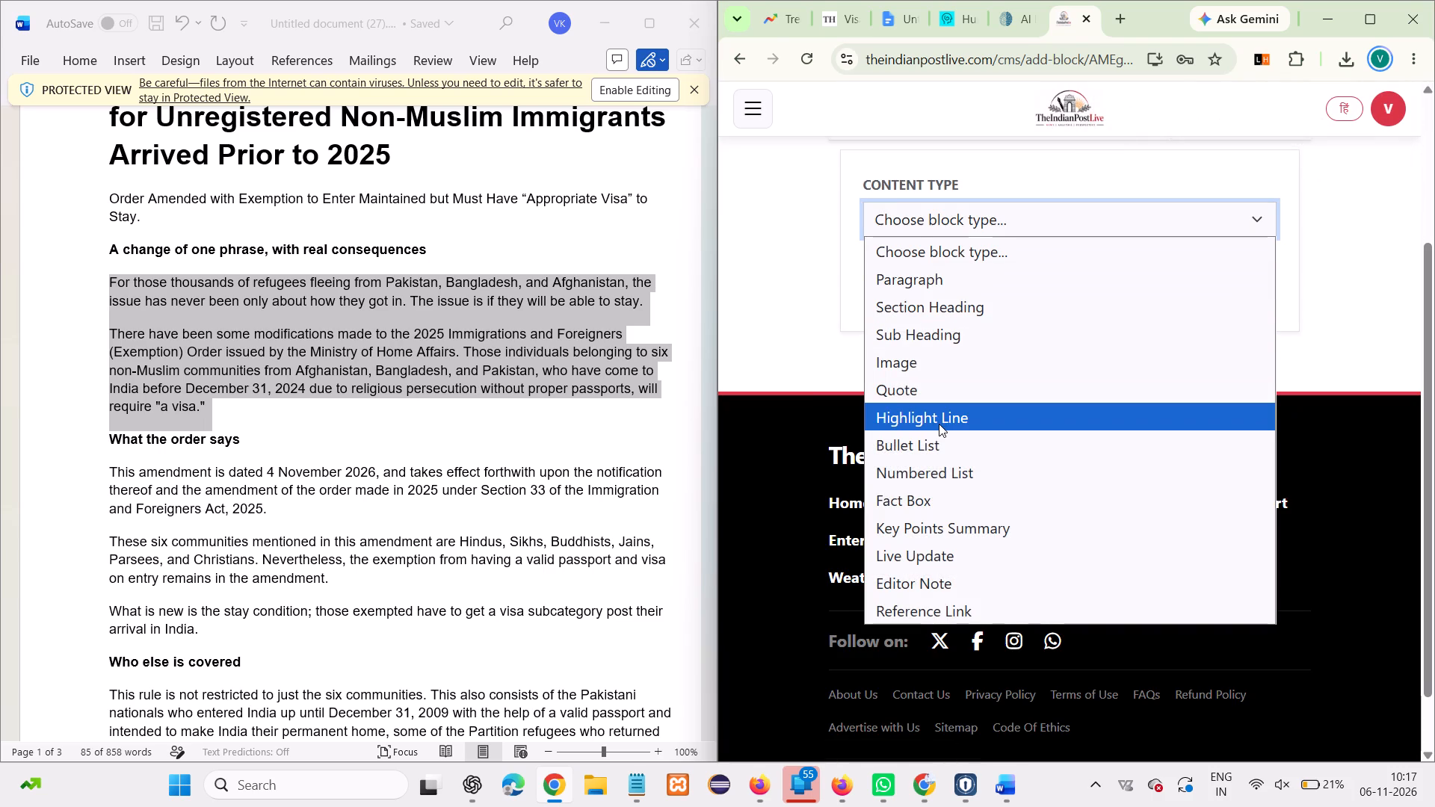
{"action": "scroll", "coordinate": [577, 479], "scroll_direction": "down", "scroll_amount": 1}
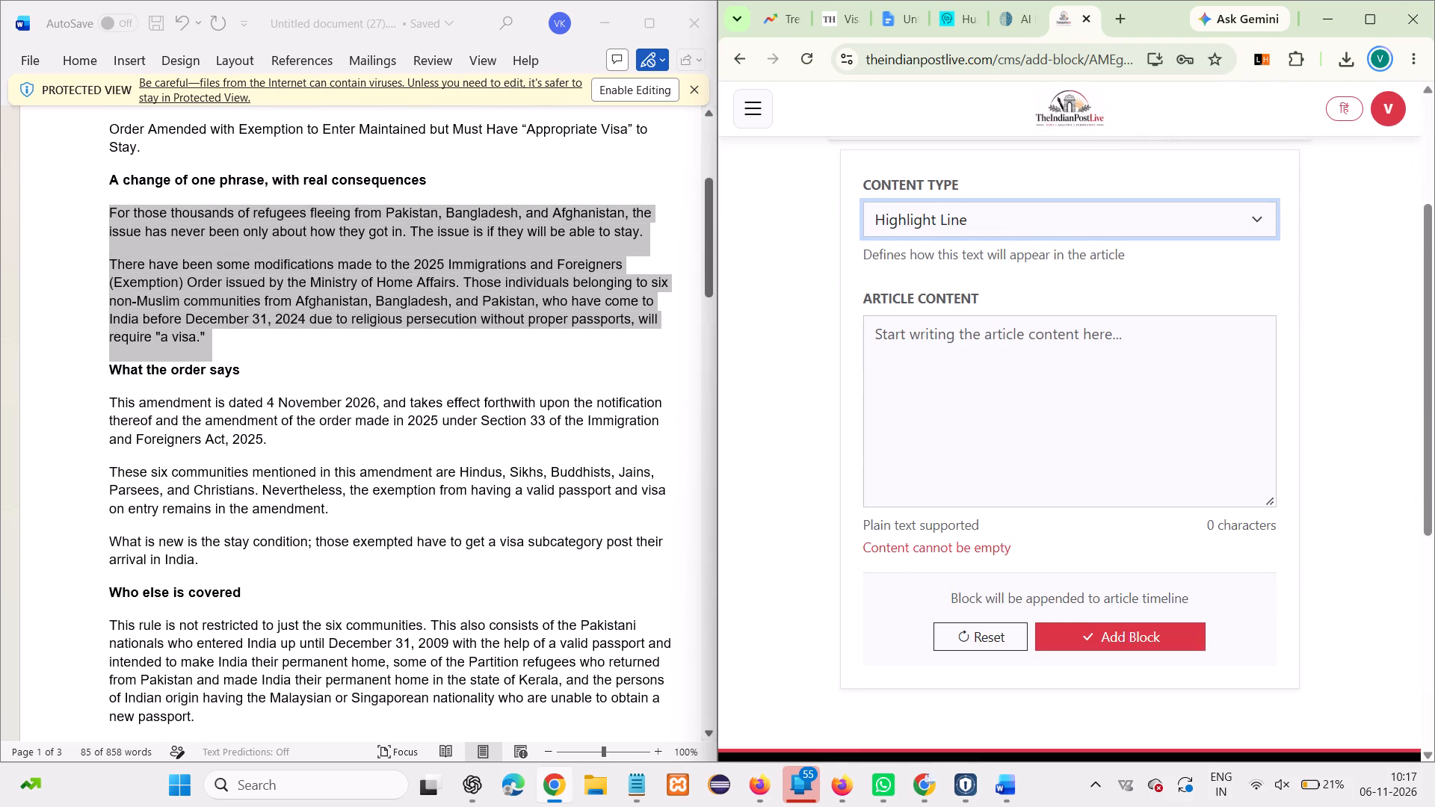
{"action": "triple_click", "coordinate": [222, 371]}
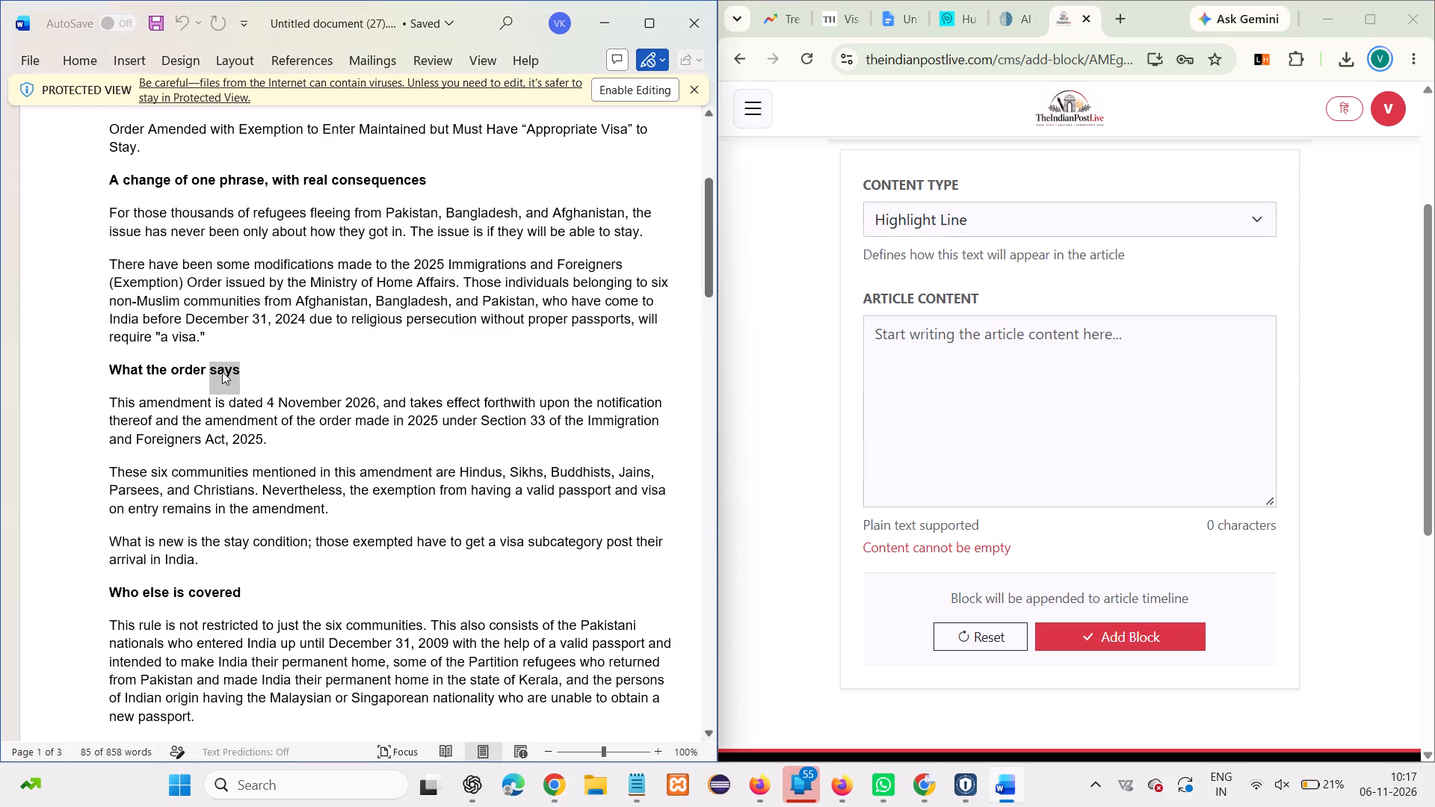
{"action": "key", "text": "ctrl+c"}
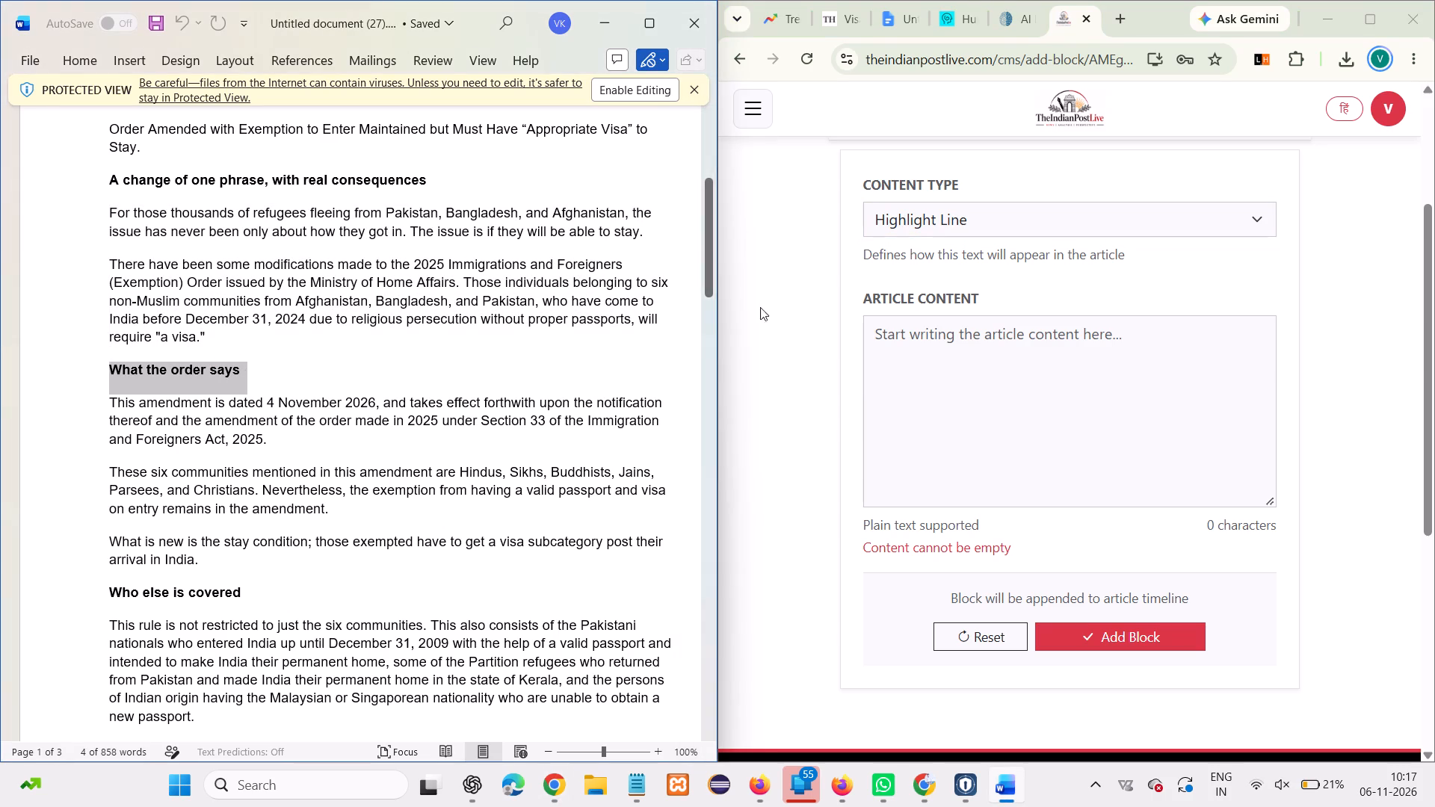
{"action": "left_click", "coordinate": [883, 324]}
{"action": "key", "text": "ctrl+v"}
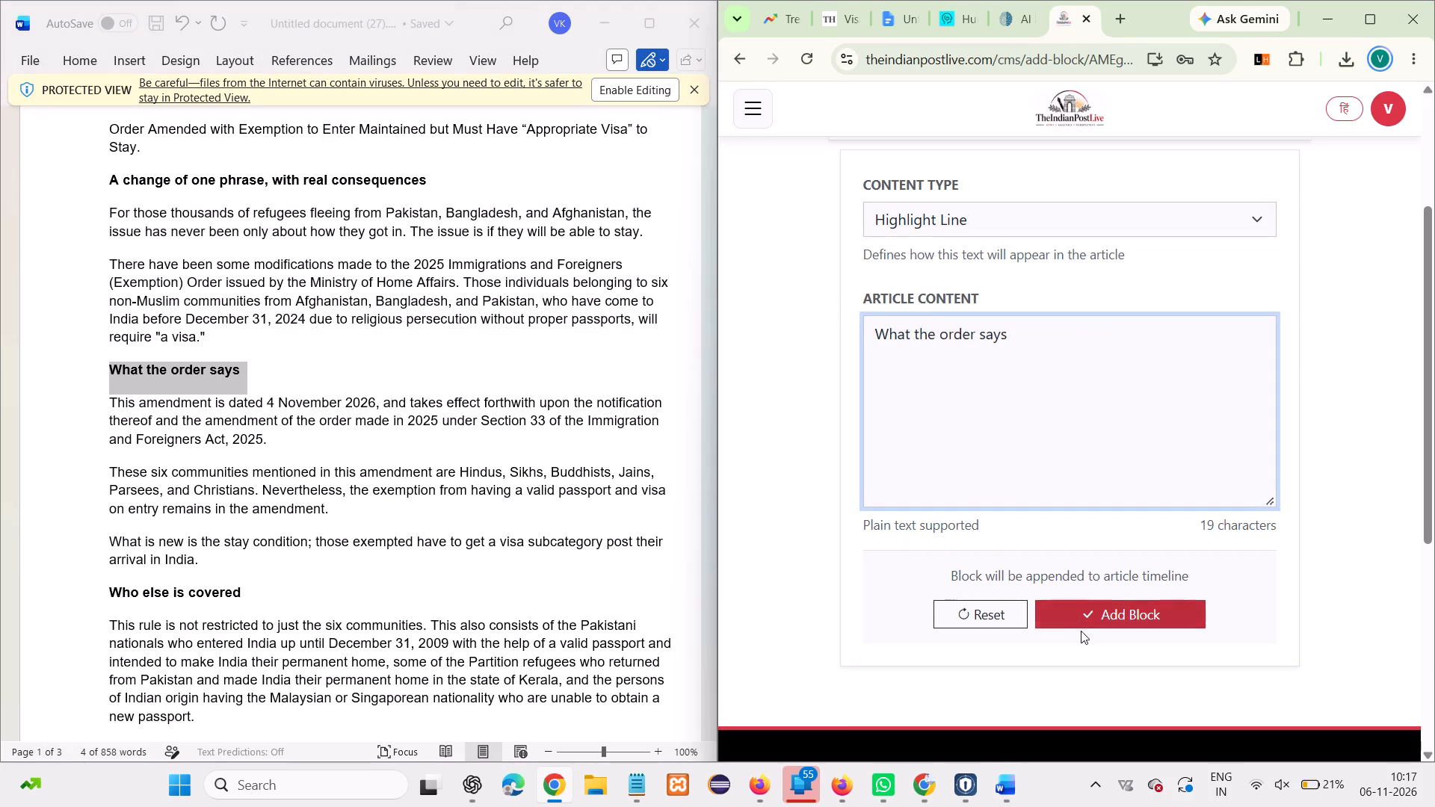
{"action": "left_click", "coordinate": [1087, 617]}
{"action": "left_click", "coordinate": [1051, 539]}
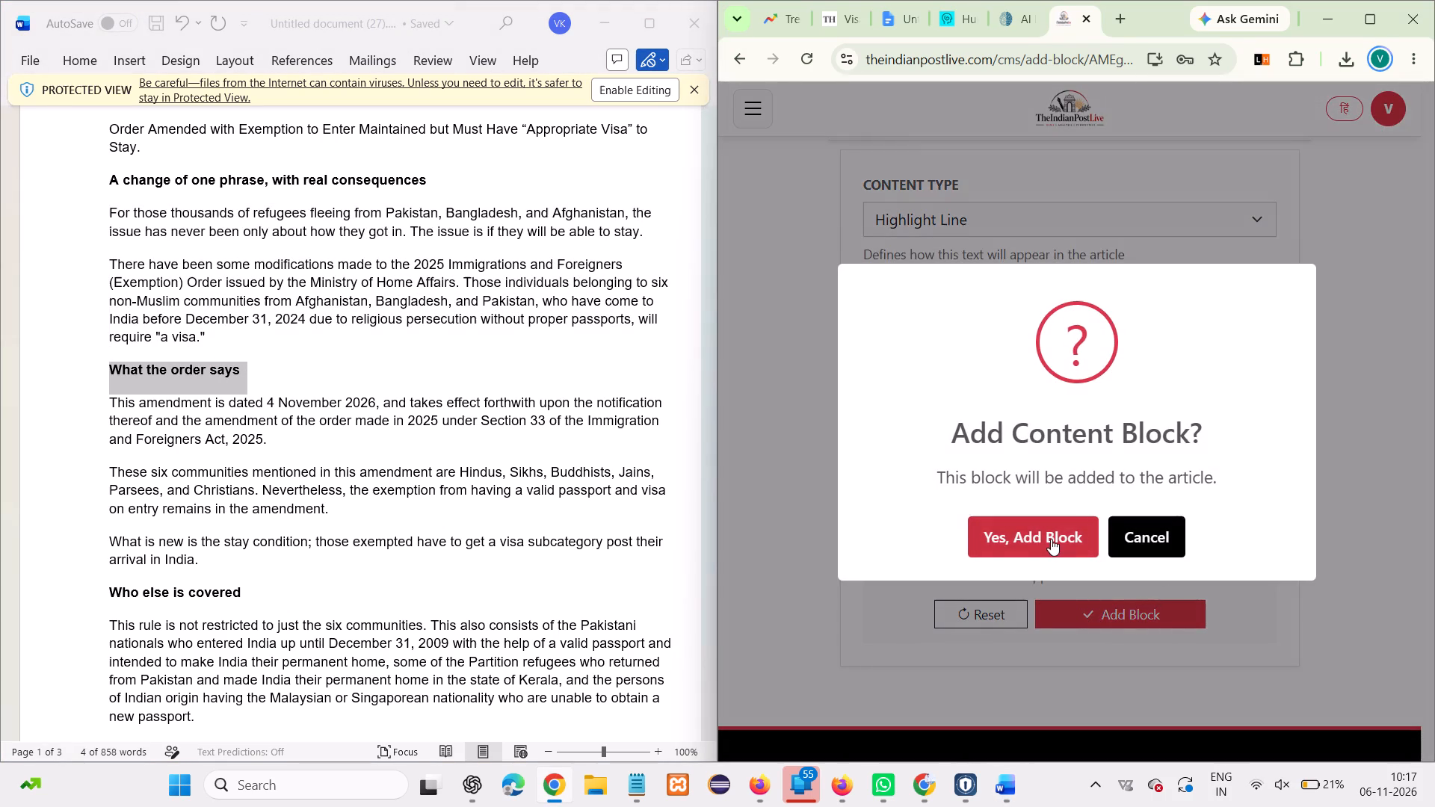
Start a Paragraph block and fill it with the Word text from "This amendment is dated 4 November 2026" through "Who else is covered".
{"action": "left_click", "coordinate": [915, 220]}
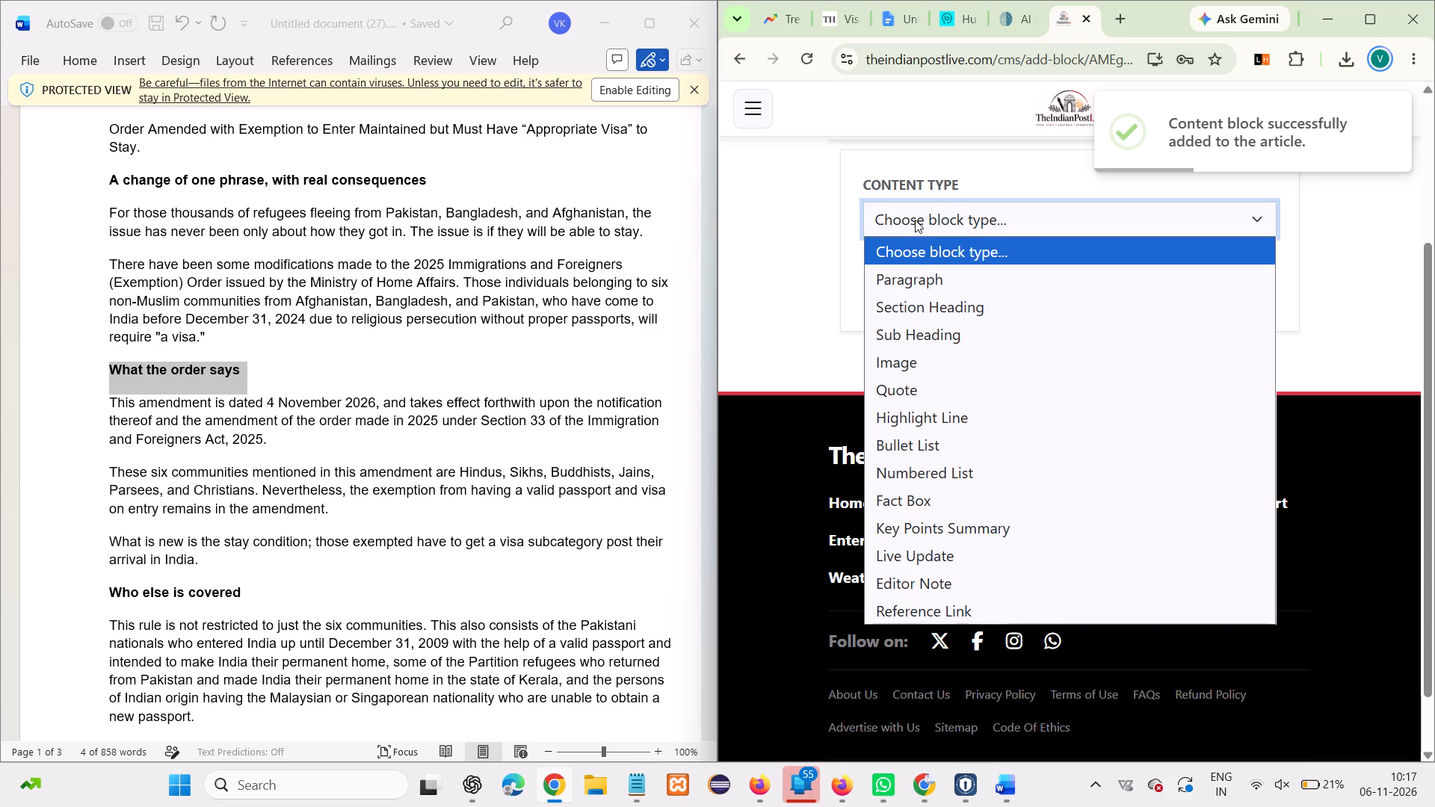
{"action": "left_click", "coordinate": [915, 272]}
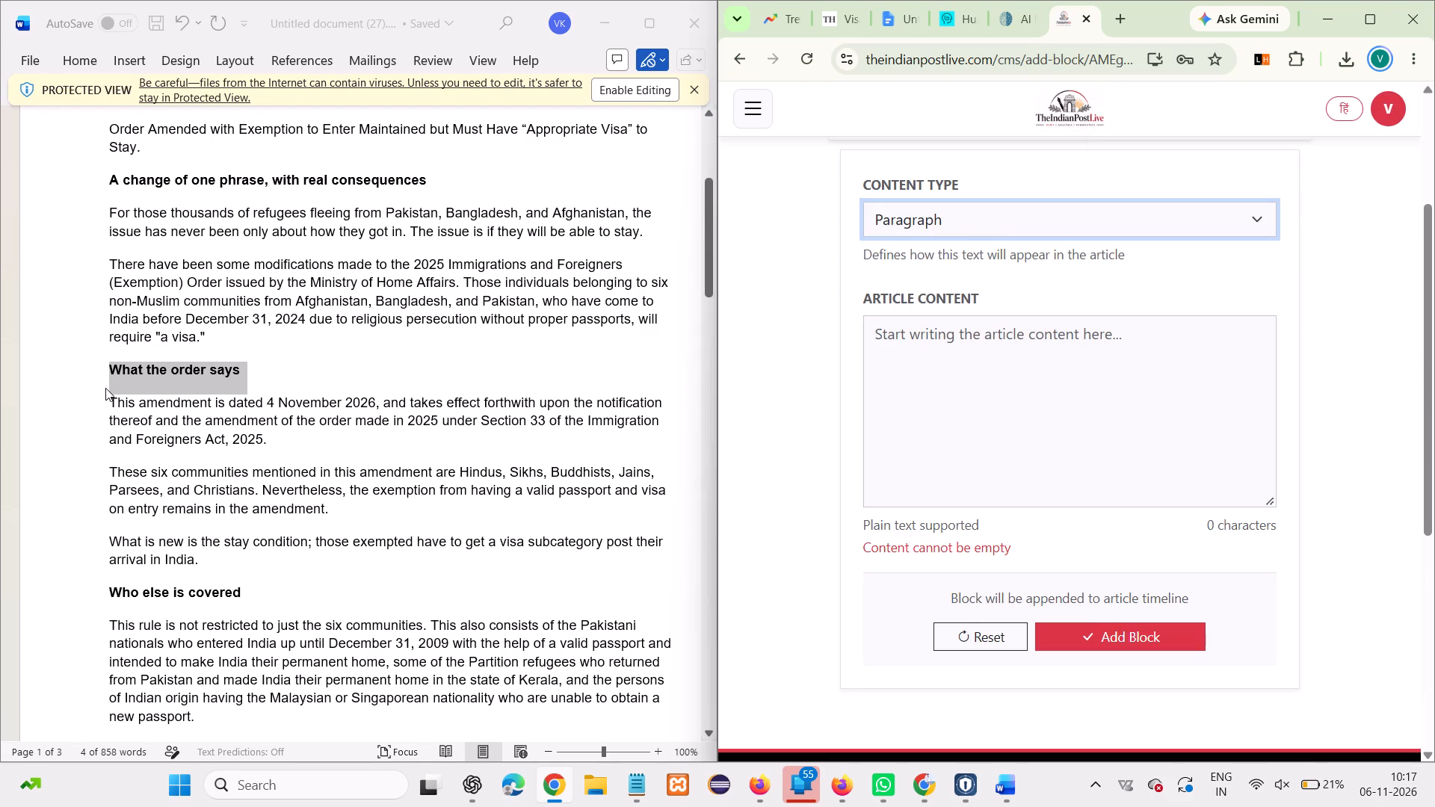
{"action": "left_click_drag", "start_coordinate": [109, 401], "coordinate": [121, 412]}
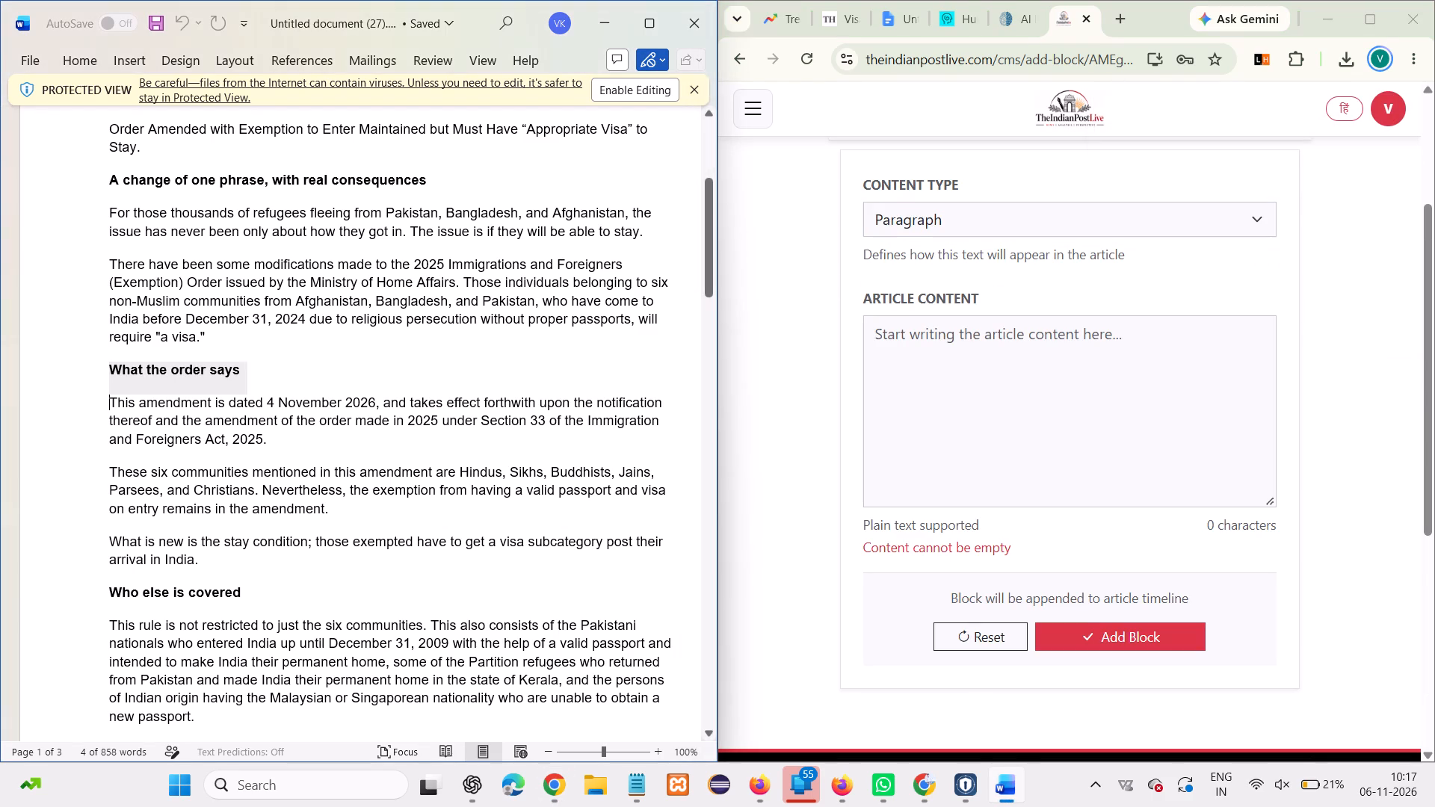
{"action": "left_click_drag", "start_coordinate": [121, 412], "coordinate": [232, 615]}
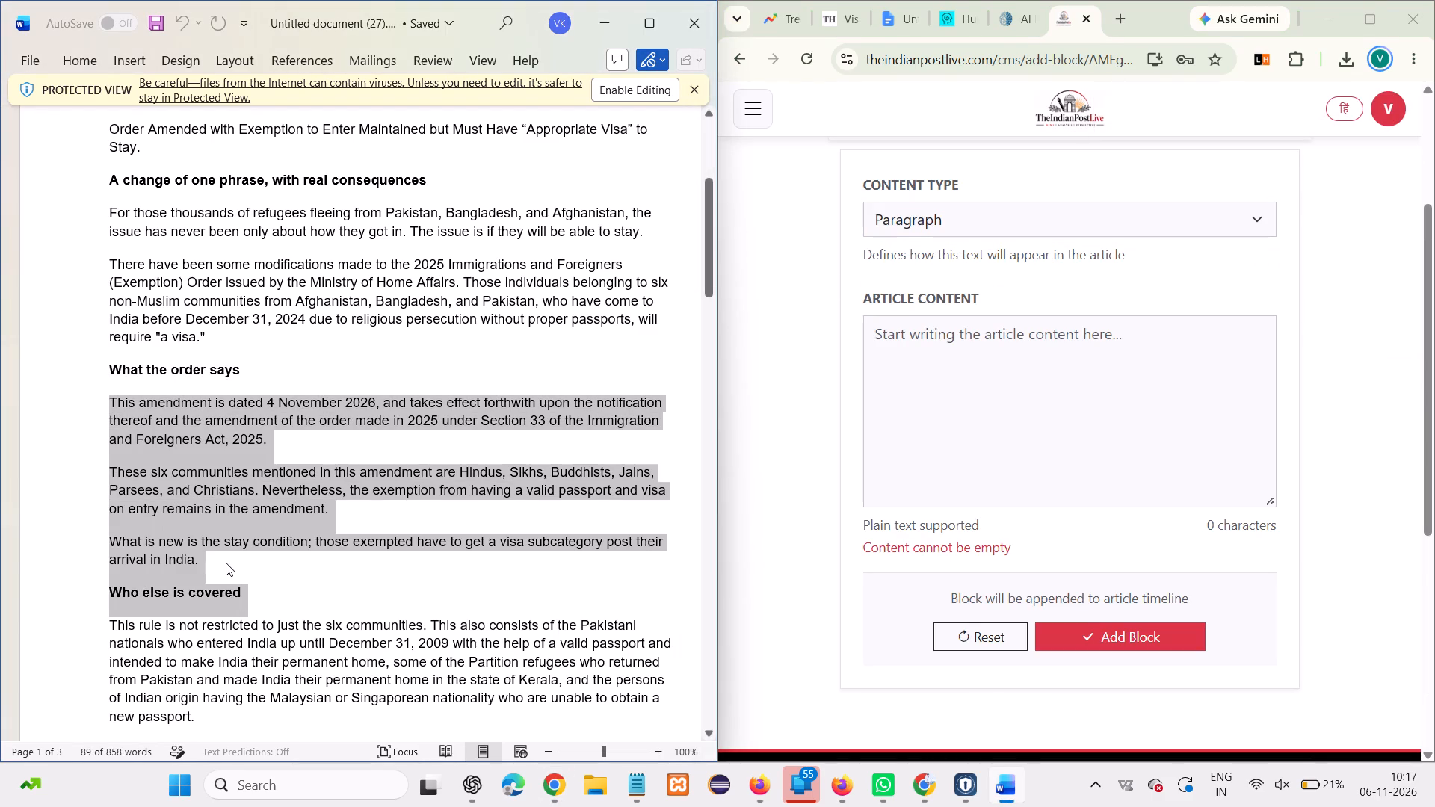
{"action": "key", "text": "ctrl+c"}
{"action": "left_click", "coordinate": [921, 343]}
{"action": "key", "text": "ctrl+v"}
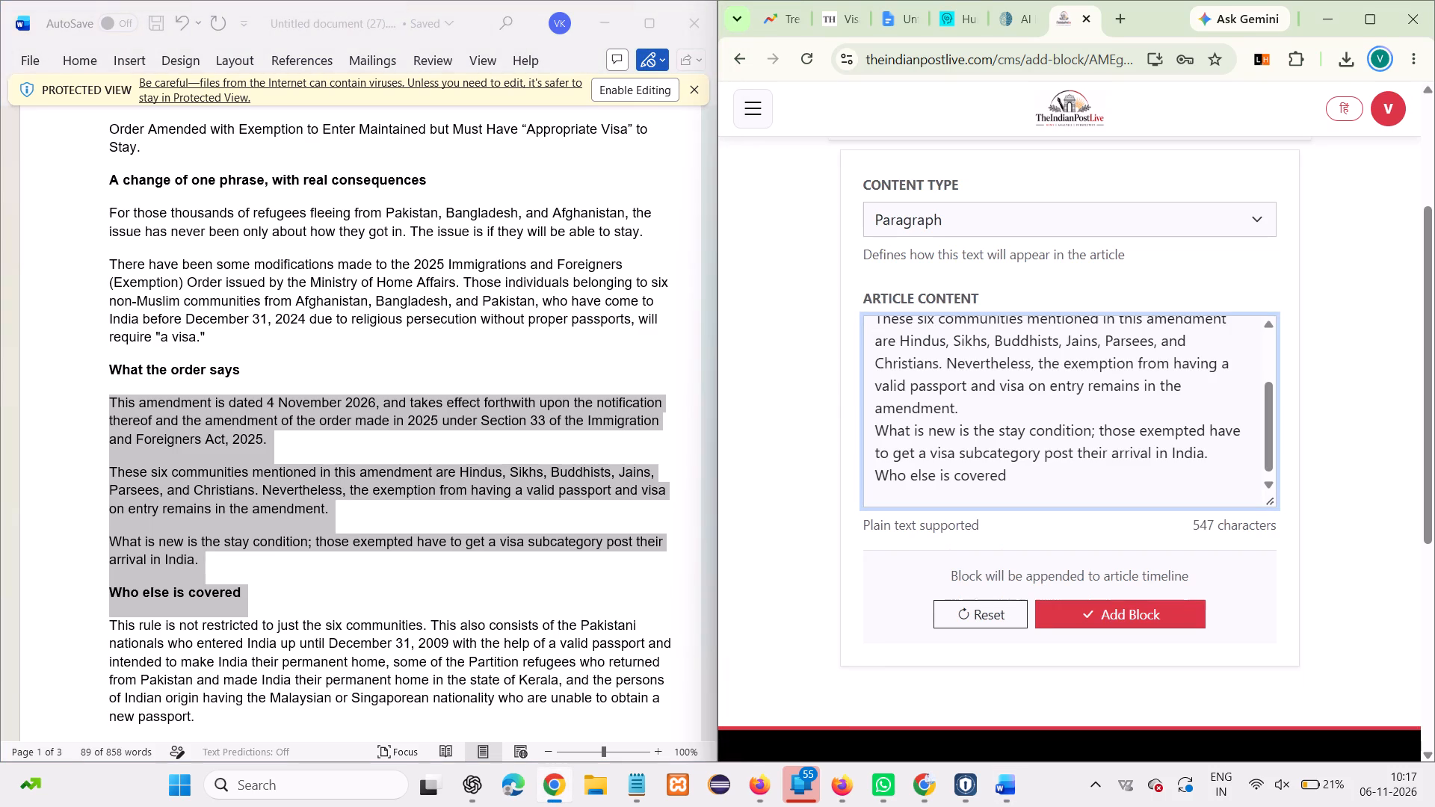
Delete the heading "Who else is covered" from the end of the pasted paragraph content.
{"action": "key", "text": "BackSpace"}
{"action": "key", "text": "BackSpace"}
{"action": "key", "text": "BackSpace"}
{"action": "key", "text": "BackSpace"}
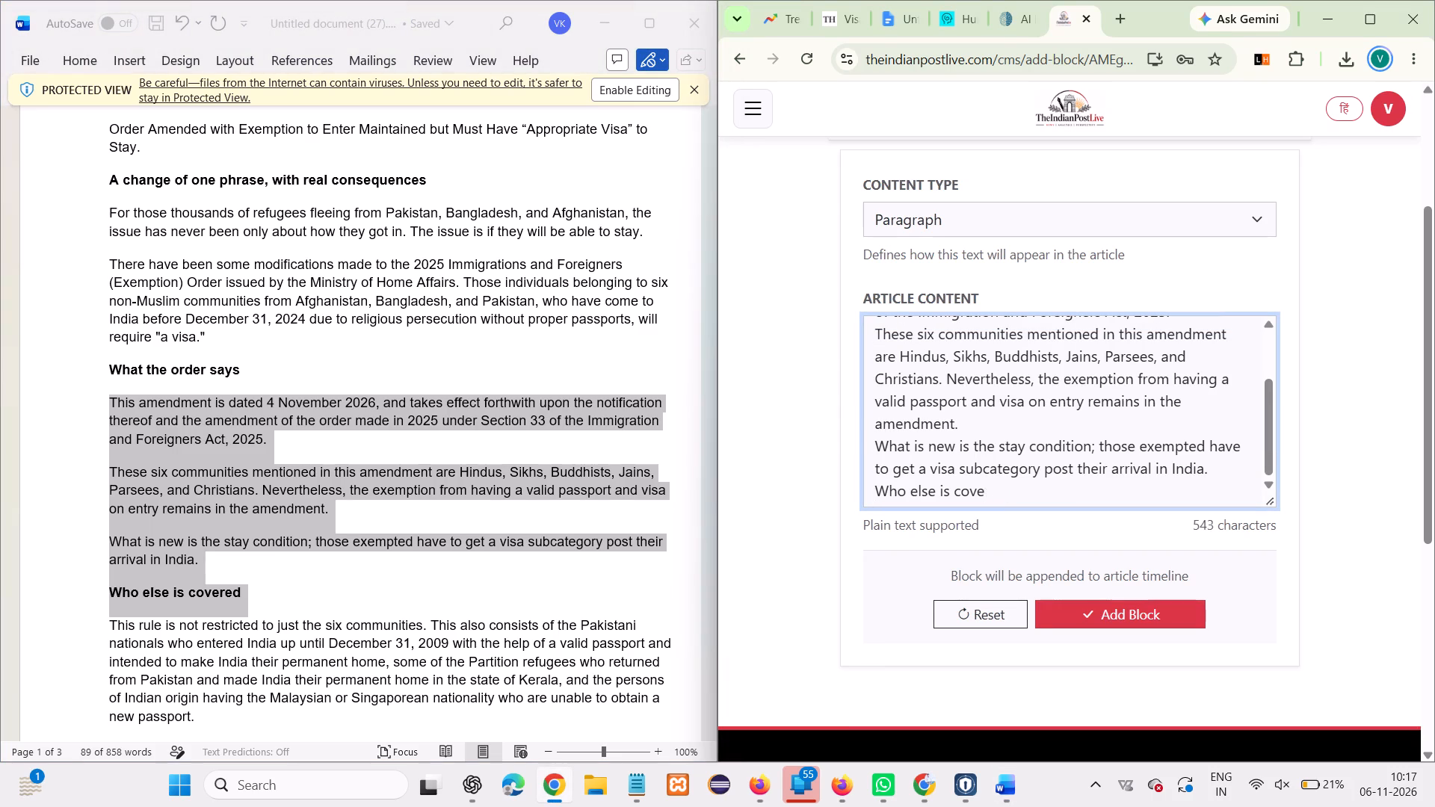
{"action": "key", "text": "BackSpace"}
{"action": "key", "text": "BackSpace"}
{"action": "key", "text": "BackSpace"}
{"action": "key", "text": "BackSpace"}
{"action": "key", "text": "BackSpace"}
{"action": "key", "text": "BackSpace"}
{"action": "key", "text": "BackSpace"}
{"action": "key", "text": "BackSpace"}
{"action": "key", "text": "BackSpace"}
{"action": "key", "text": "BackSpace"}
{"action": "key", "text": "BackSpace"}
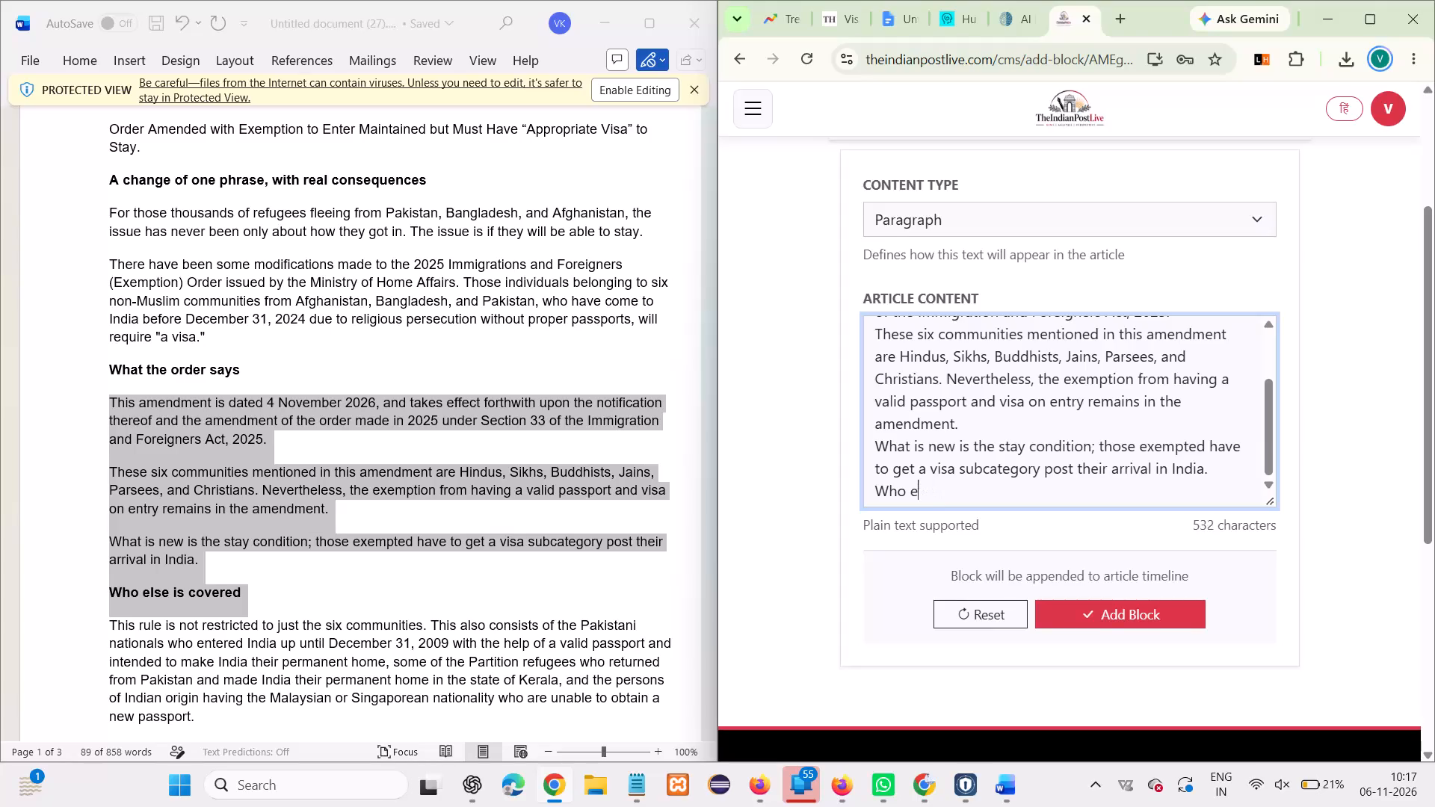
{"action": "key", "text": "BackSpace"}
{"action": "key", "text": "BackSpace"}
{"action": "key", "text": "BackSpace"}
{"action": "key", "text": "BackSpace"}
{"action": "key", "text": "BackSpace"}
{"action": "key", "text": "BackSpace"}
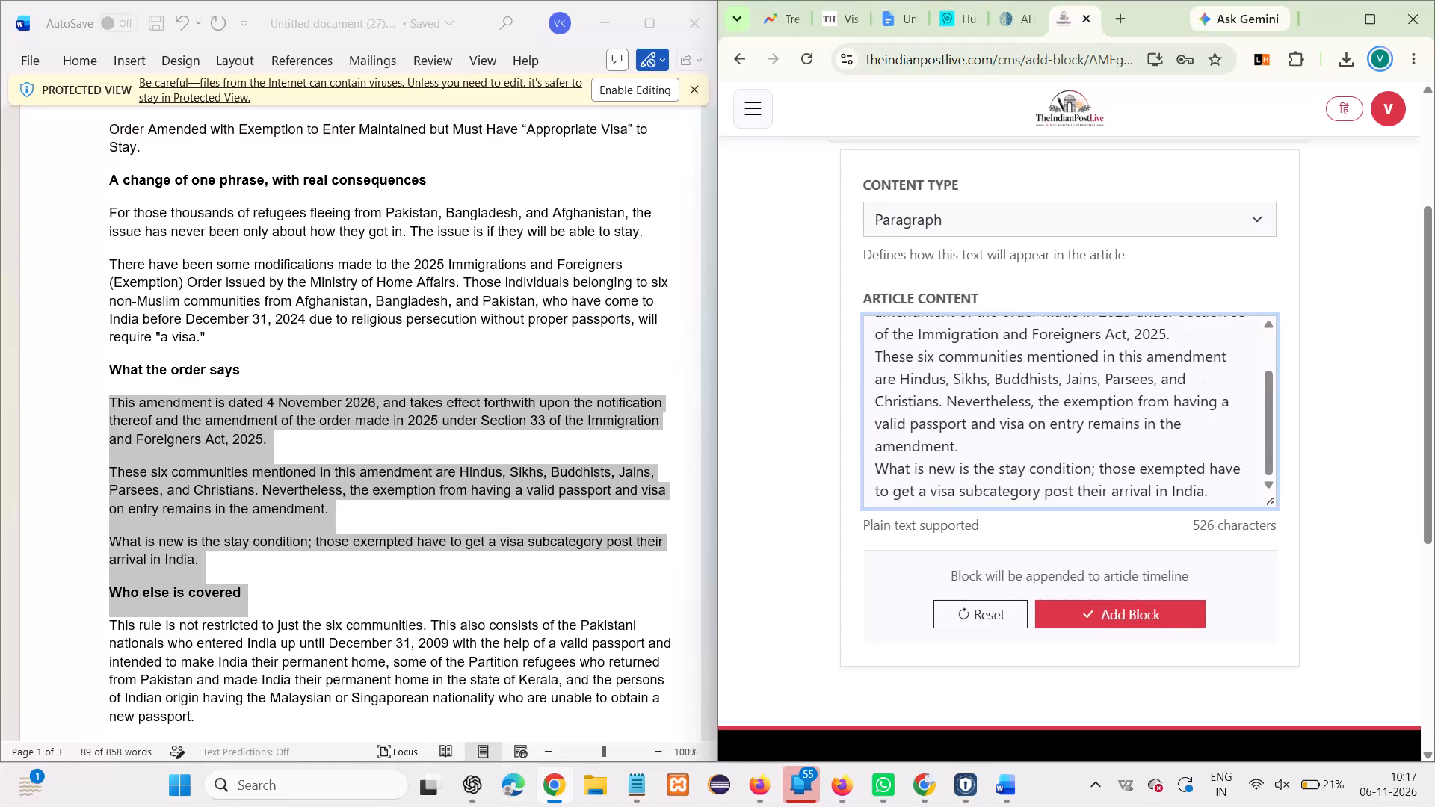
Separate the block's three paragraphs with blank lines and add the Paragraph block to the article.
{"action": "left_click", "coordinate": [965, 445]}
{"action": "key", "text": "Return"}
{"action": "scroll", "coordinate": [1027, 435], "scroll_direction": "up", "scroll_amount": 1}
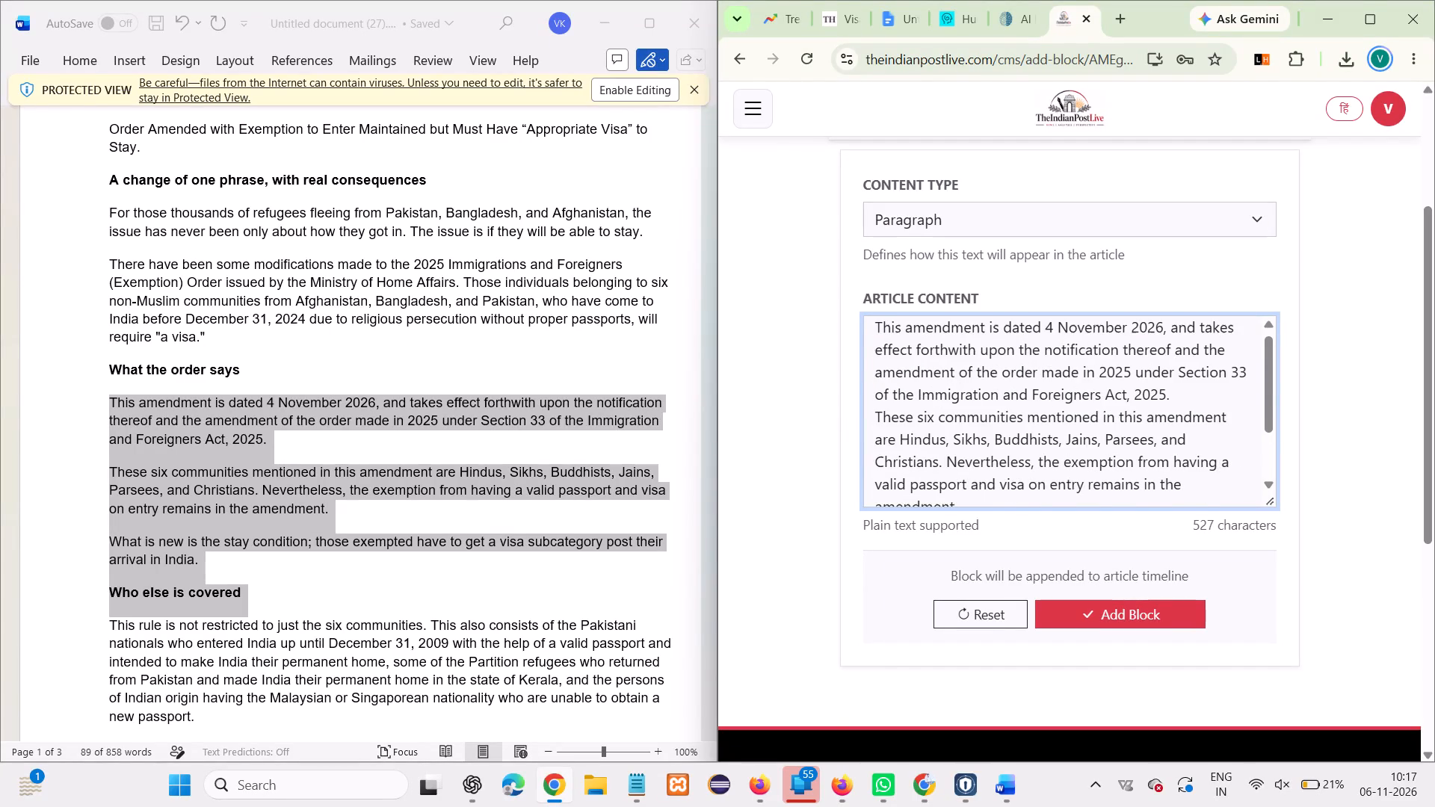
{"action": "scroll", "coordinate": [1027, 435], "scroll_direction": "up", "scroll_amount": 1}
{"action": "left_click", "coordinate": [1180, 401]}
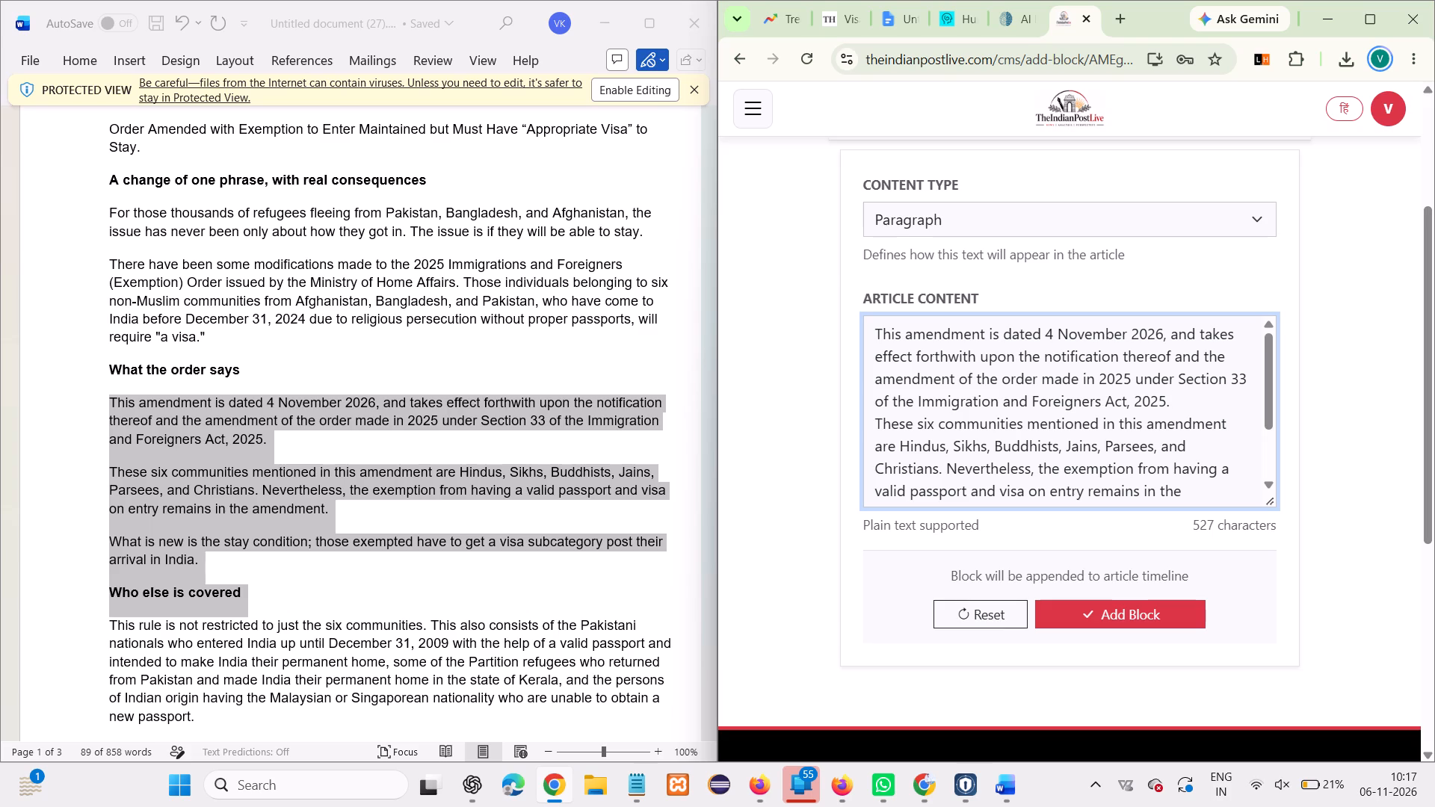
{"action": "key", "text": "Return"}
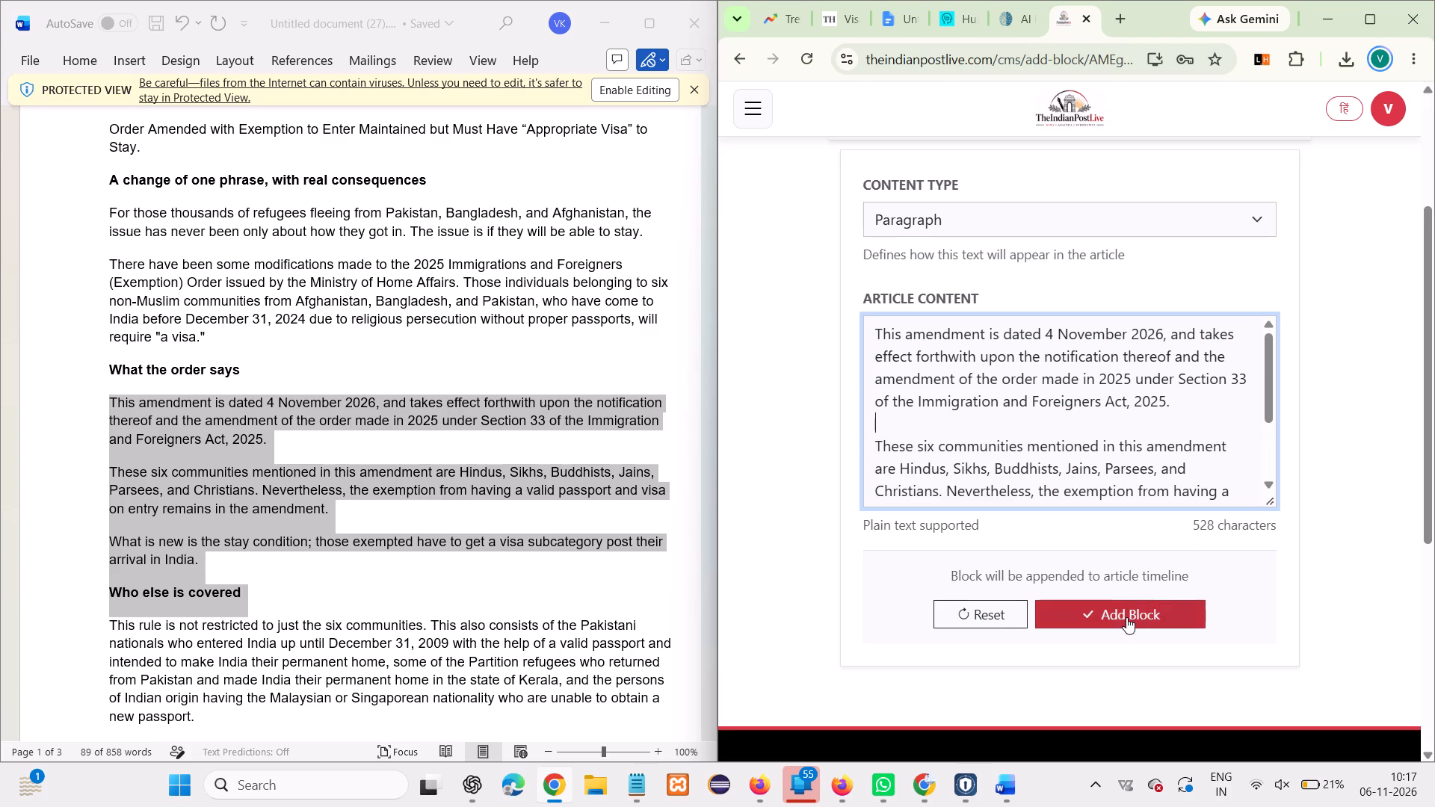
{"action": "left_click", "coordinate": [1126, 617]}
{"action": "left_click", "coordinate": [1047, 535]}
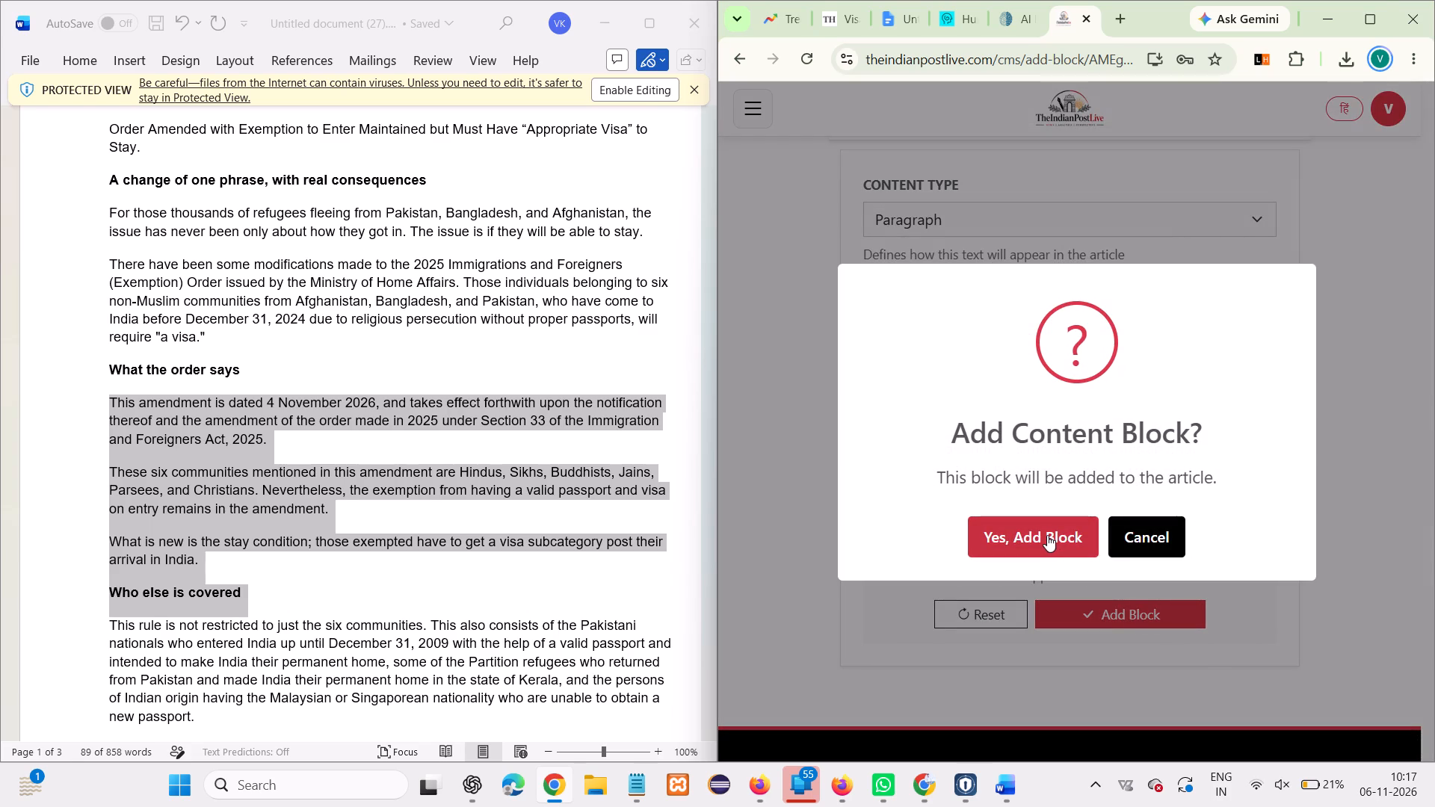
Add a Highlight Line block with the heading "Who else is covered" copied from the Word document.
{"action": "scroll", "coordinate": [577, 489], "scroll_direction": "down", "scroll_amount": 1}
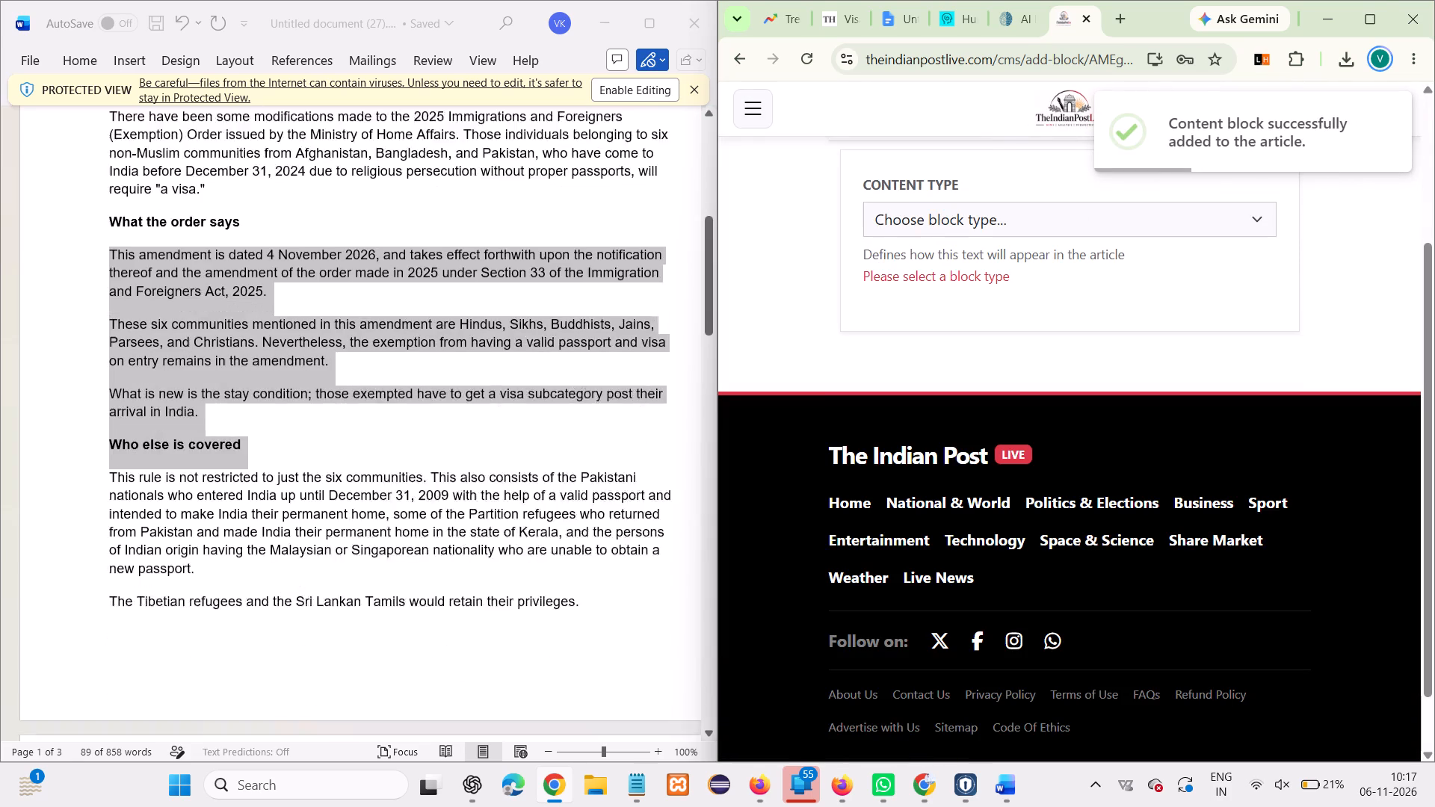
{"action": "scroll", "coordinate": [577, 489], "scroll_direction": "down", "scroll_amount": 1}
{"action": "left_click", "coordinate": [188, 338]}
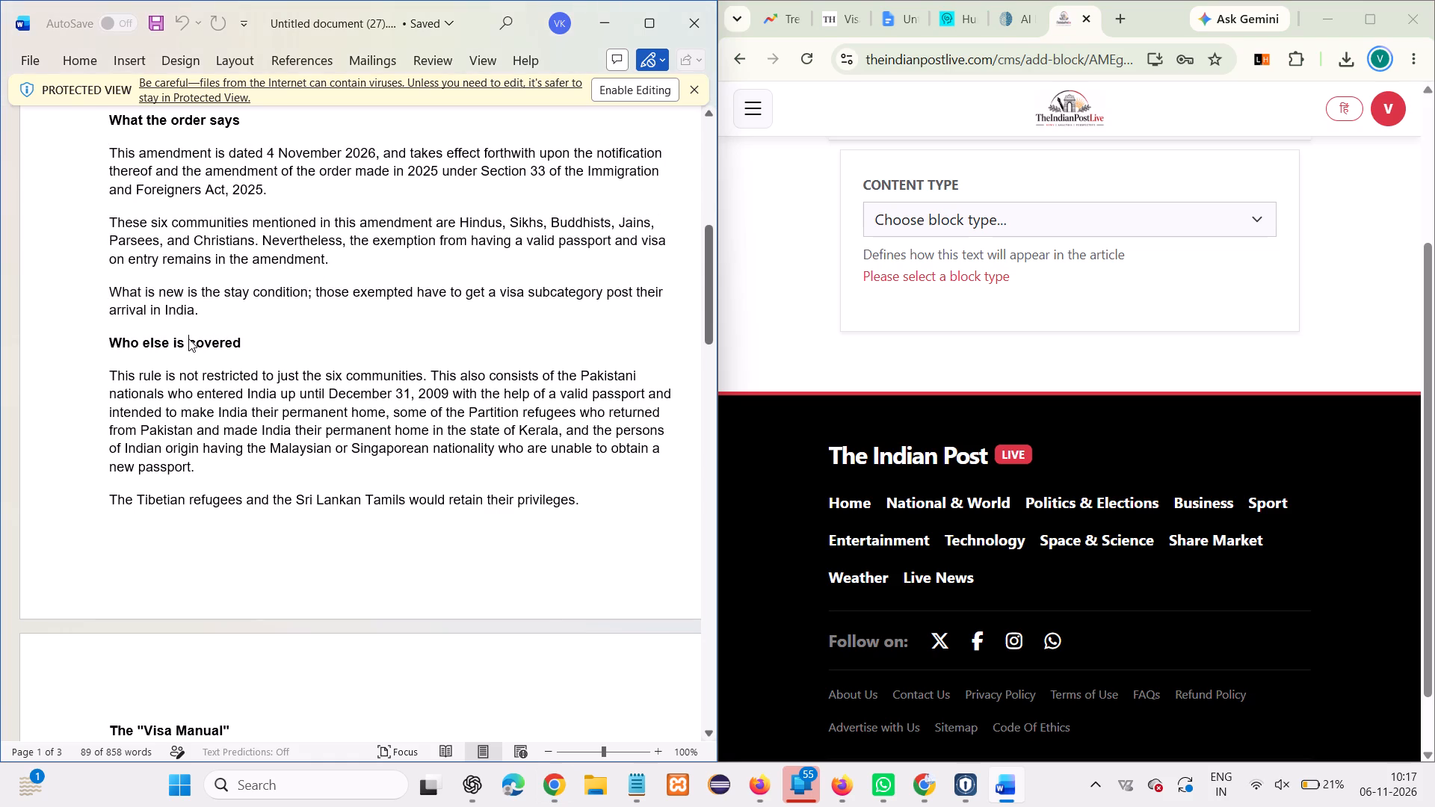
{"action": "triple_click", "coordinate": [188, 338]}
{"action": "key", "text": "ctrl+c"}
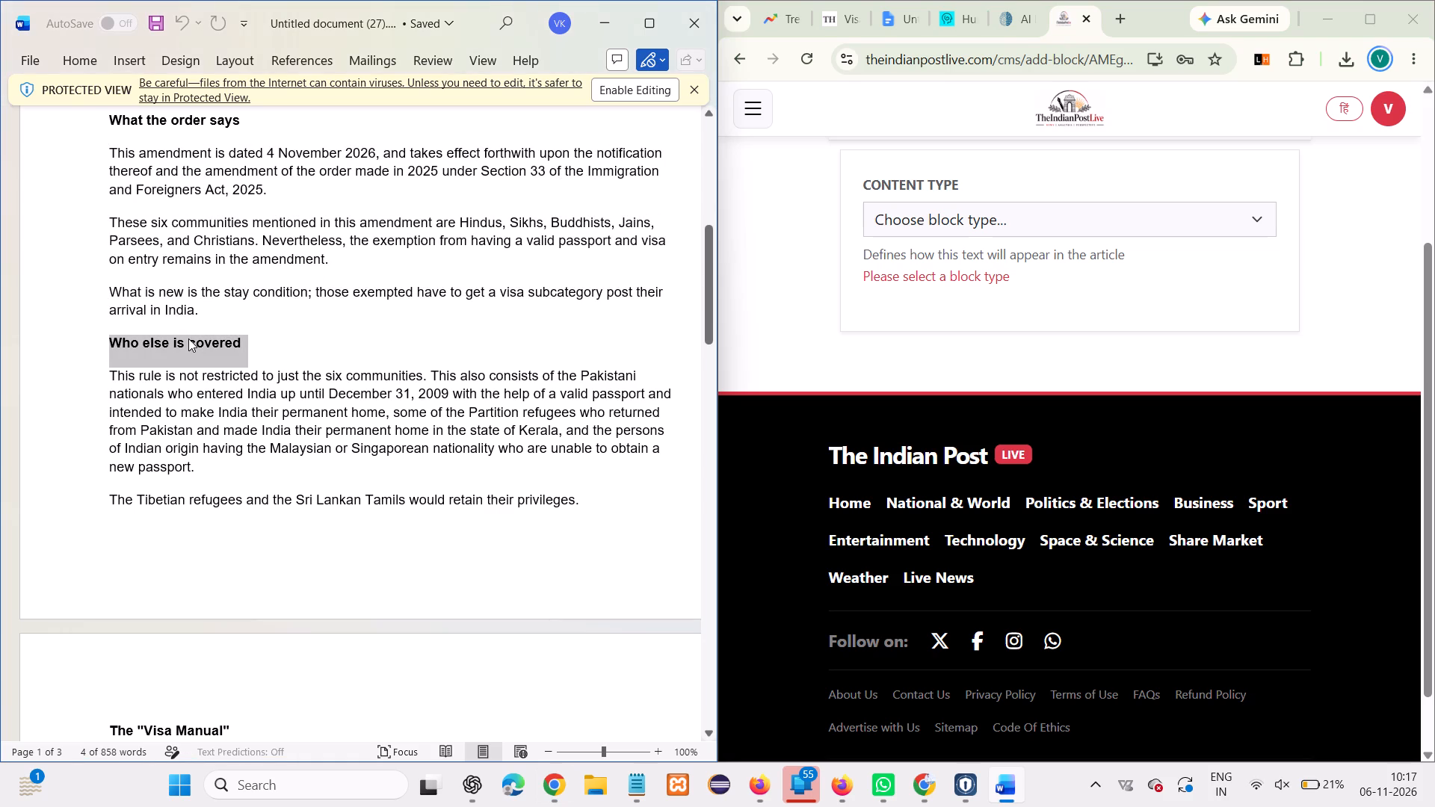
{"action": "left_click", "coordinate": [948, 226]}
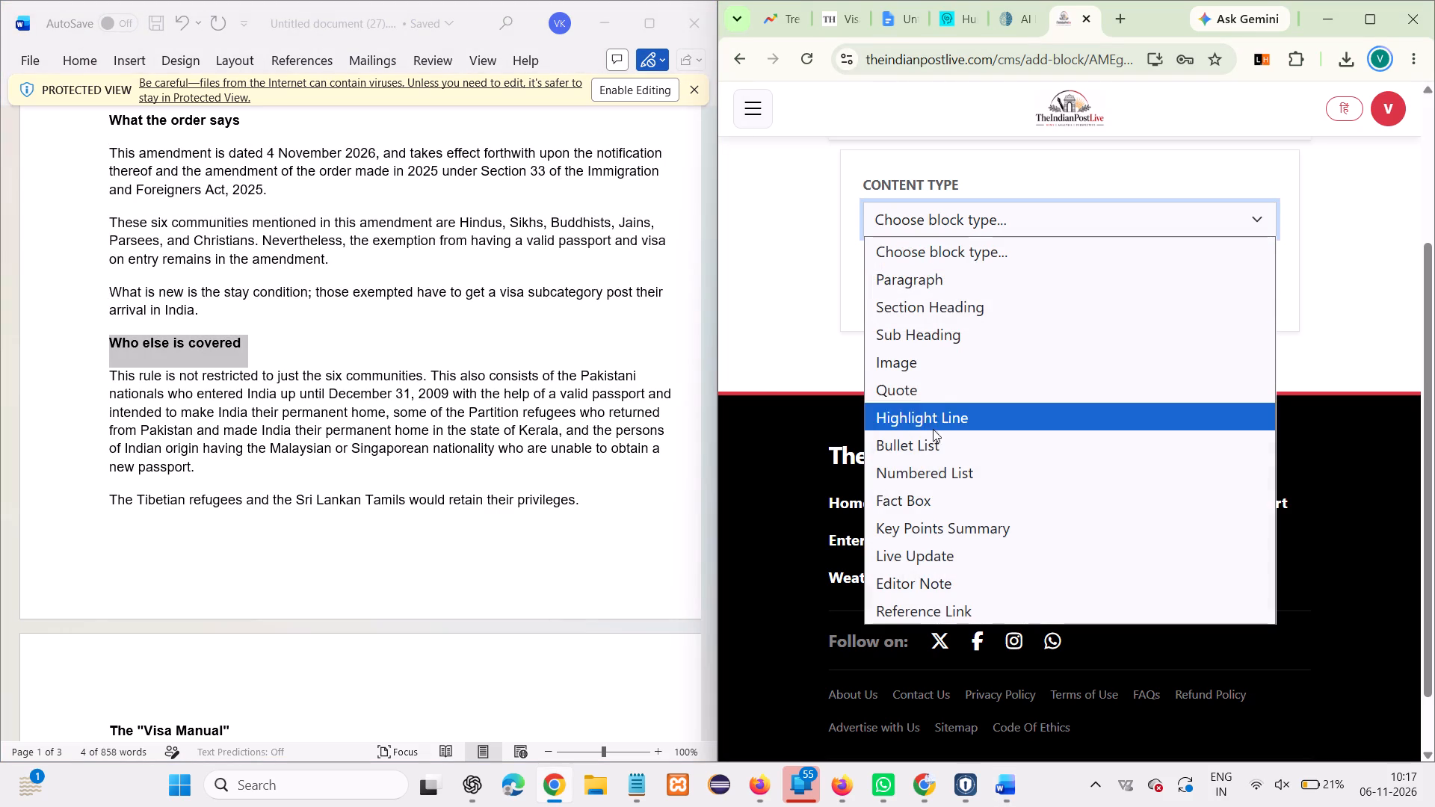
{"action": "left_click", "coordinate": [933, 430]}
{"action": "left_click", "coordinate": [993, 208]}
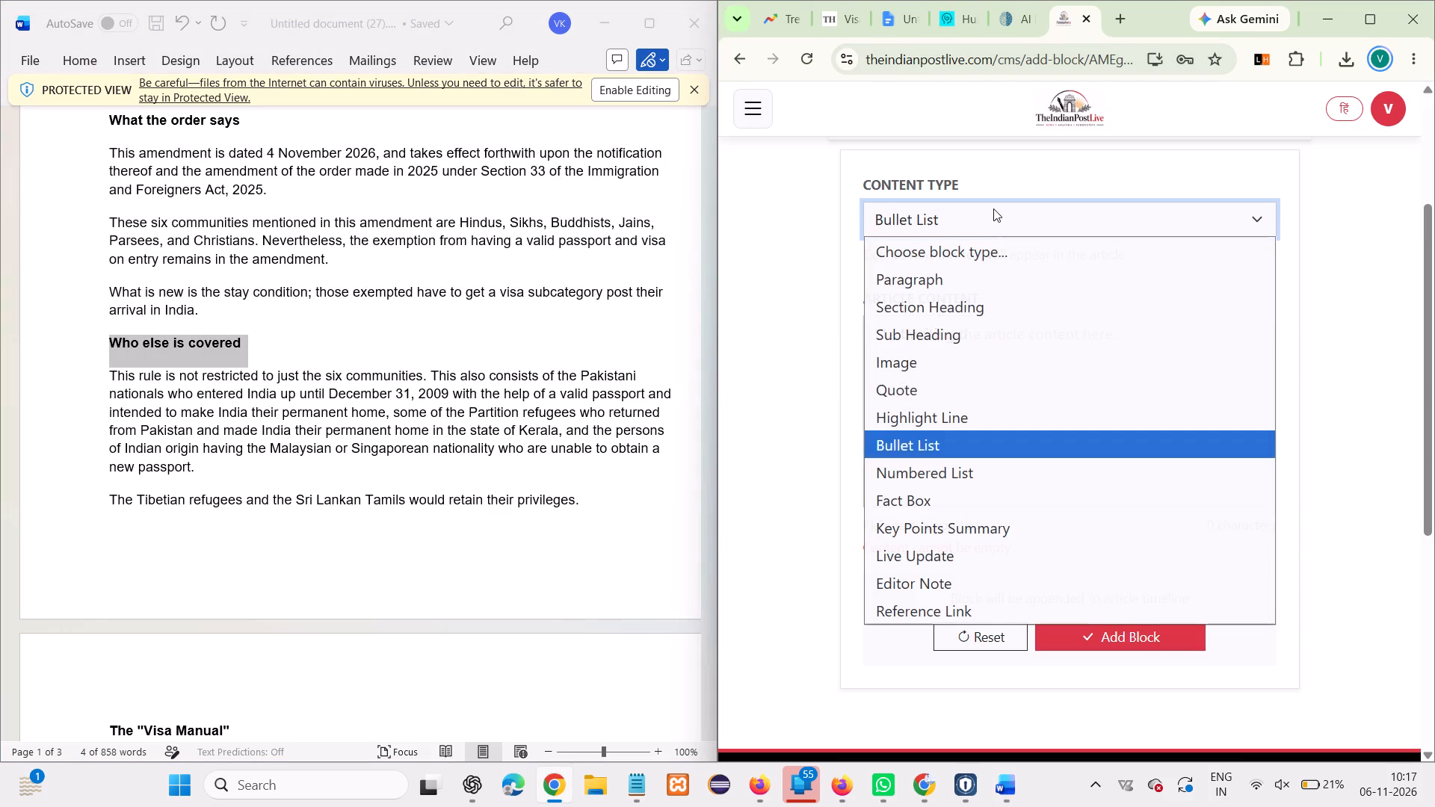
{"action": "left_click", "coordinate": [947, 411]}
{"action": "left_click", "coordinate": [968, 353]}
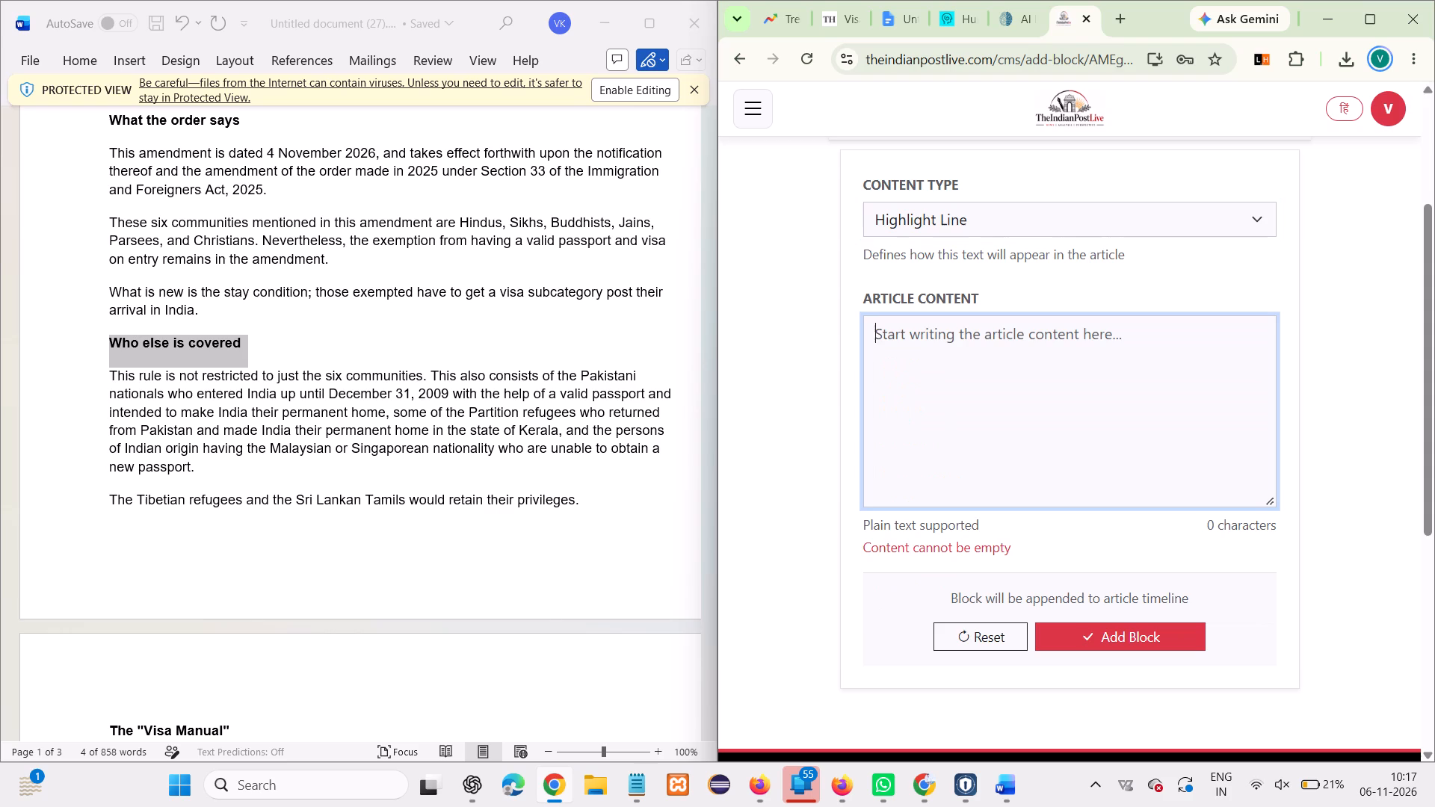
{"action": "key", "text": "ctrl+v"}
{"action": "left_click", "coordinate": [1103, 602]}
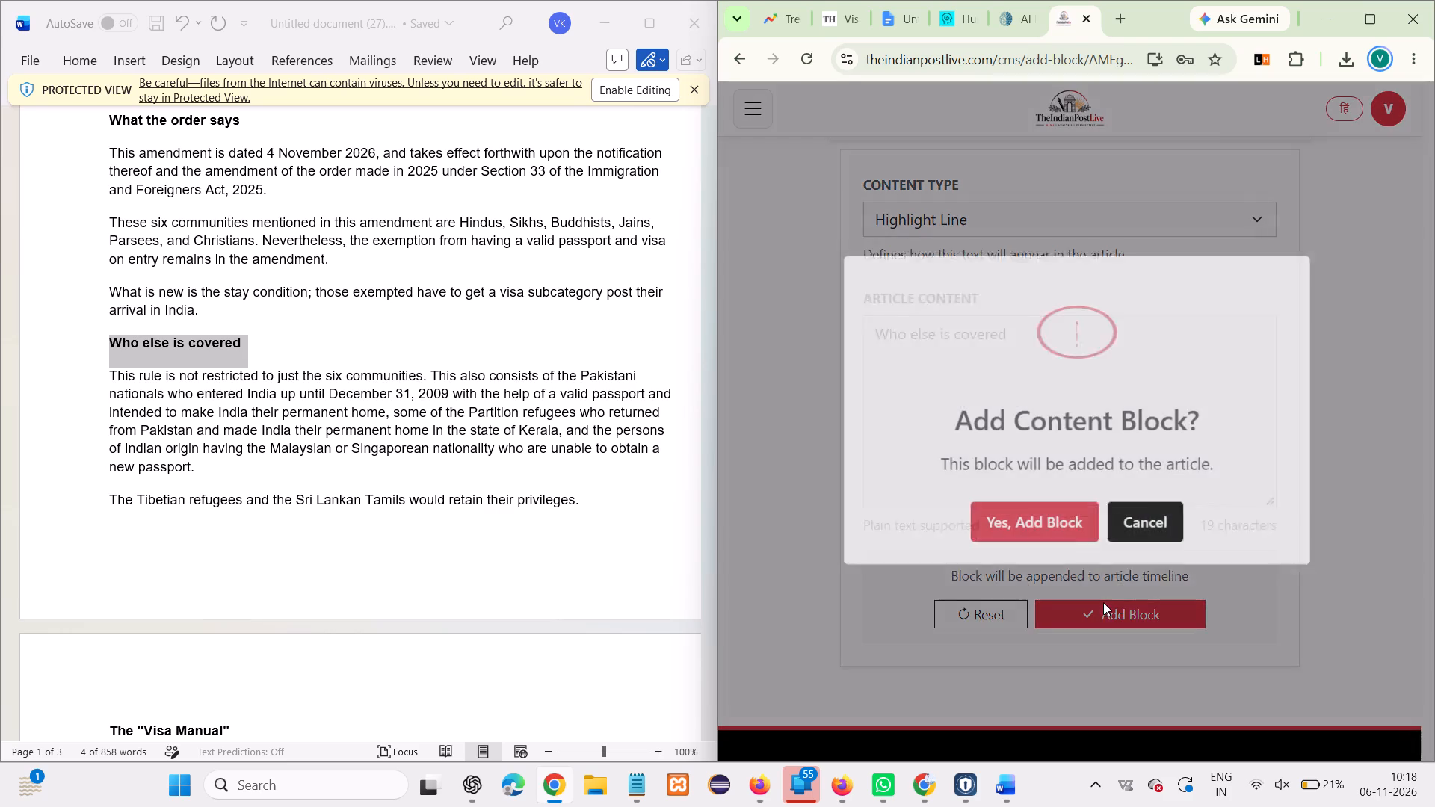
{"action": "left_click", "coordinate": [1036, 529]}
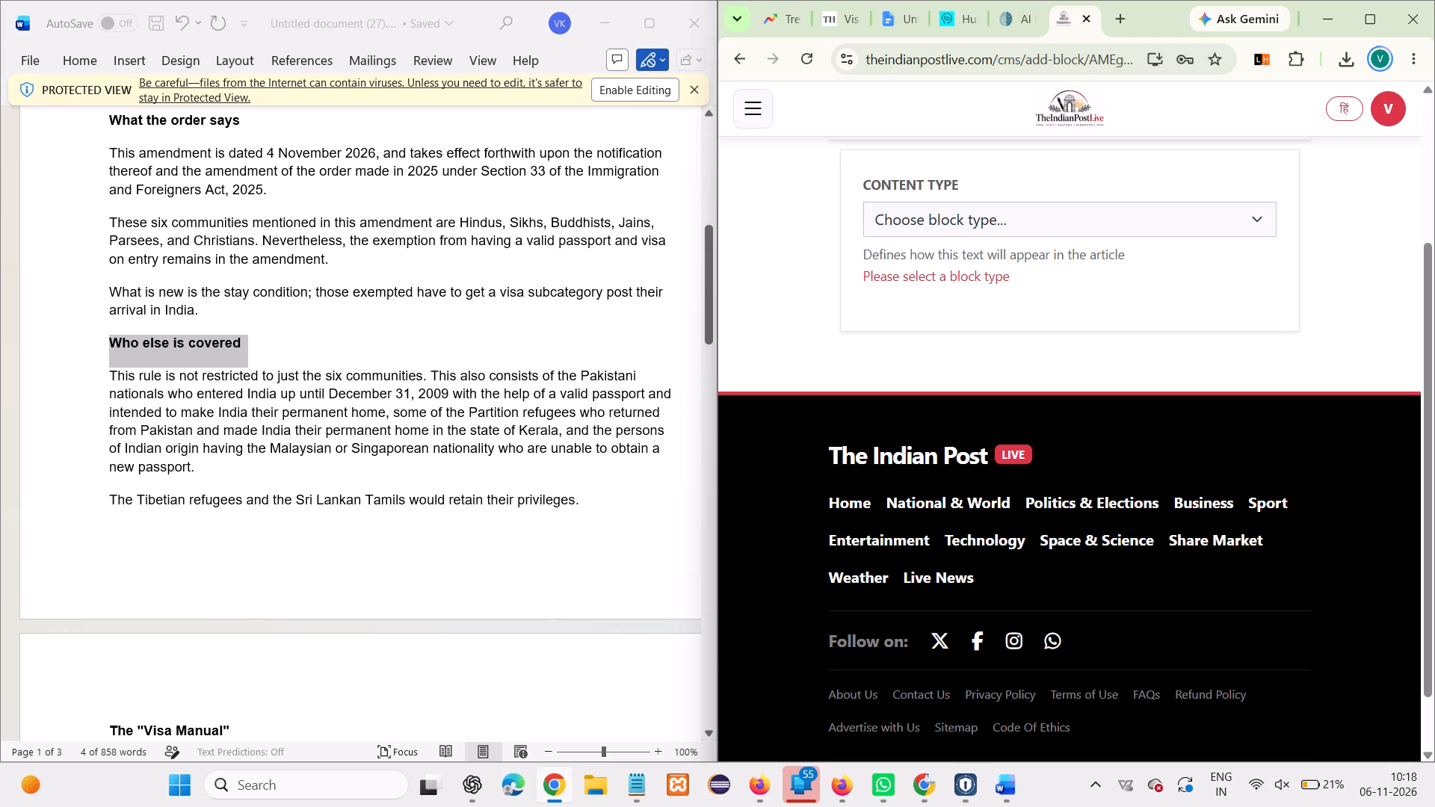
Start a new Paragraph block and fill it with the two Word paragraphs under the heading "Who else is covered".
{"action": "left_click_drag", "start_coordinate": [108, 371], "coordinate": [608, 505]}
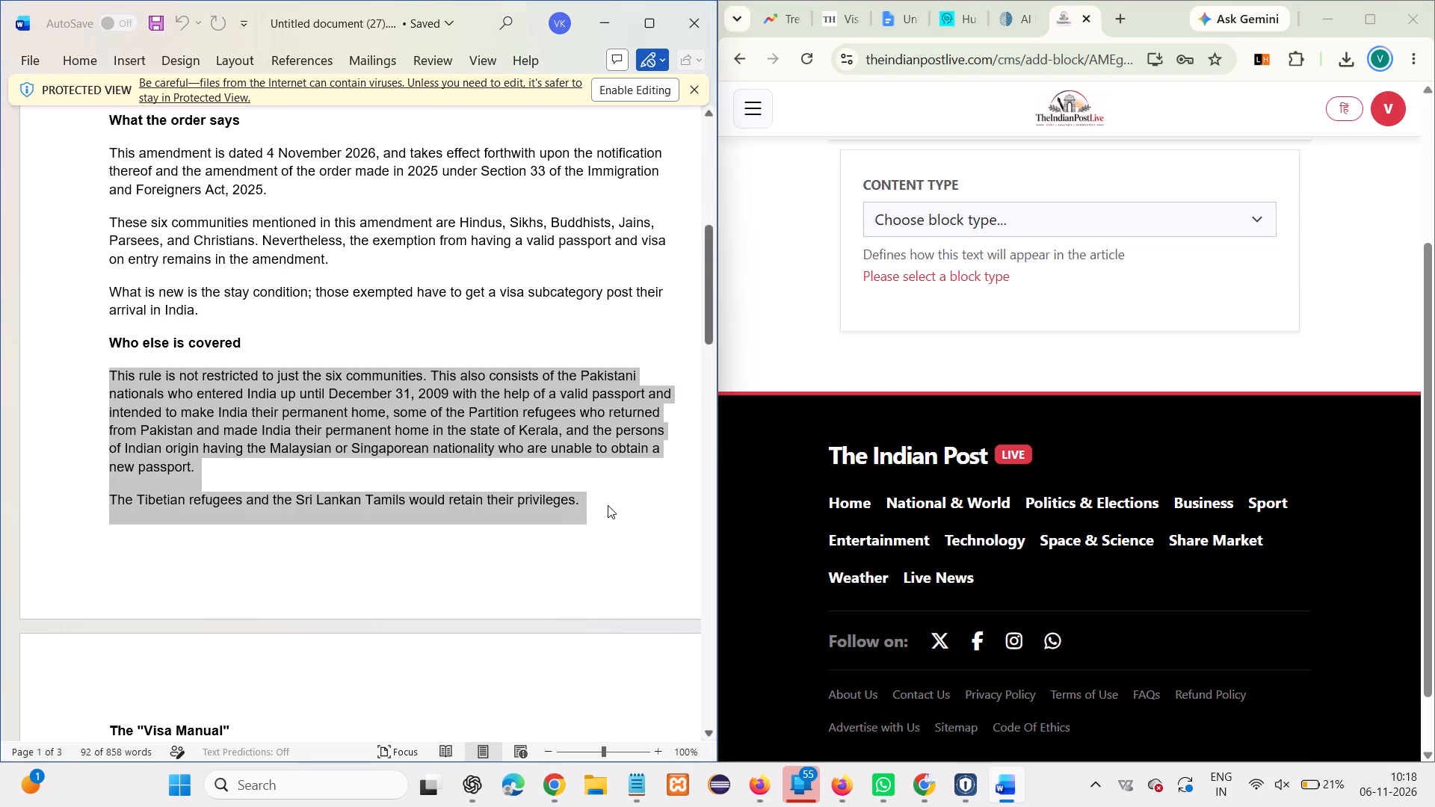
{"action": "key", "text": "ctrl+c"}
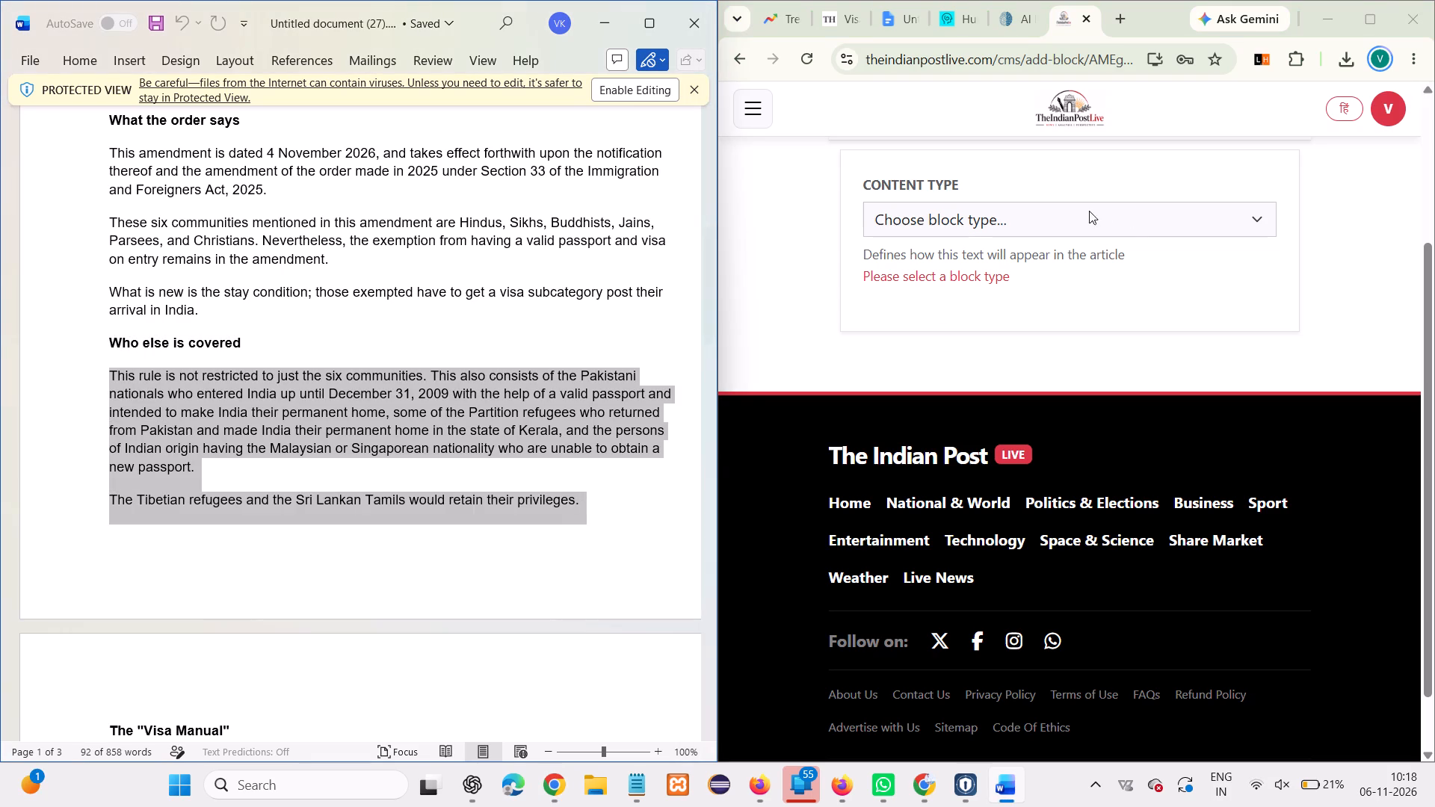
{"action": "scroll", "coordinate": [843, 223], "scroll_direction": "up", "scroll_amount": 4}
{"action": "left_click", "coordinate": [862, 279]}
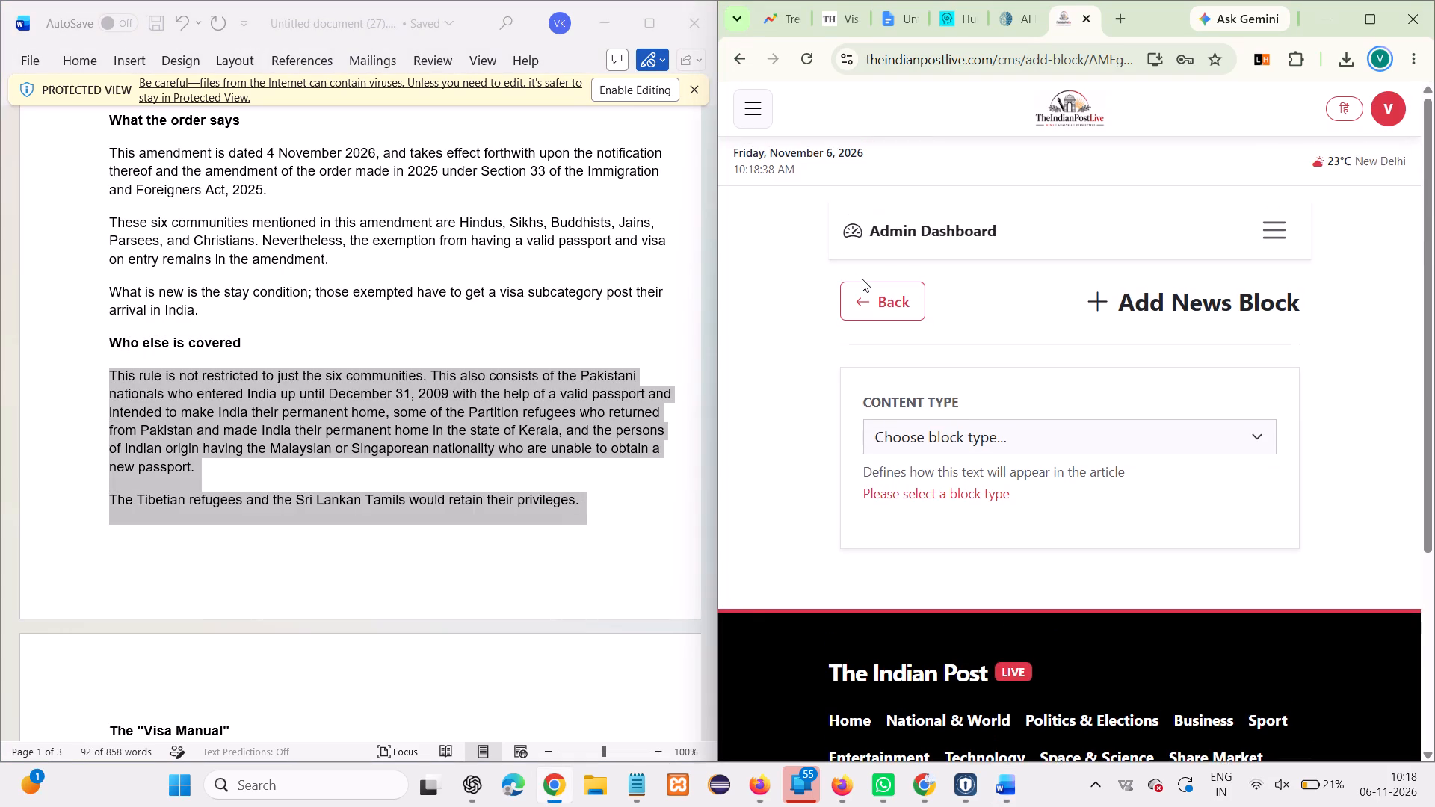
{"action": "left_click", "coordinate": [871, 300]}
{"action": "scroll", "coordinate": [1027, 480], "scroll_direction": "down", "scroll_amount": 6}
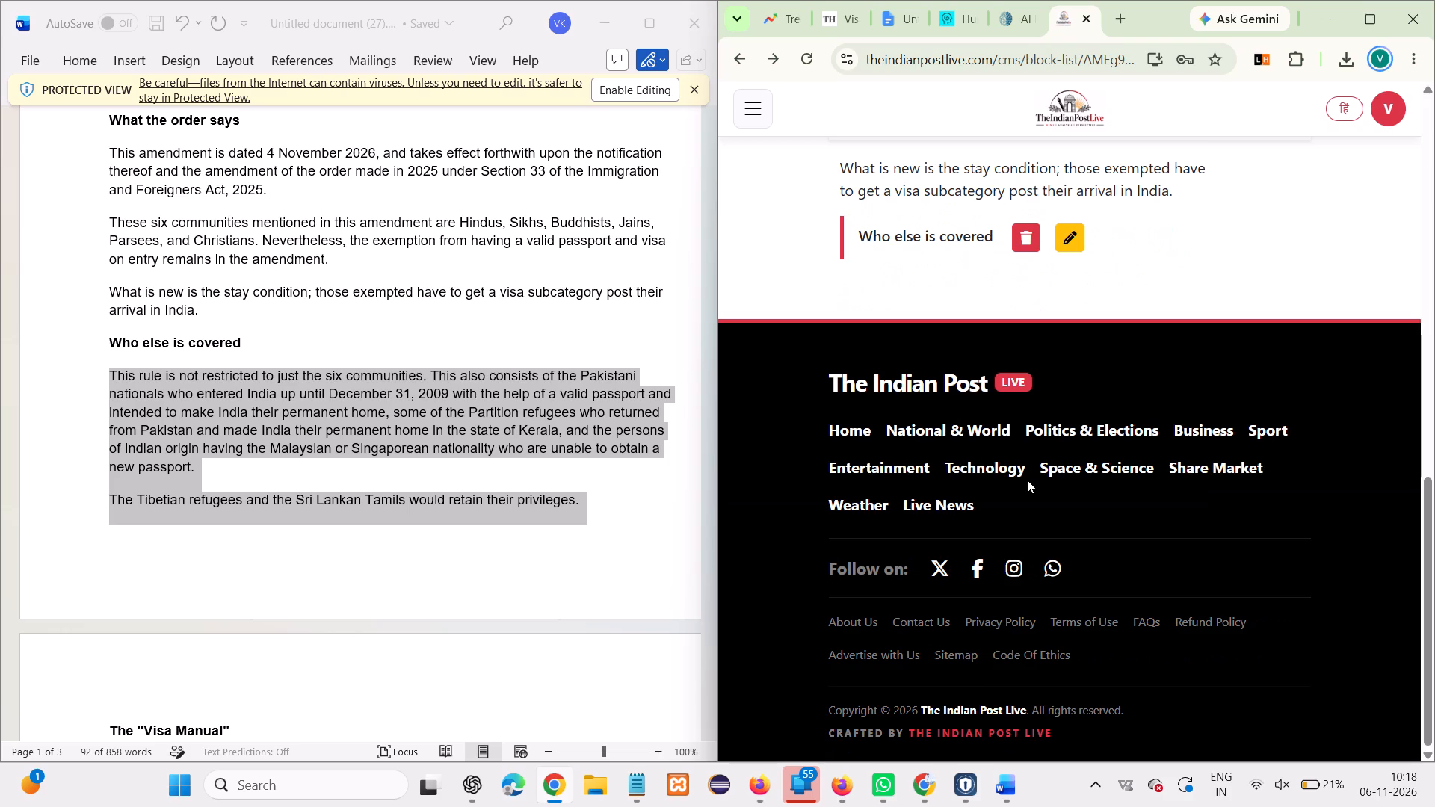
{"action": "scroll", "coordinate": [1027, 480], "scroll_direction": "up", "scroll_amount": 2}
{"action": "scroll", "coordinate": [1152, 312], "scroll_direction": "up", "scroll_amount": 7}
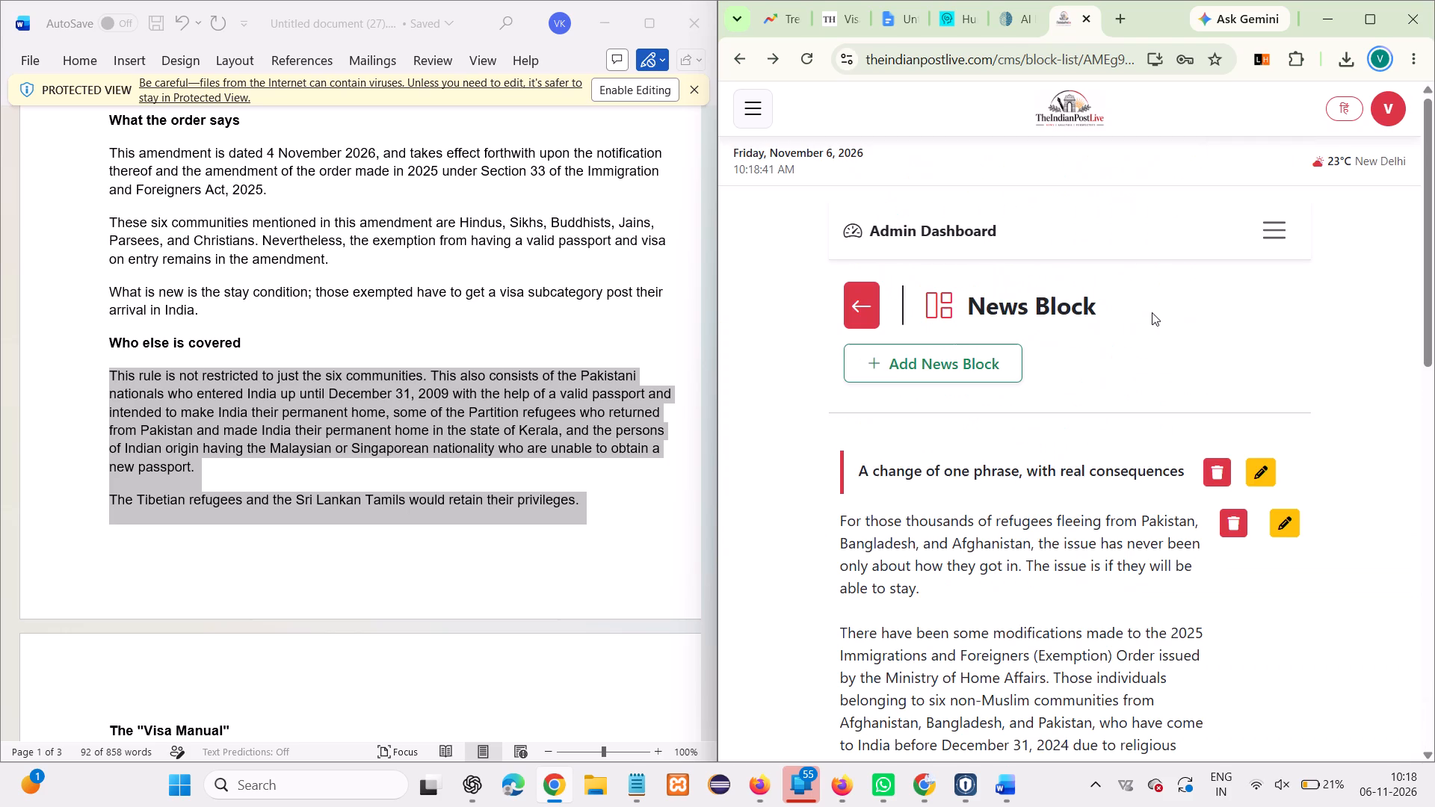
{"action": "left_click", "coordinate": [966, 359]}
{"action": "left_click", "coordinate": [972, 437]}
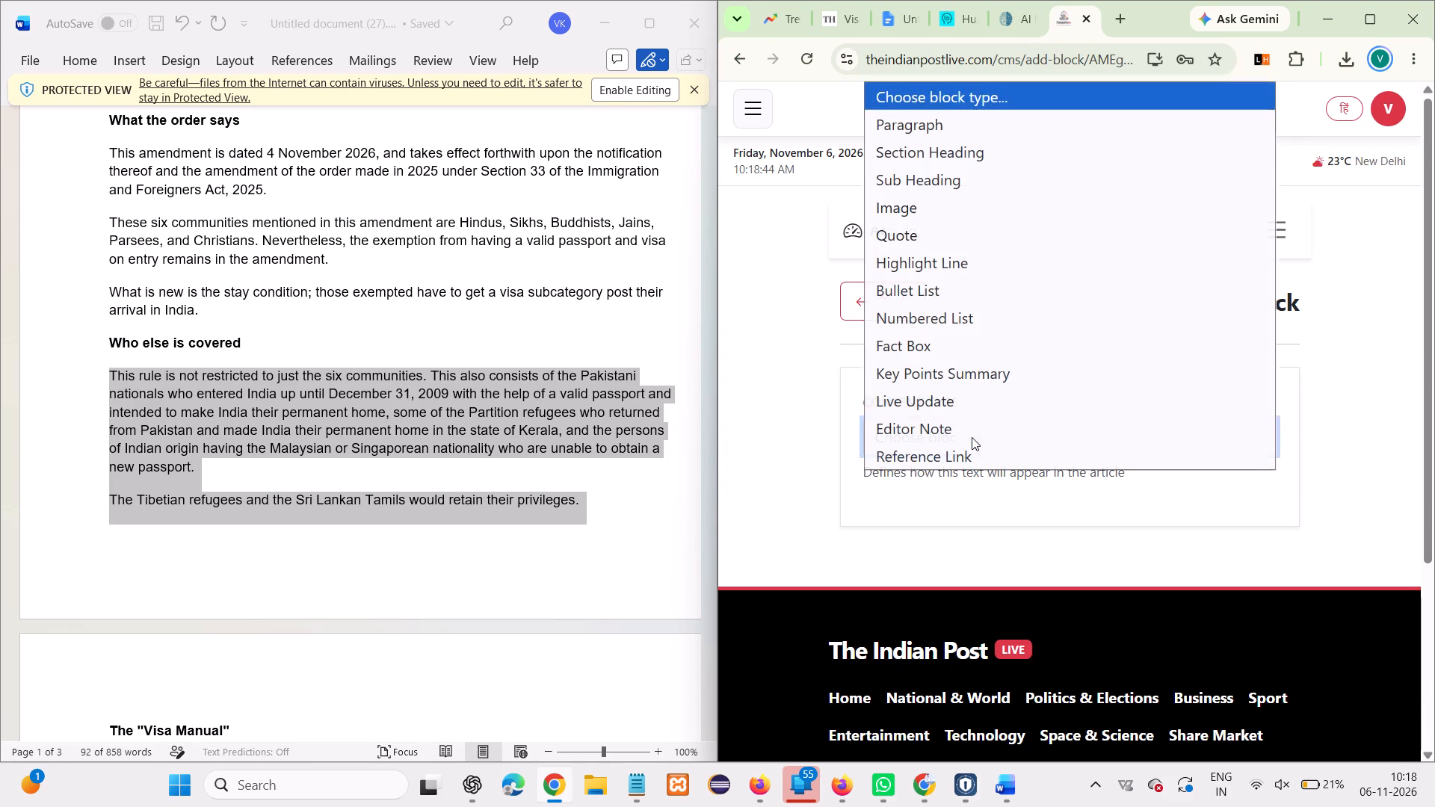
{"action": "left_click", "coordinate": [895, 126]}
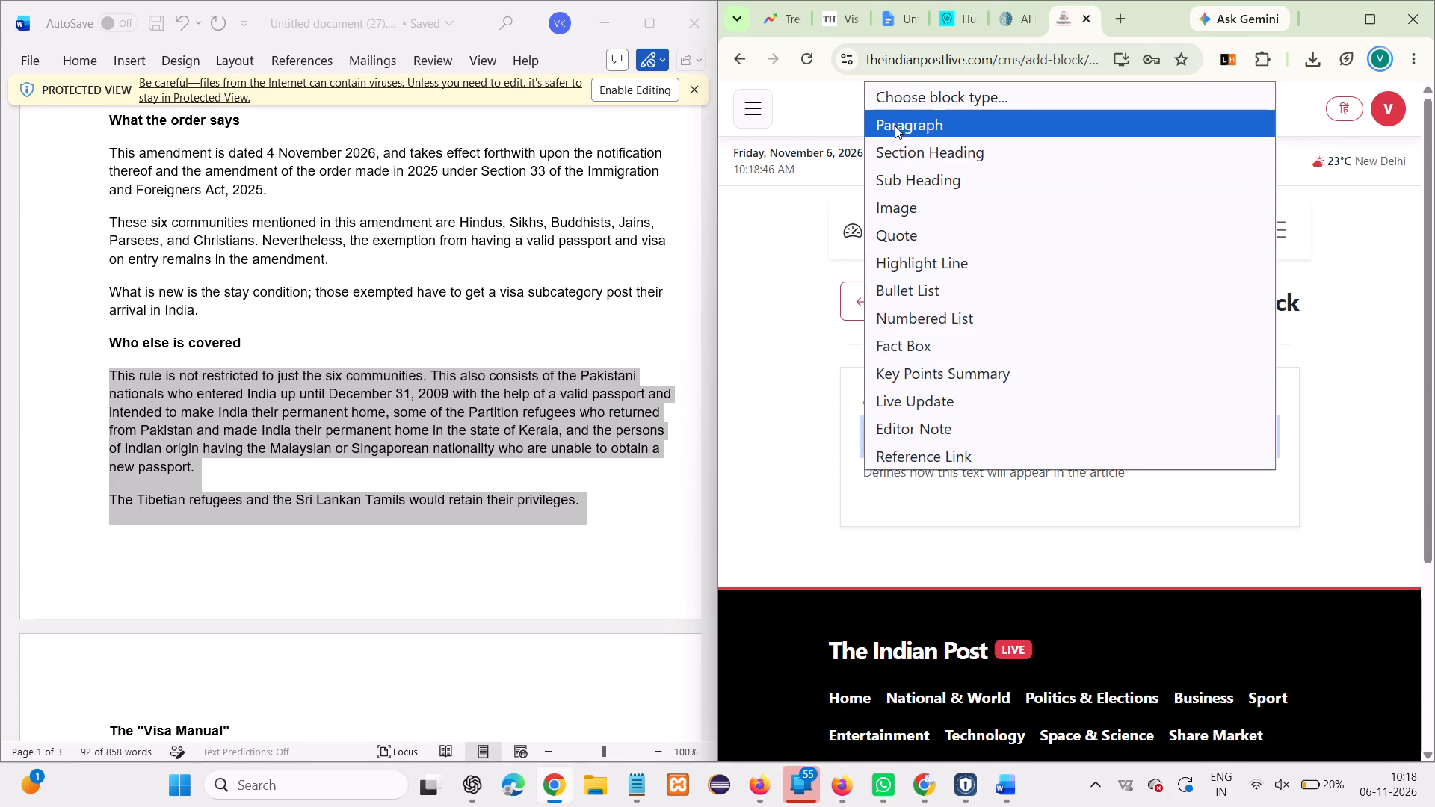
{"action": "left_click", "coordinate": [945, 578]}
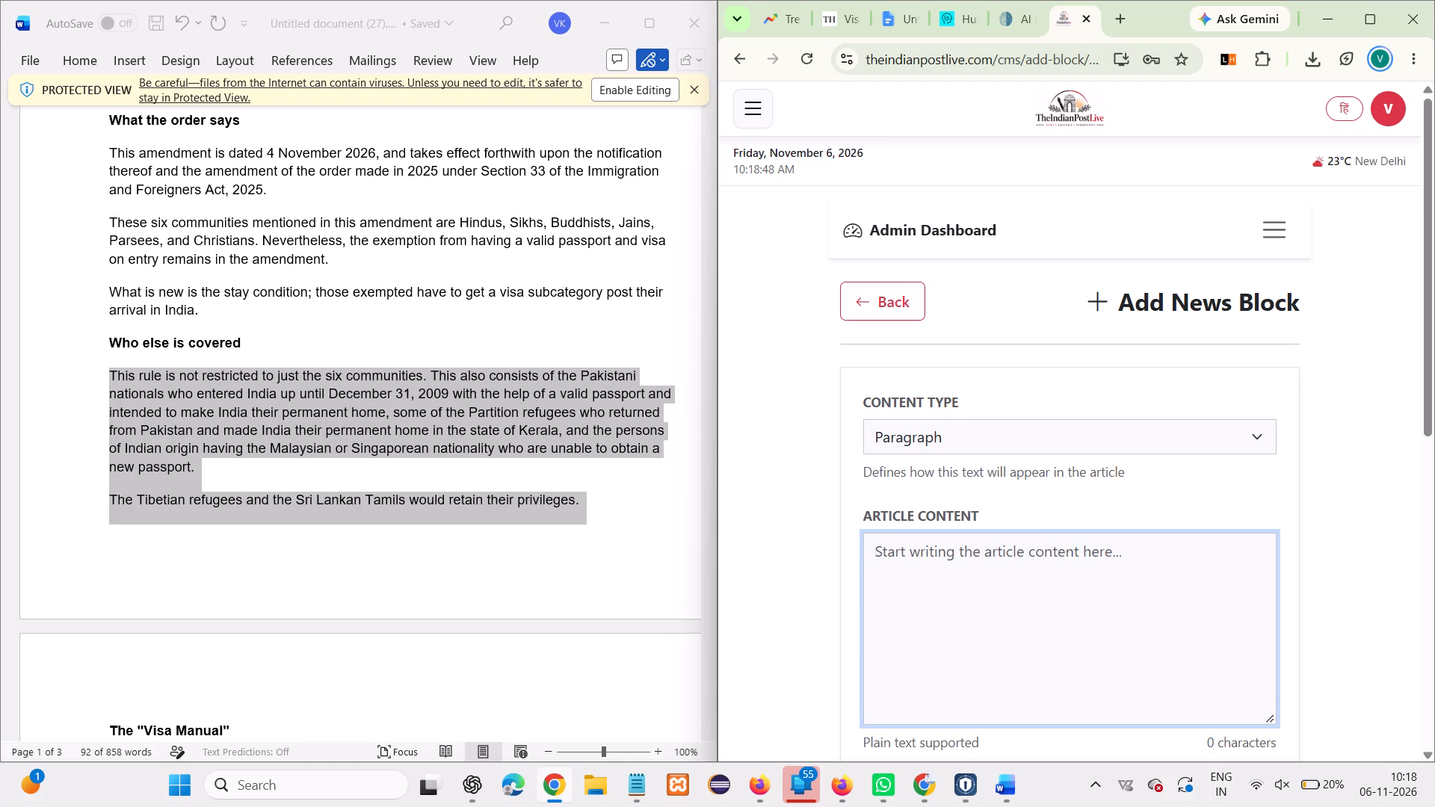
{"action": "key", "text": "ctrl+v"}
Separate the block's two paragraphs with a blank line and add the Paragraph block to the article.
{"action": "scroll", "coordinate": [945, 578], "scroll_direction": "down", "scroll_amount": 1}
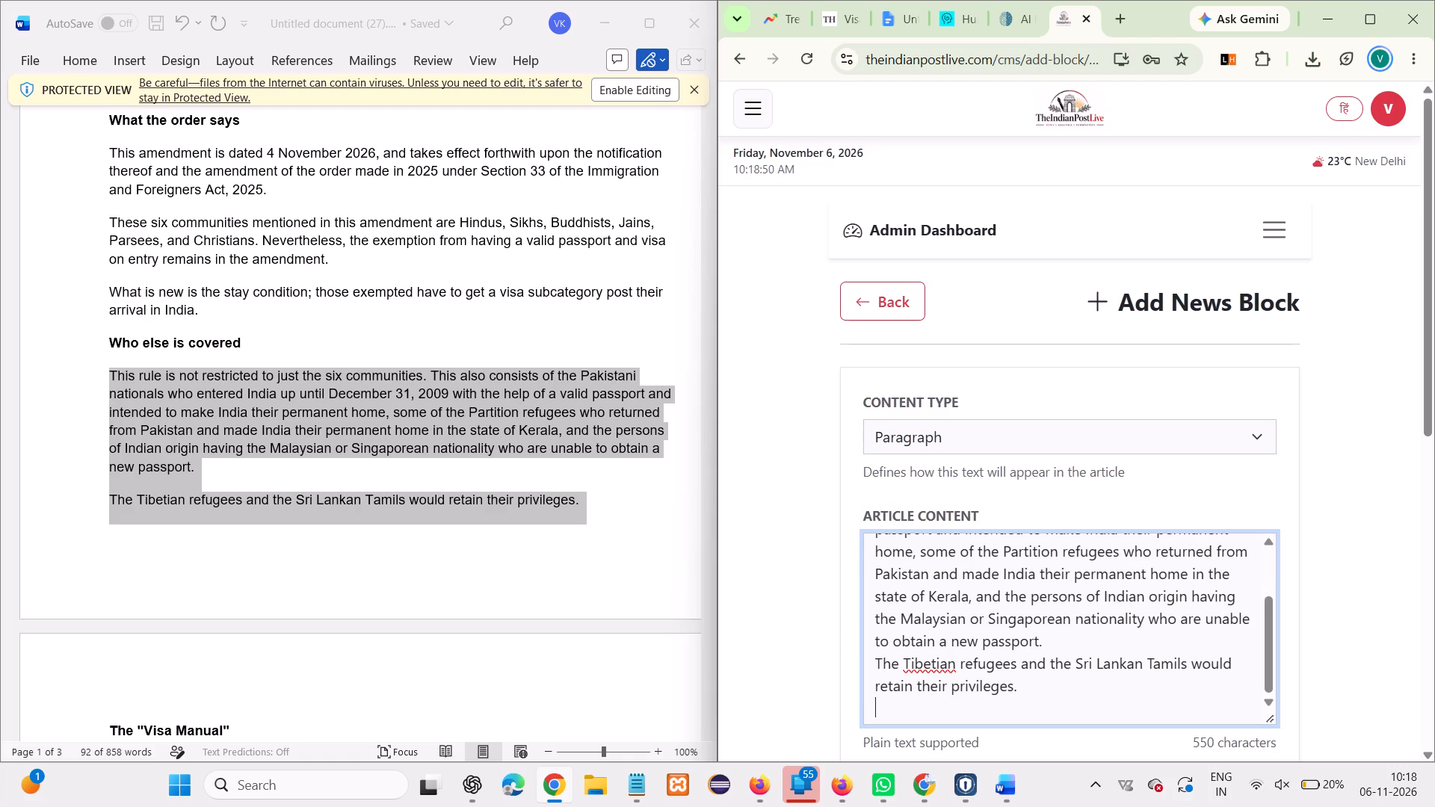
{"action": "left_click", "coordinate": [1044, 647]}
{"action": "key", "text": "Return"}
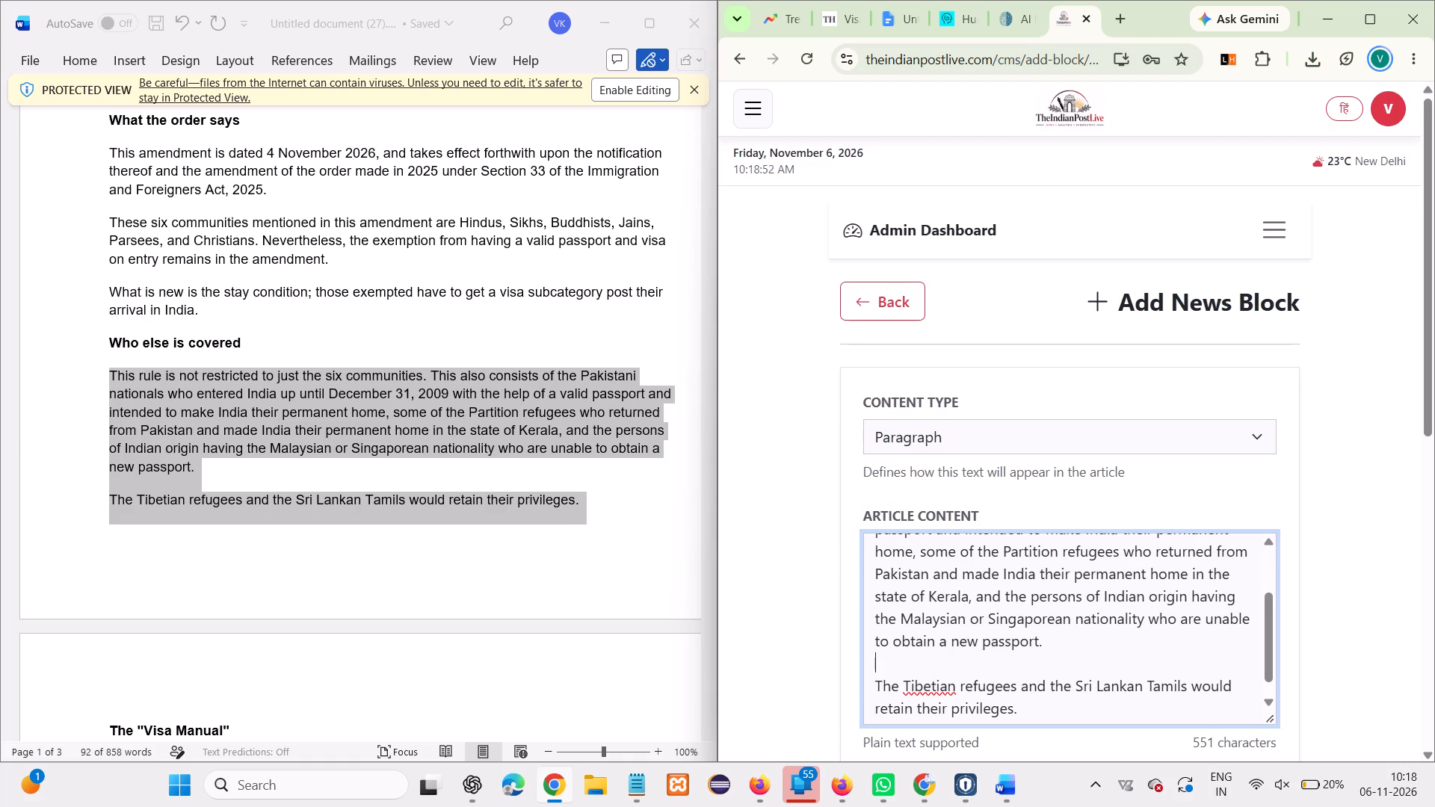
{"action": "left_click", "coordinate": [1234, 424]}
{"action": "scroll", "coordinate": [1234, 424], "scroll_direction": "down", "scroll_amount": 1}
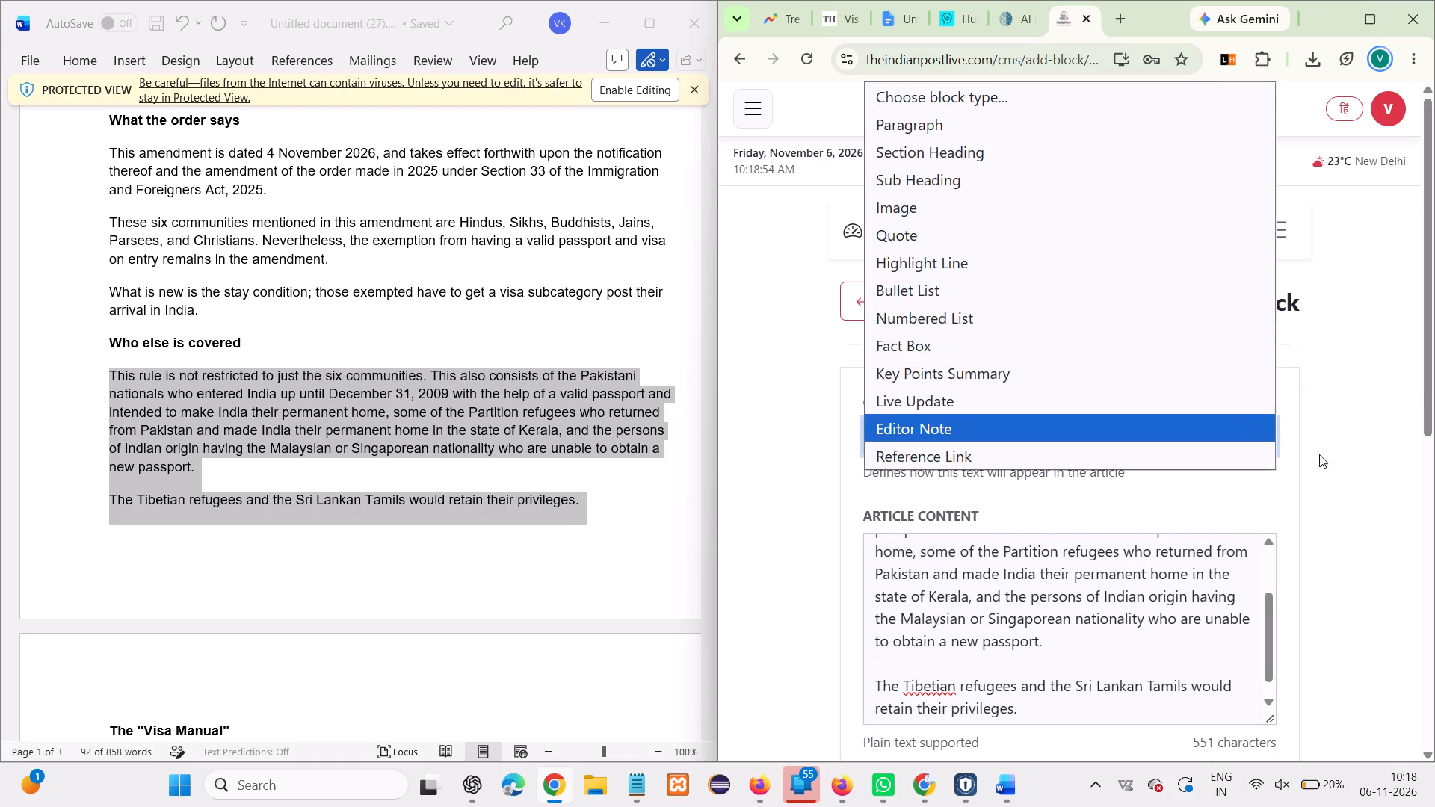
{"action": "left_click", "coordinate": [1434, 516]}
{"action": "scroll", "coordinate": [1127, 315], "scroll_direction": "up", "scroll_amount": 4}
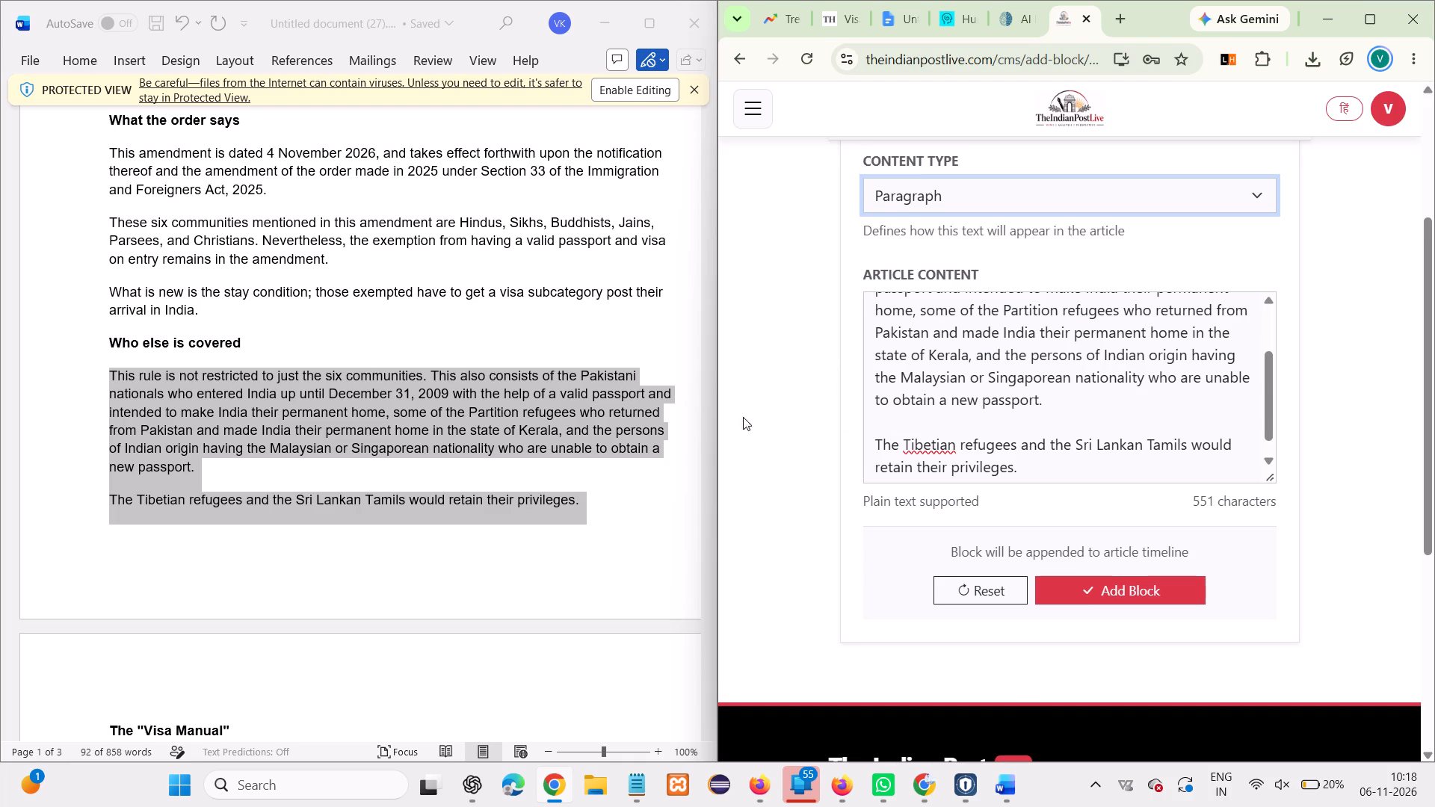
{"action": "scroll", "coordinate": [887, 362], "scroll_direction": "down", "scroll_amount": 1}
{"action": "left_click", "coordinate": [1137, 596]}
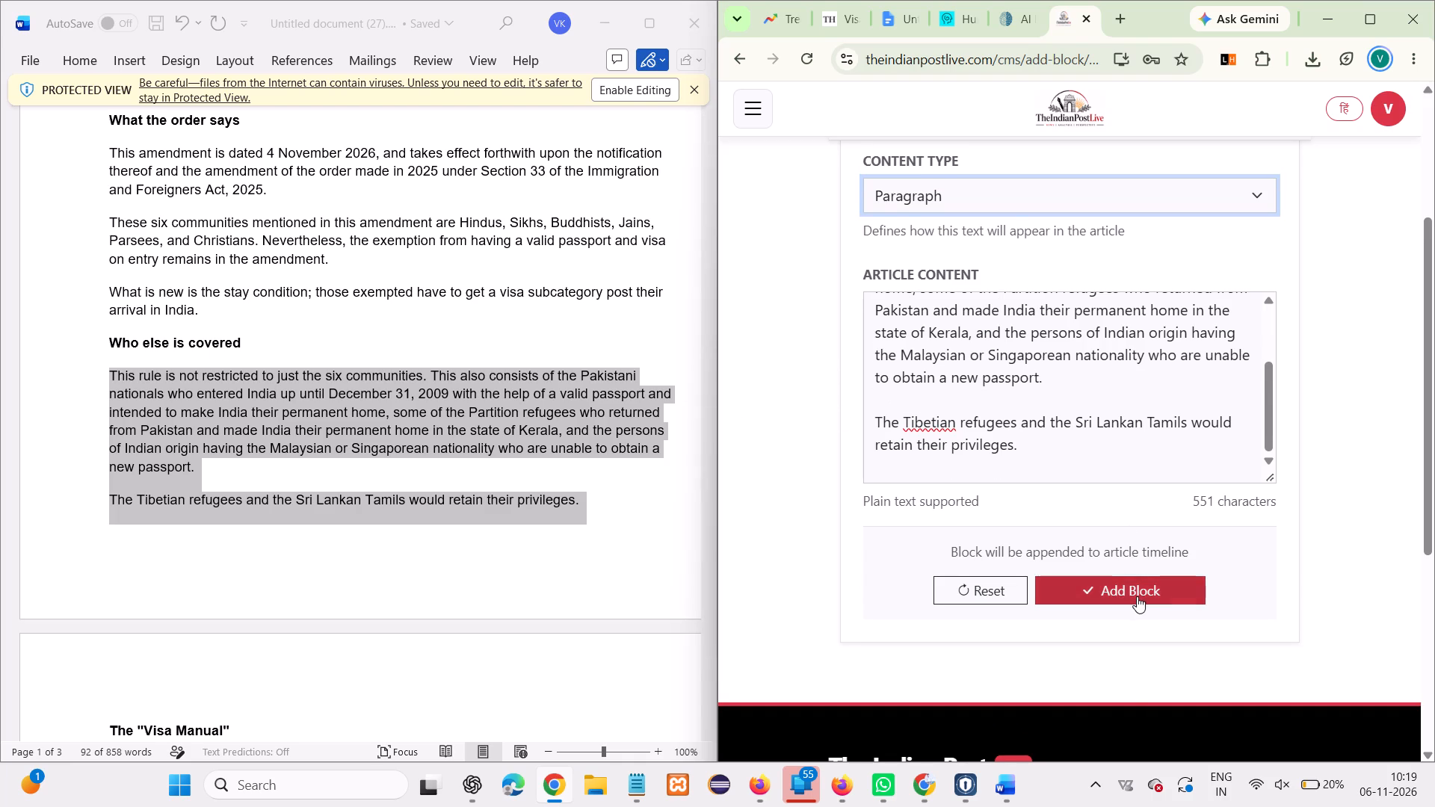
{"action": "left_click", "coordinate": [1034, 537]}
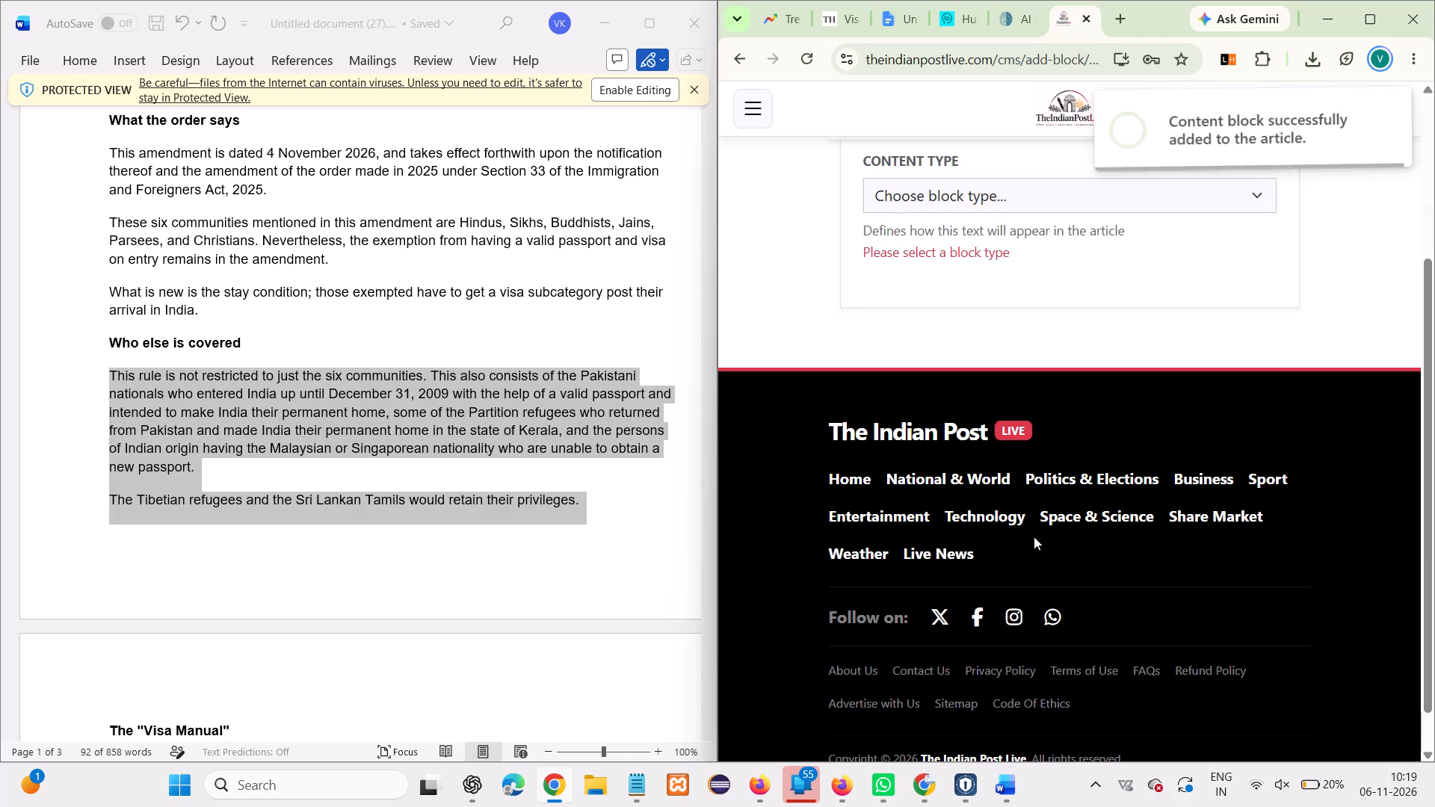
Add a Highlight Line block with the heading The "Visa Manual" copied from the Word document.
{"action": "left_click", "coordinate": [922, 187]}
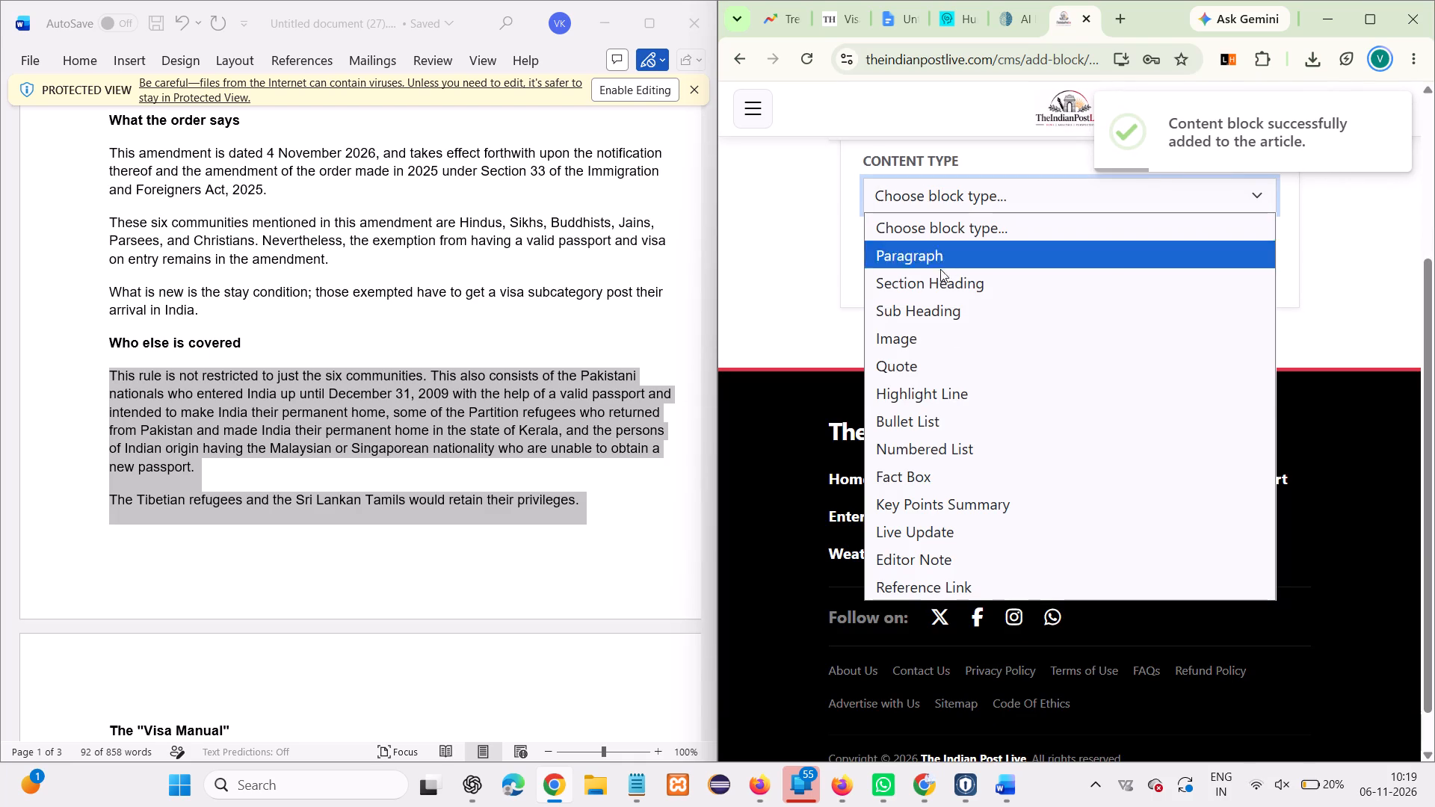
{"action": "left_click", "coordinate": [961, 395]}
{"action": "scroll", "coordinate": [460, 467], "scroll_direction": "down", "scroll_amount": 2}
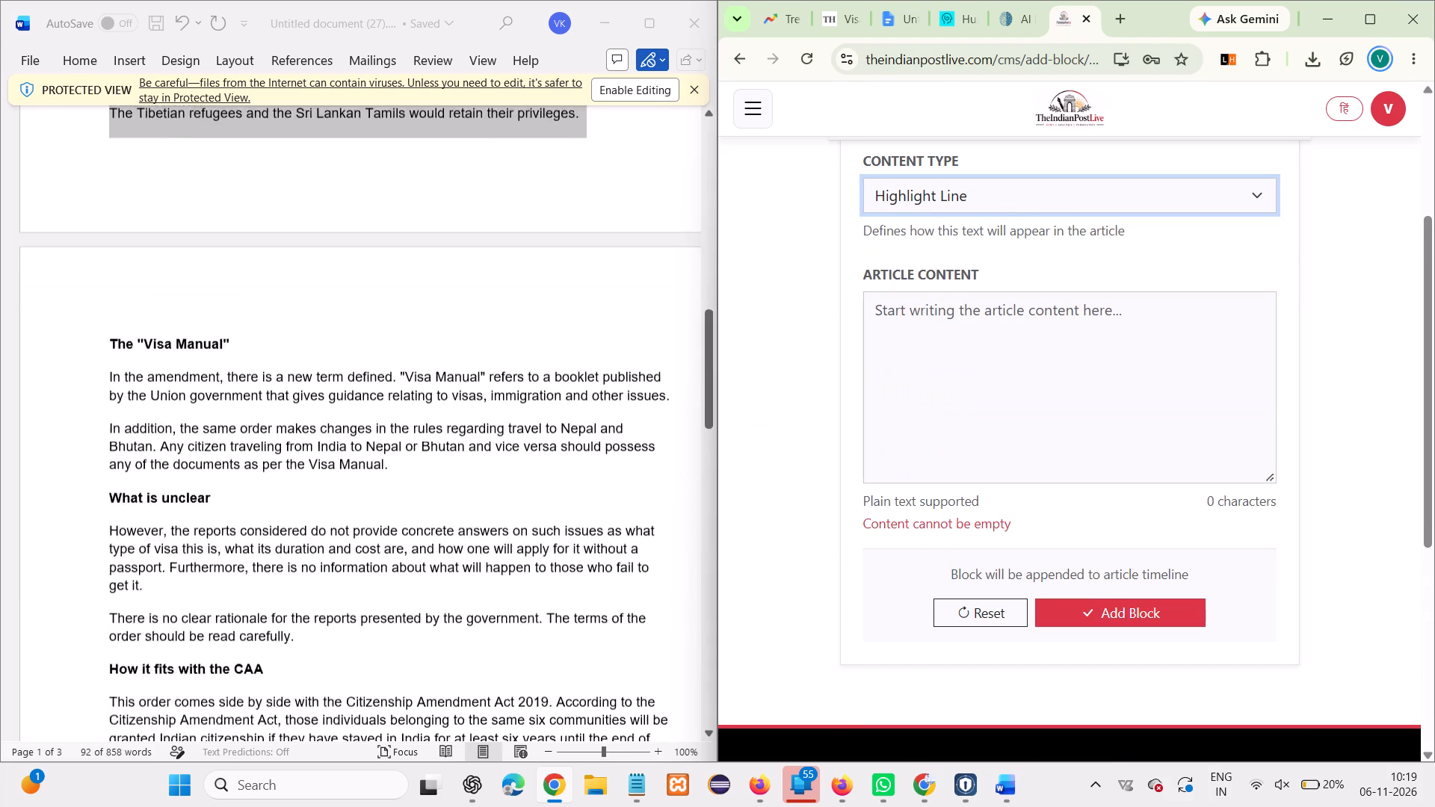
{"action": "scroll", "coordinate": [460, 467], "scroll_direction": "down", "scroll_amount": 2}
{"action": "triple_click", "coordinate": [165, 253]}
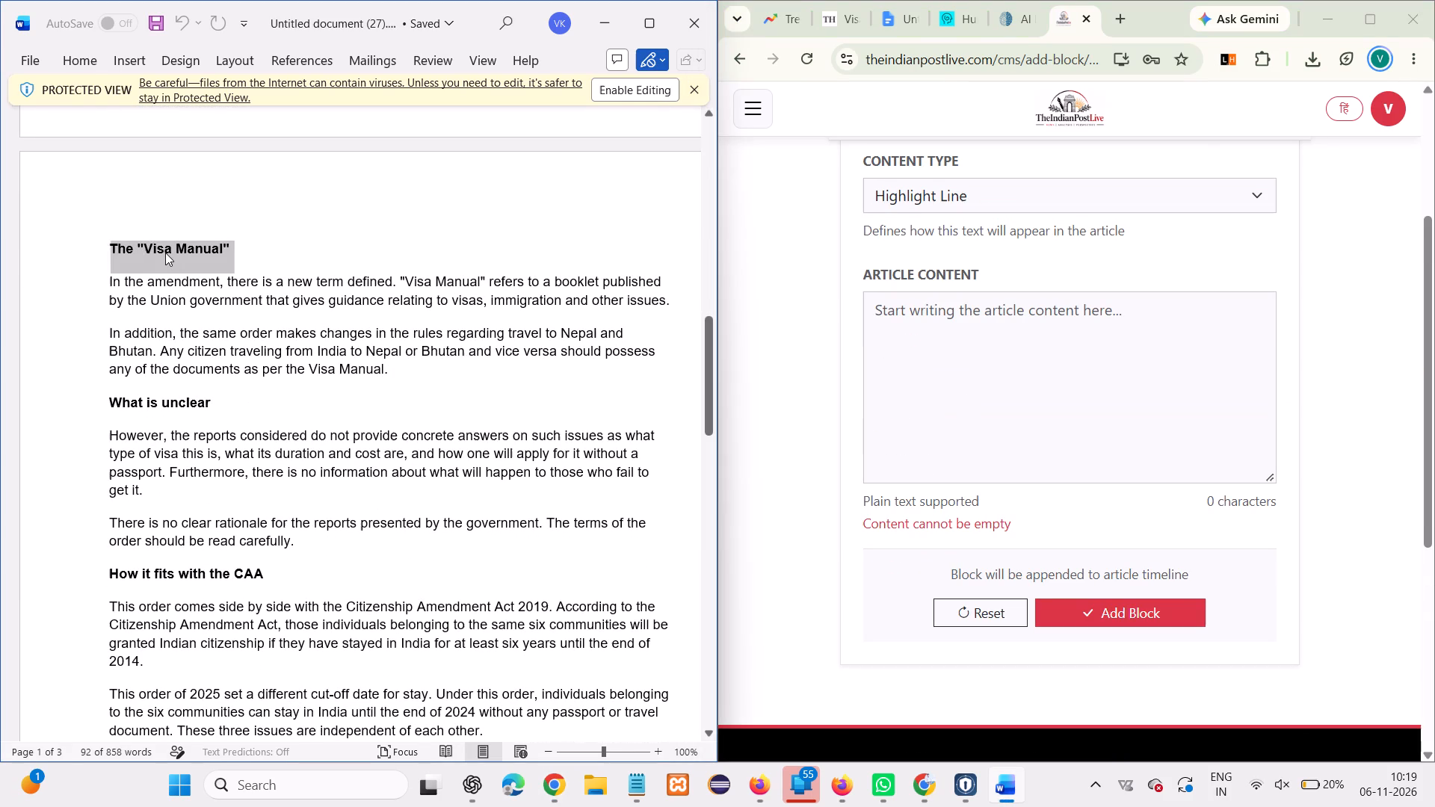
{"action": "key", "text": "ctrl+c"}
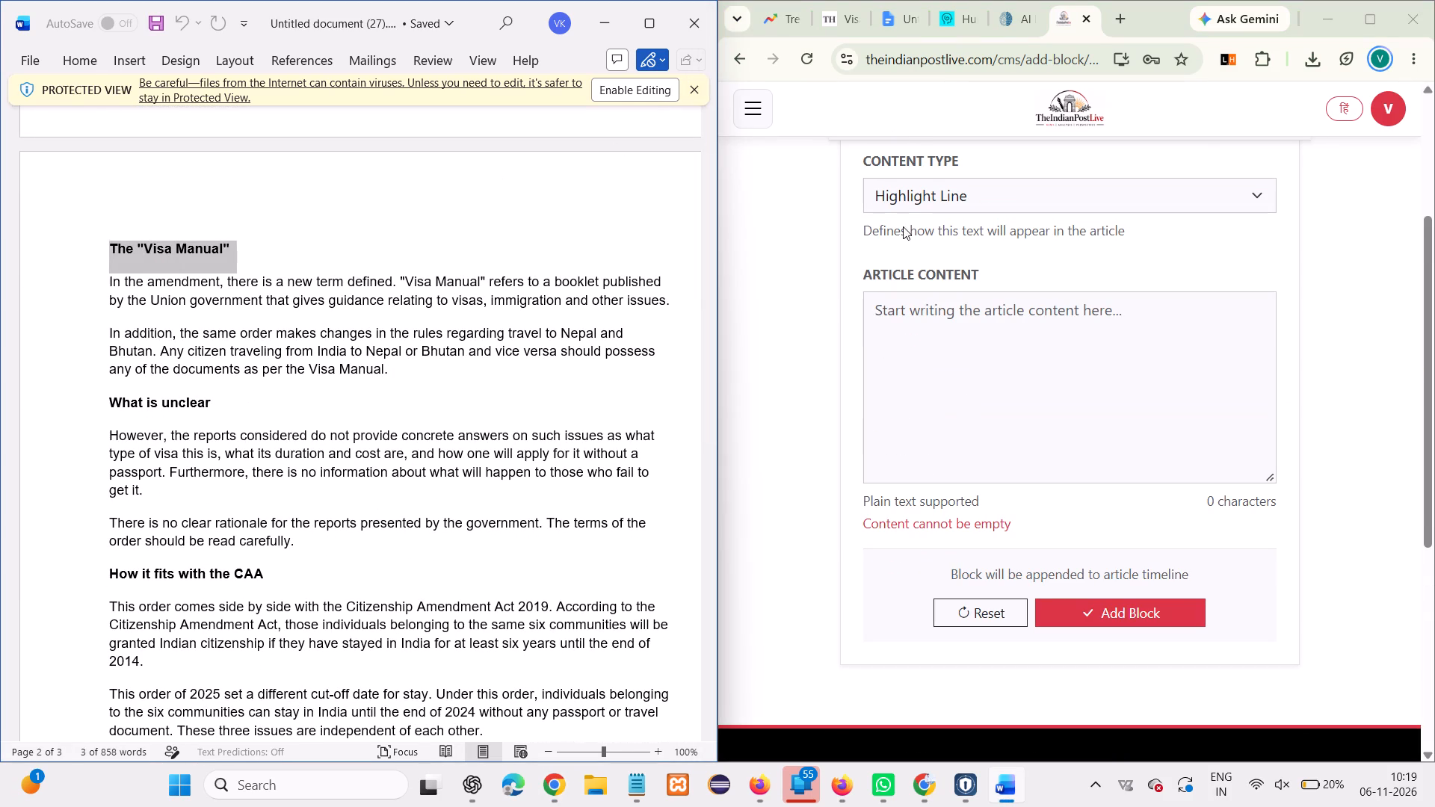
{"action": "left_click", "coordinate": [918, 317]}
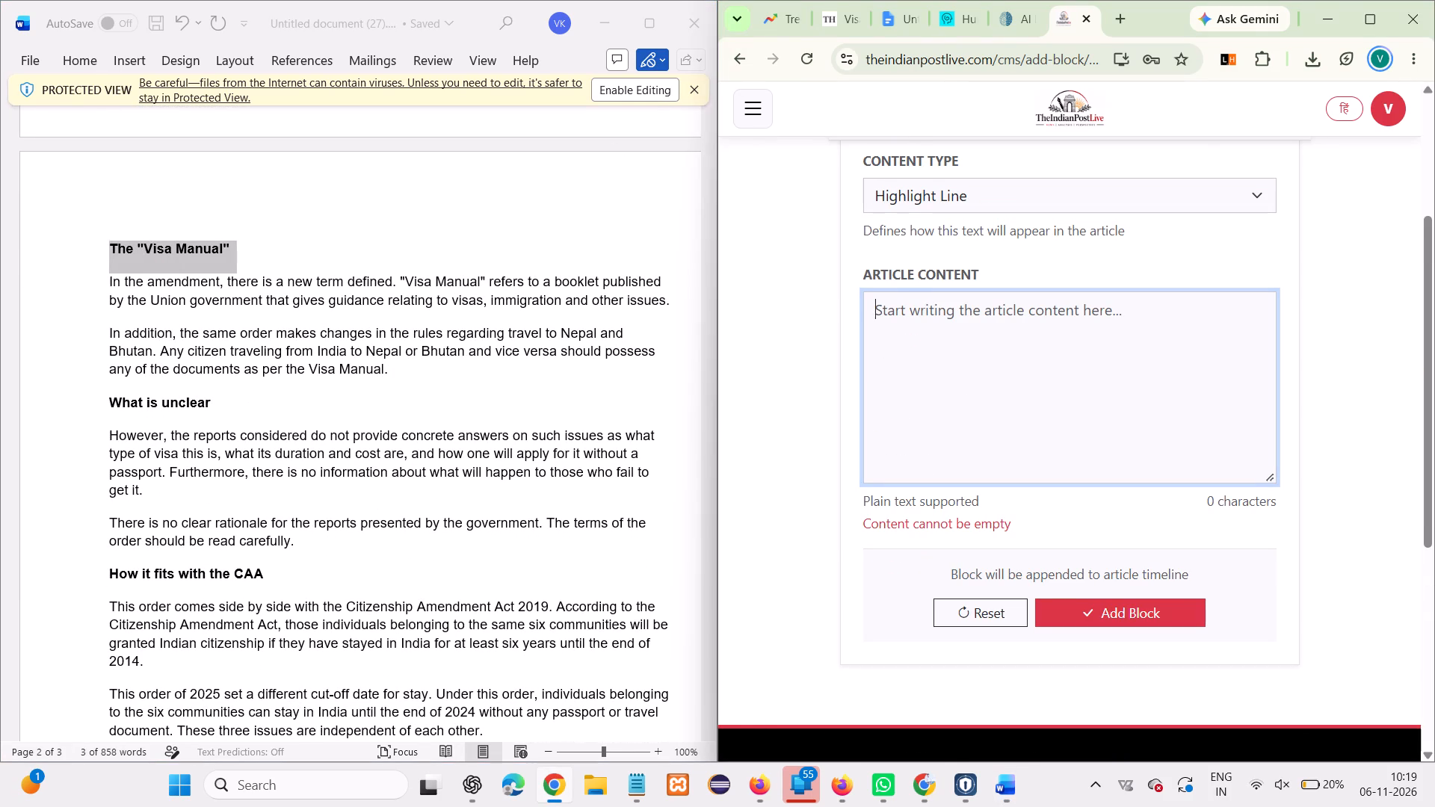
{"action": "key", "text": "ctrl+v"}
{"action": "left_click", "coordinate": [1110, 592]}
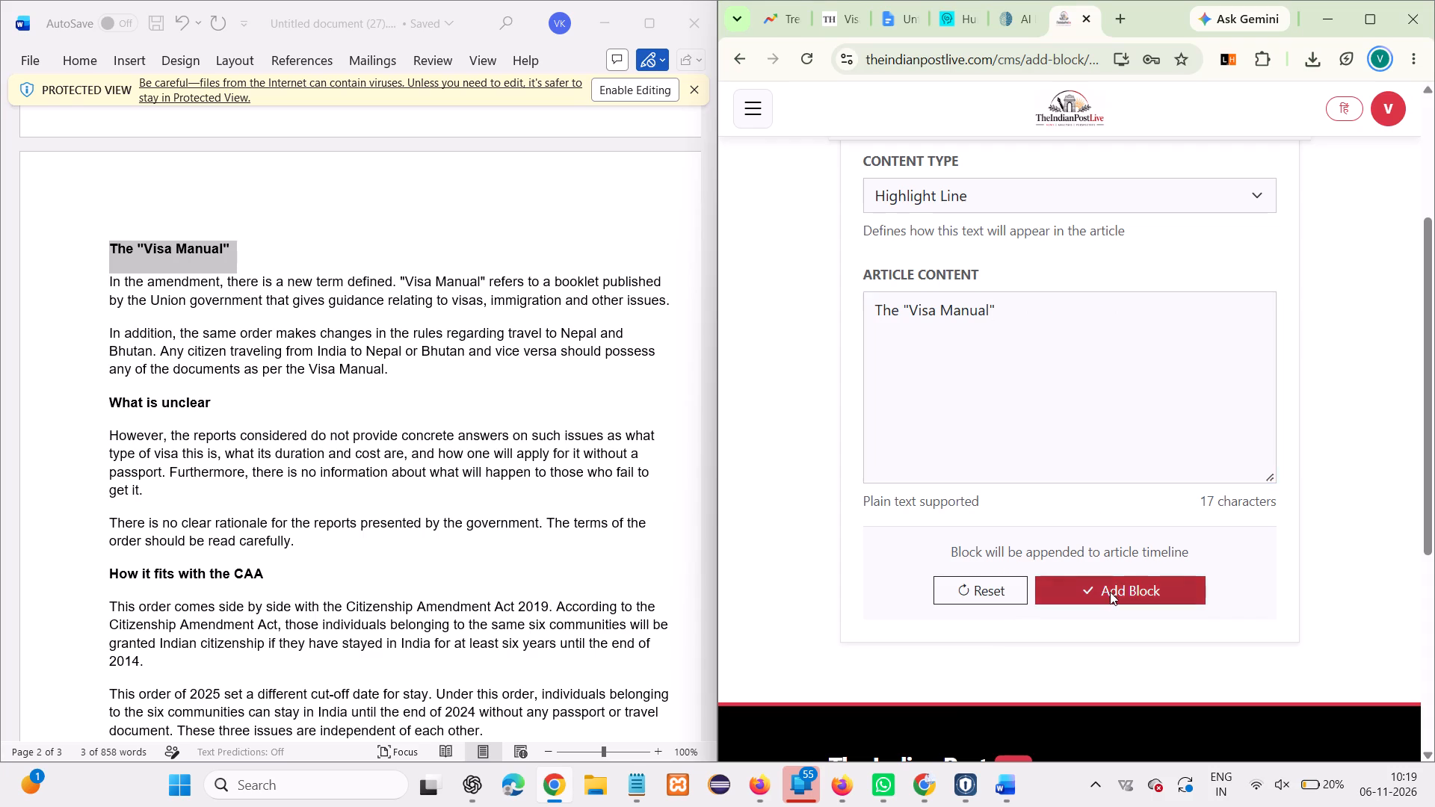
{"action": "left_click", "coordinate": [1041, 518]}
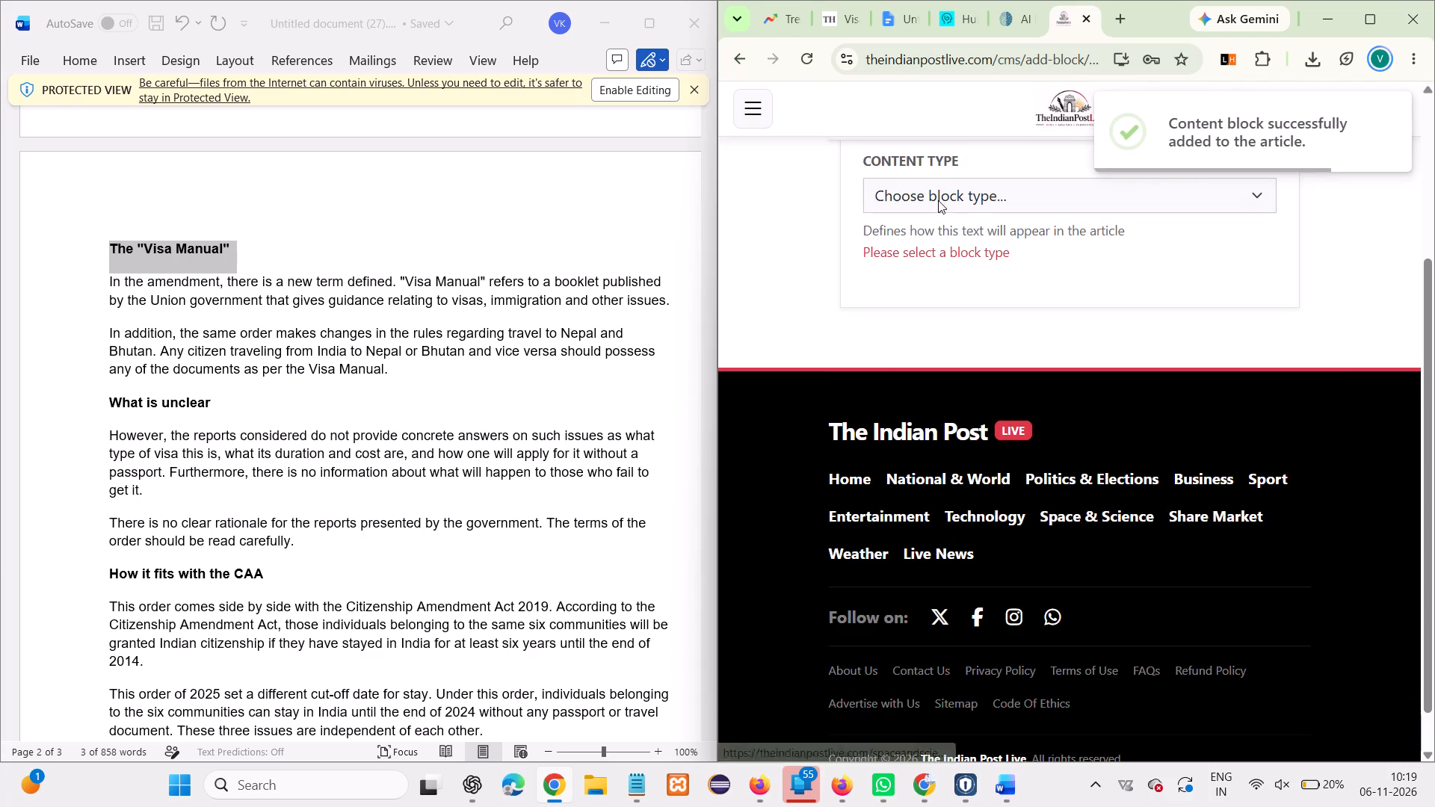
Start a new Paragraph block and fill it with the two Word paragraphs under the heading The "Visa Manual".
{"action": "left_click", "coordinate": [928, 194]}
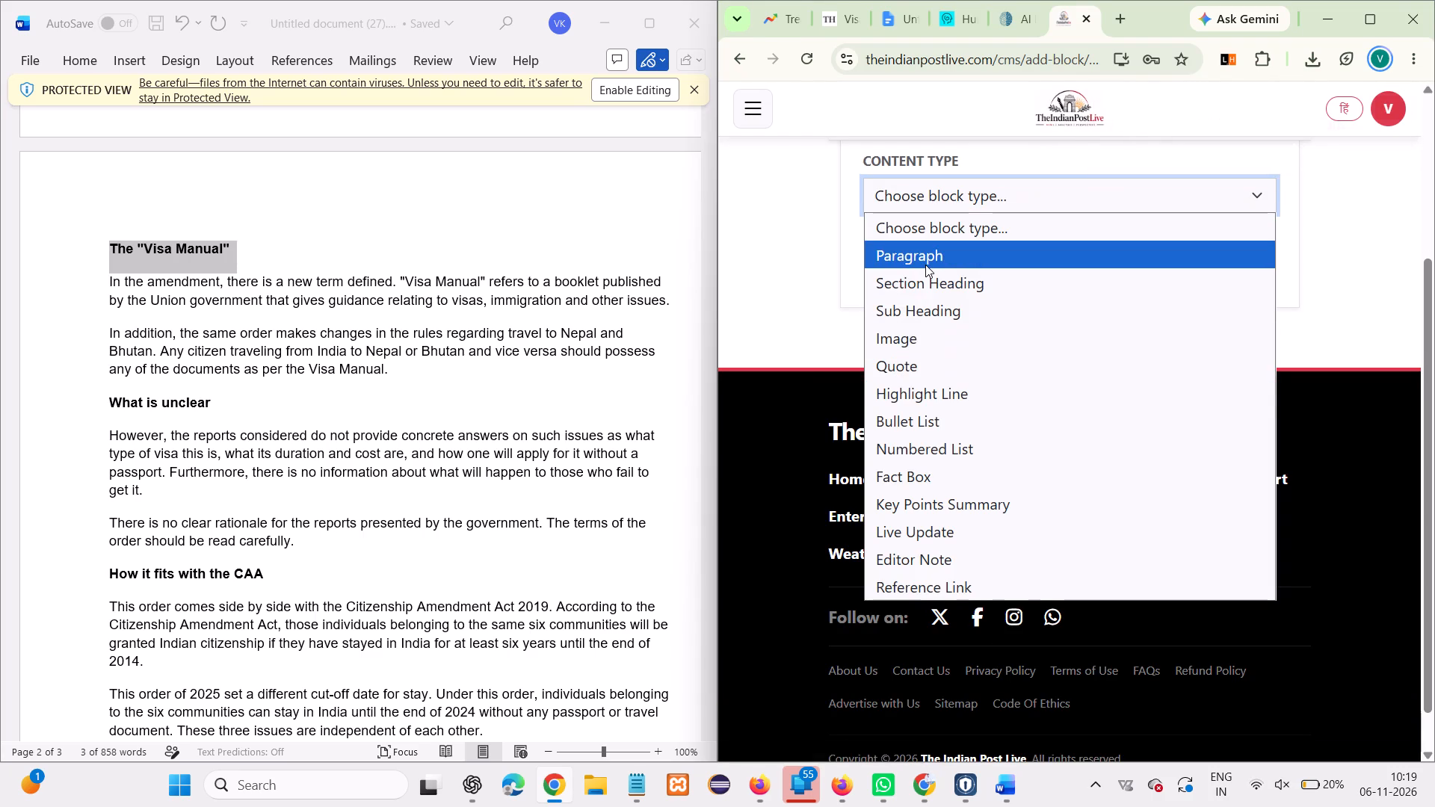
{"action": "left_click", "coordinate": [925, 265]}
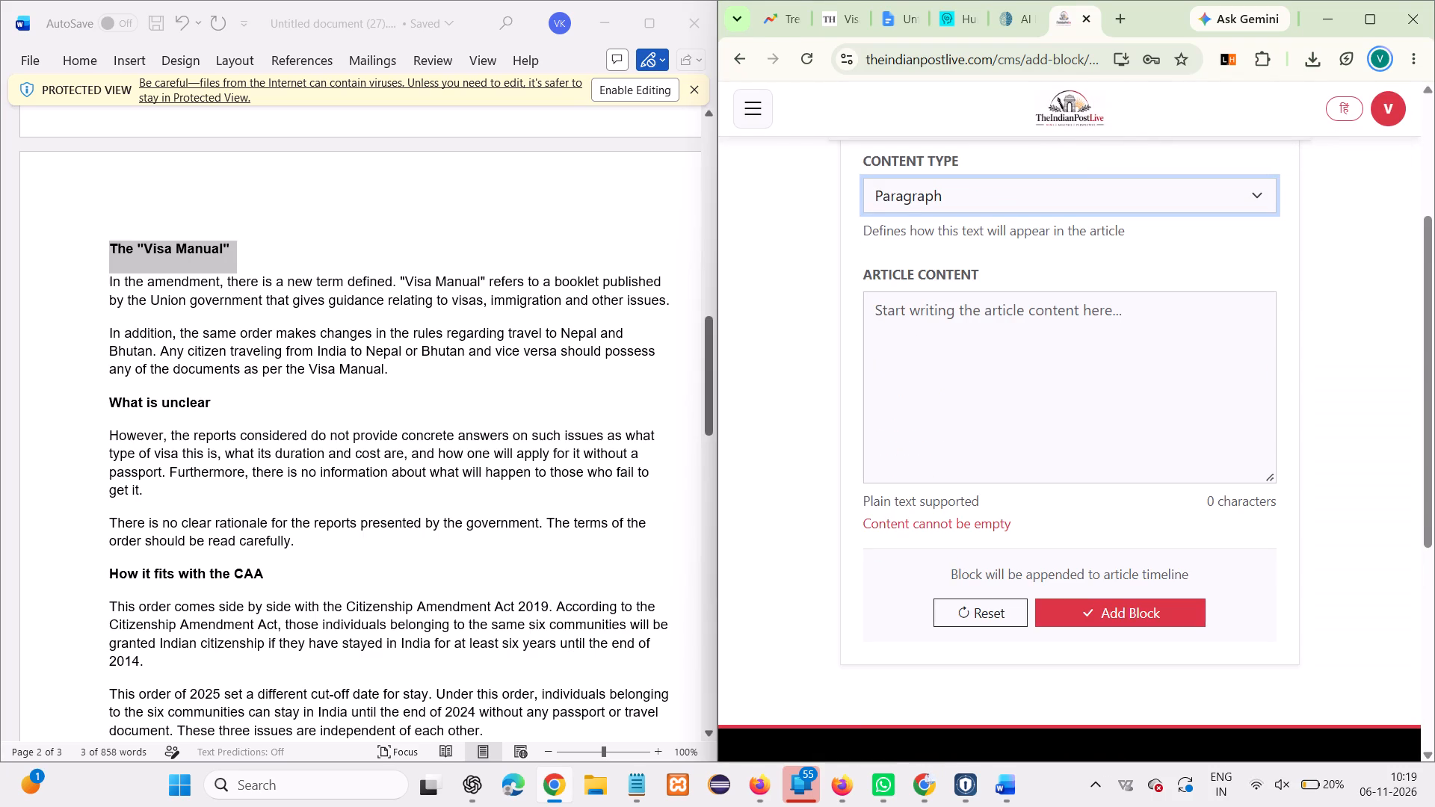
{"action": "left_click_drag", "start_coordinate": [106, 285], "coordinate": [396, 368]}
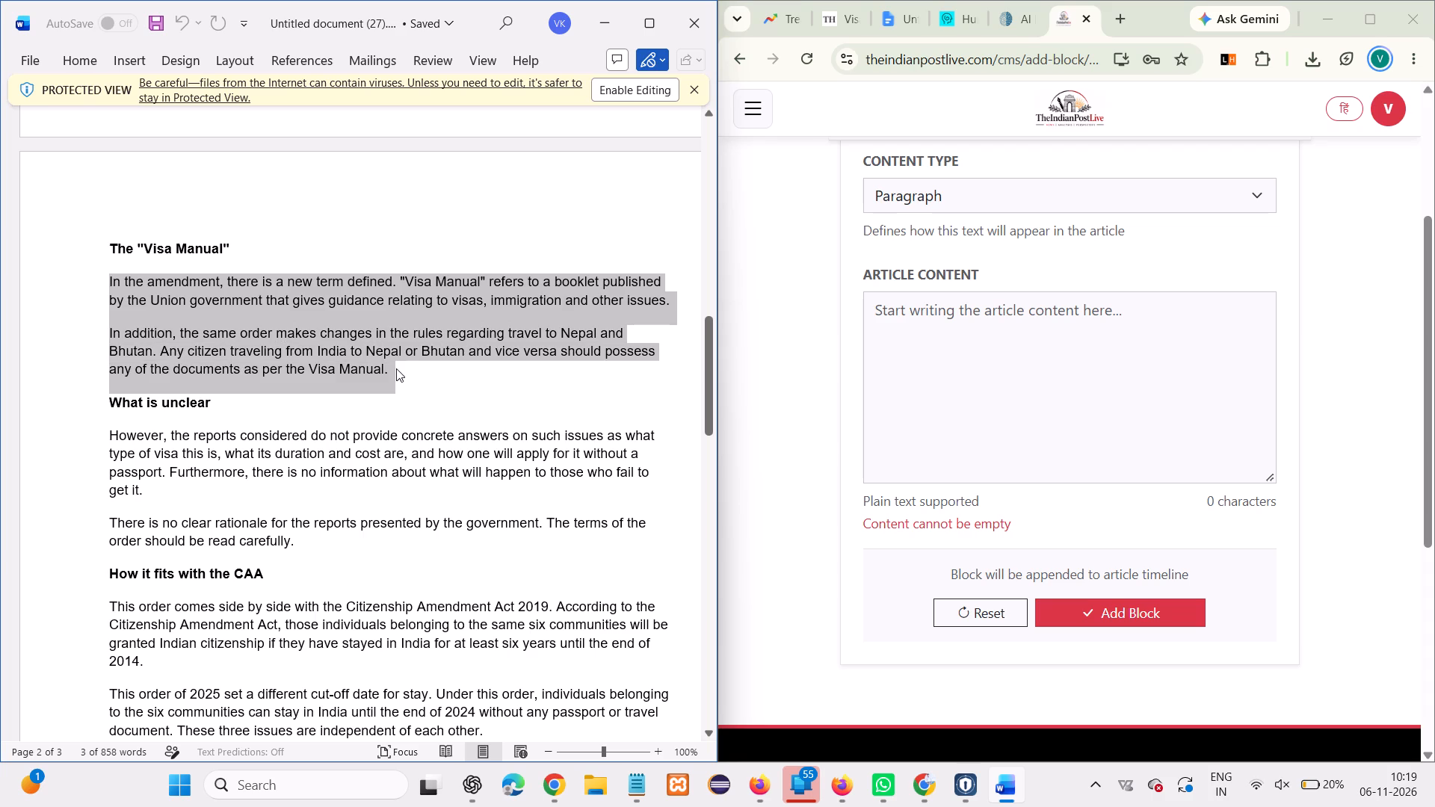
{"action": "key", "text": "ctrl+c"}
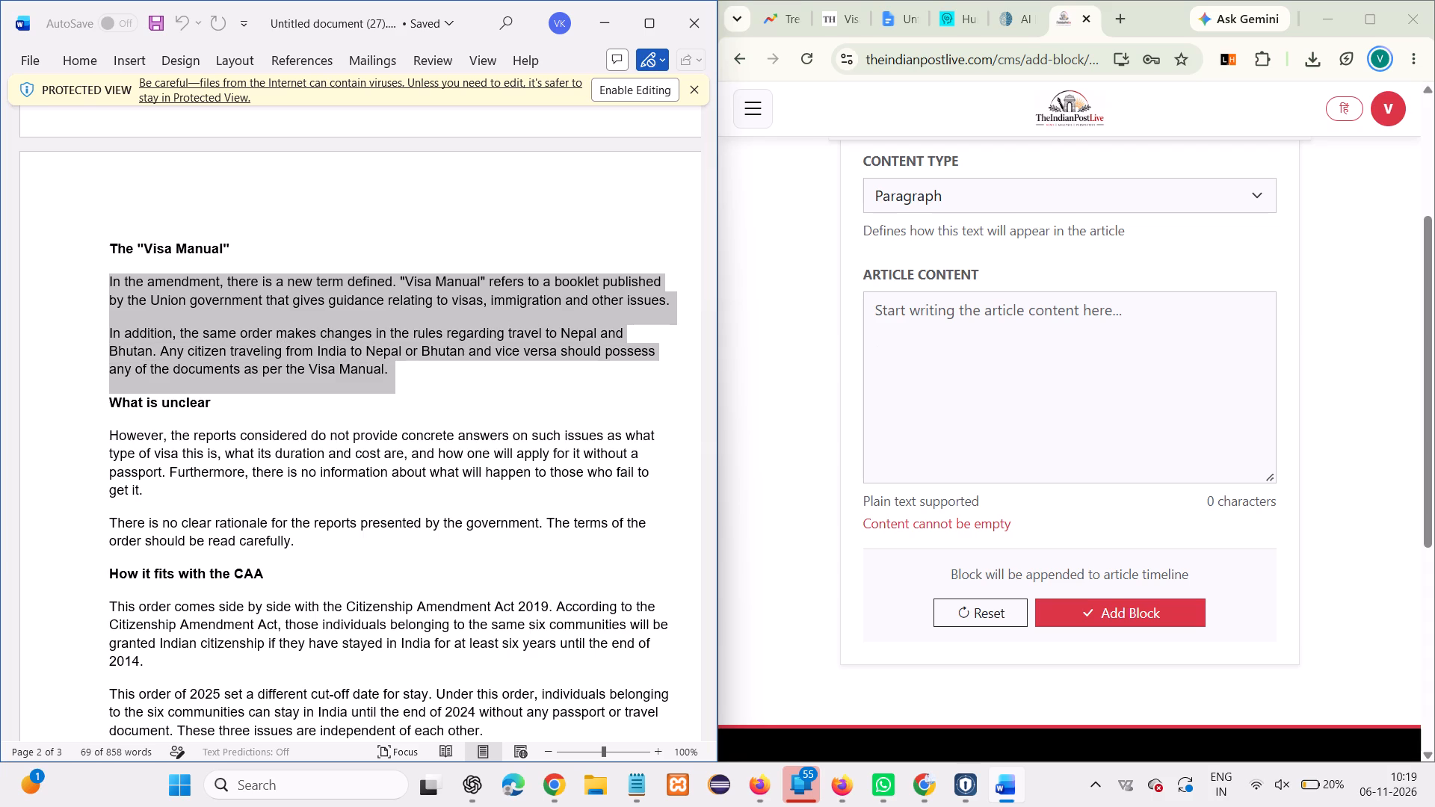
{"action": "left_click", "coordinate": [1007, 331]}
{"action": "key", "text": "ctrl+v"}
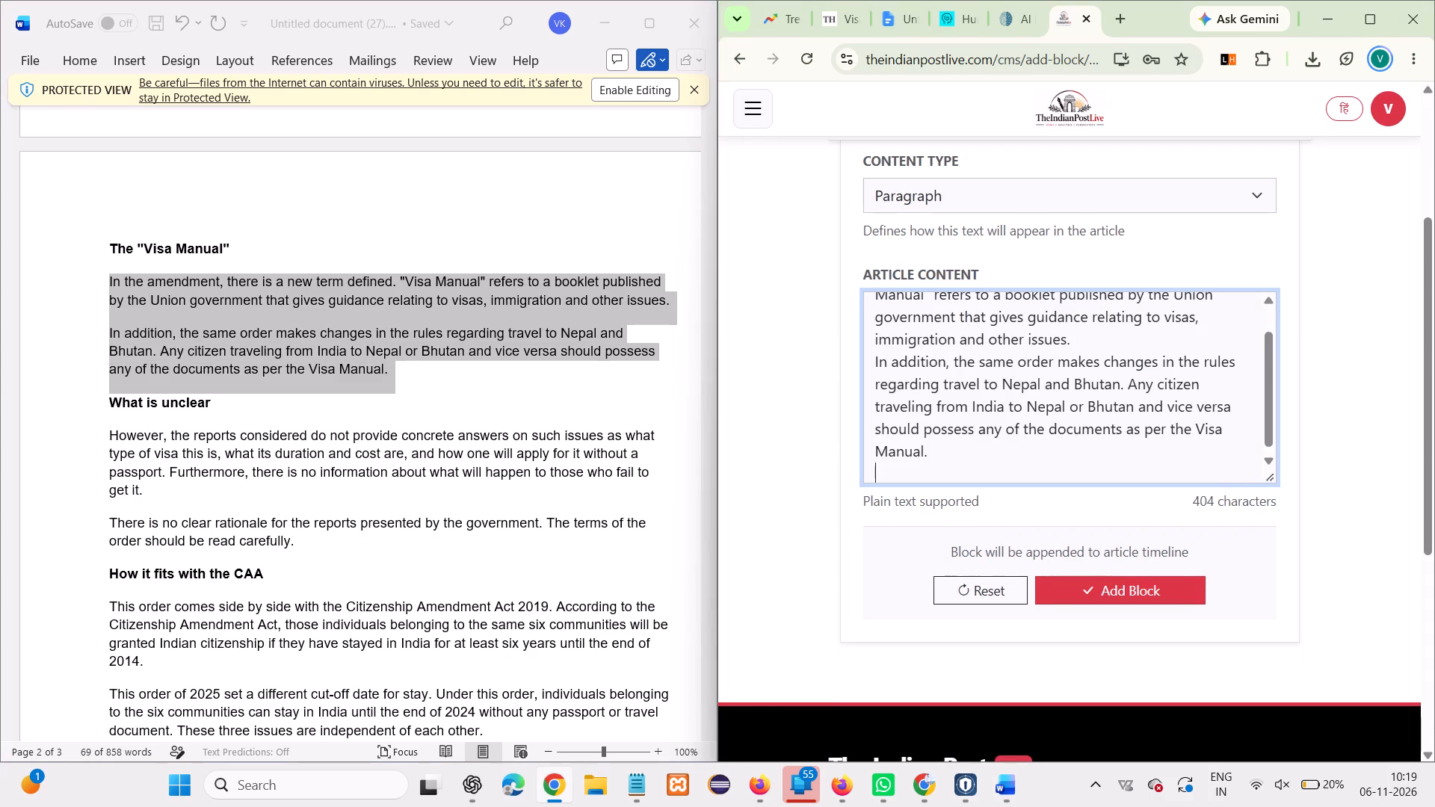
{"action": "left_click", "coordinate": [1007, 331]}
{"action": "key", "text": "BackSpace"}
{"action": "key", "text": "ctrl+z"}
Remove the block's trailing empty line, separate its two paragraphs with a blank line, and add the Paragraph block to the article.
{"action": "left_click", "coordinate": [951, 456]}
{"action": "left_click", "coordinate": [889, 468]}
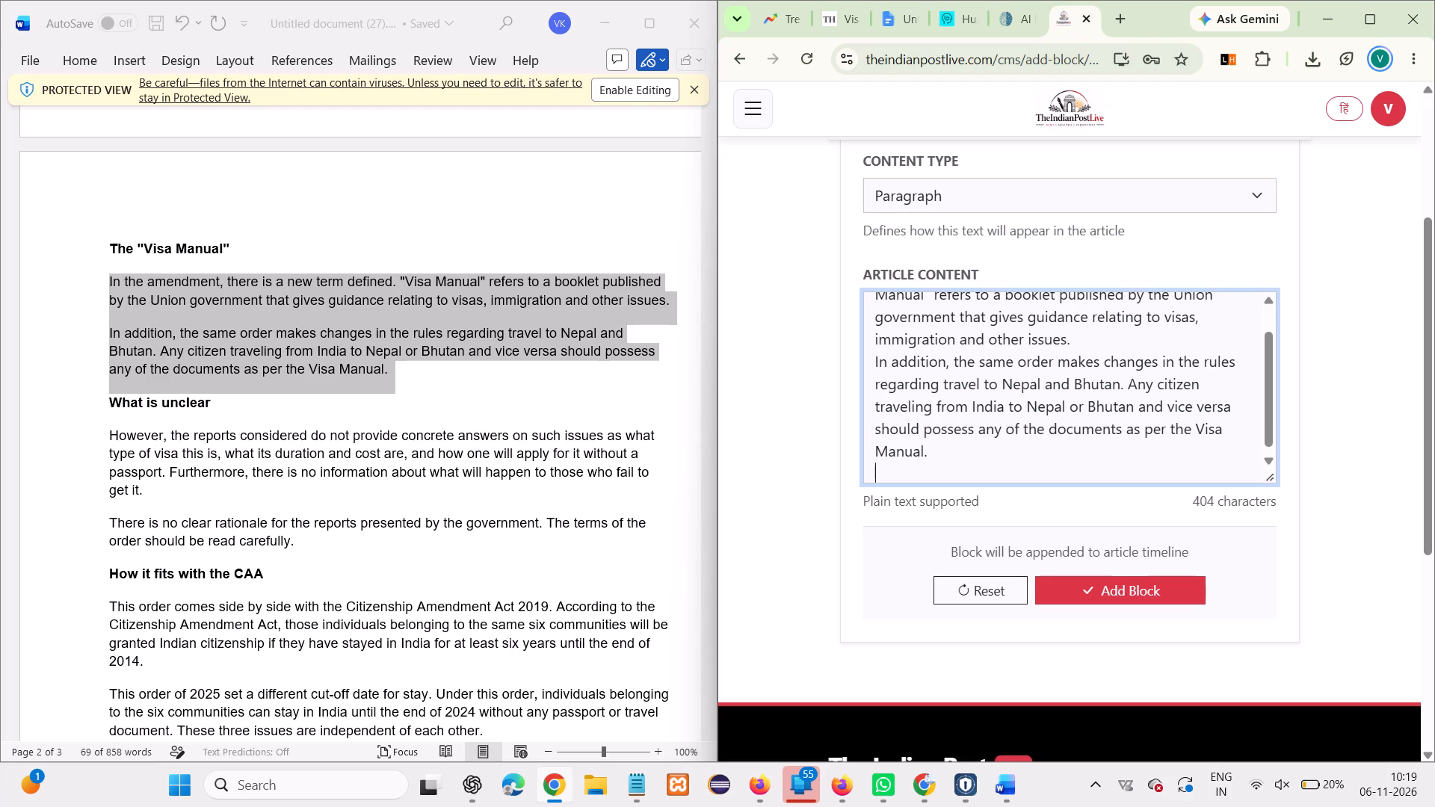
{"action": "key", "text": "BackSpace"}
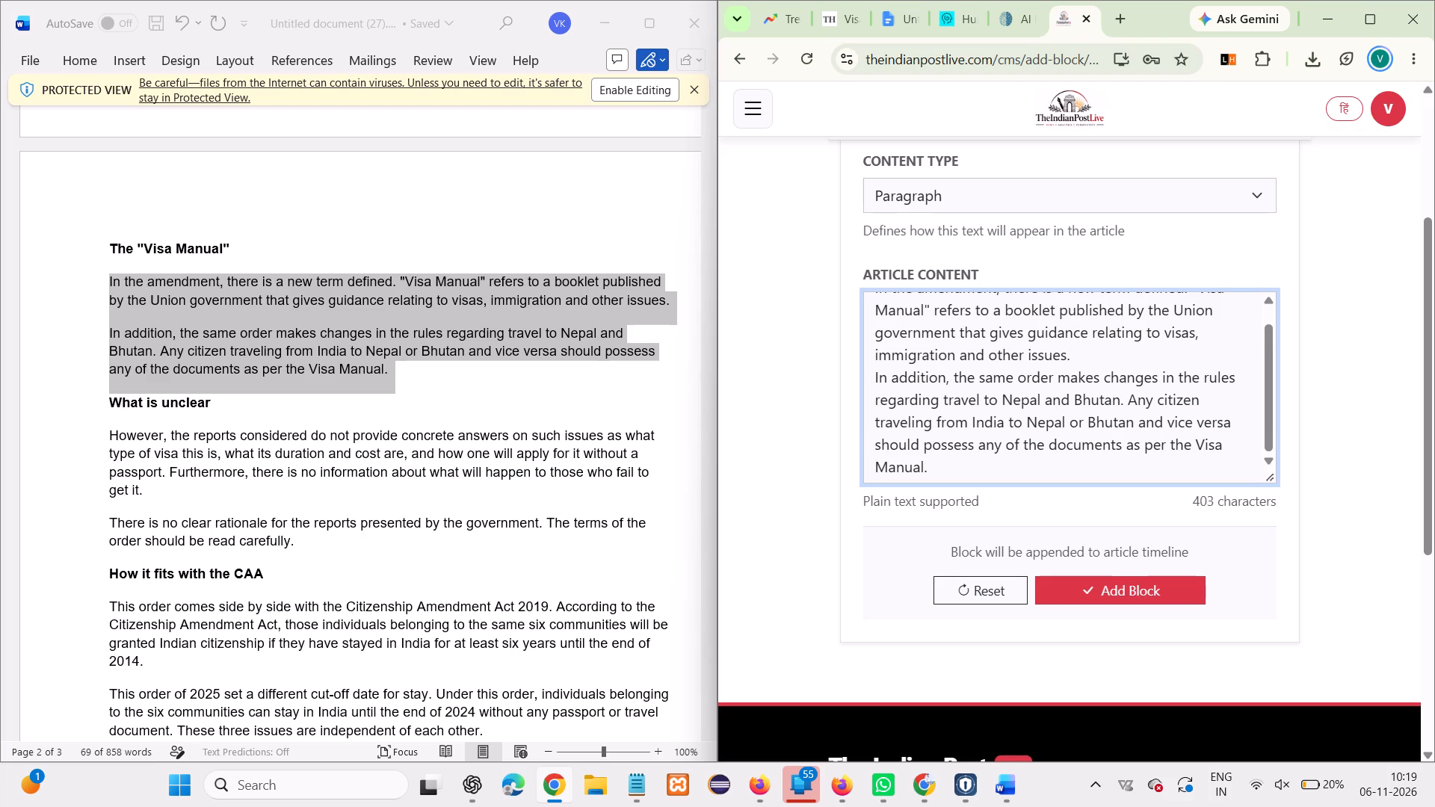
{"action": "left_click", "coordinate": [1075, 355]}
{"action": "key", "text": "Return"}
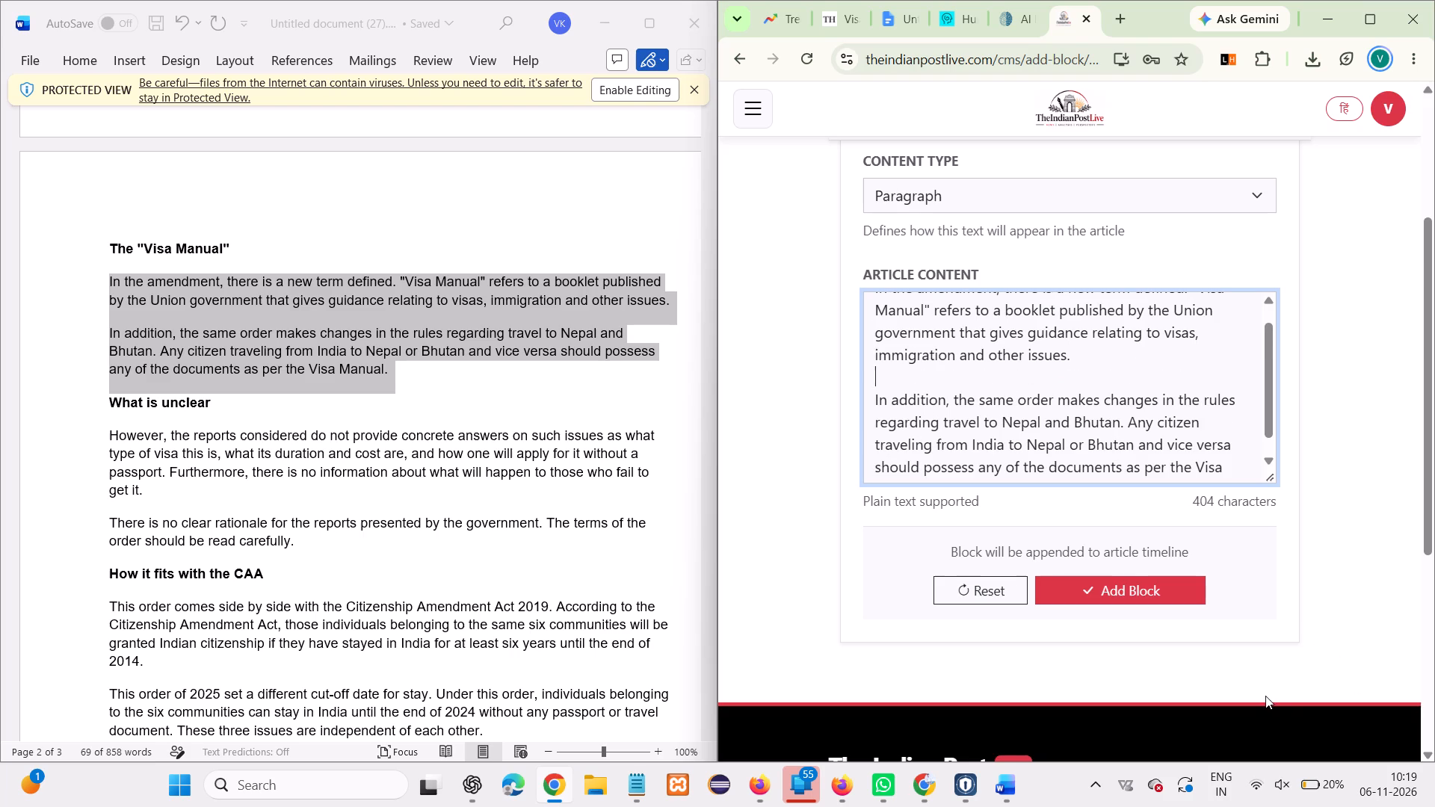
{"action": "left_click", "coordinate": [1129, 595]}
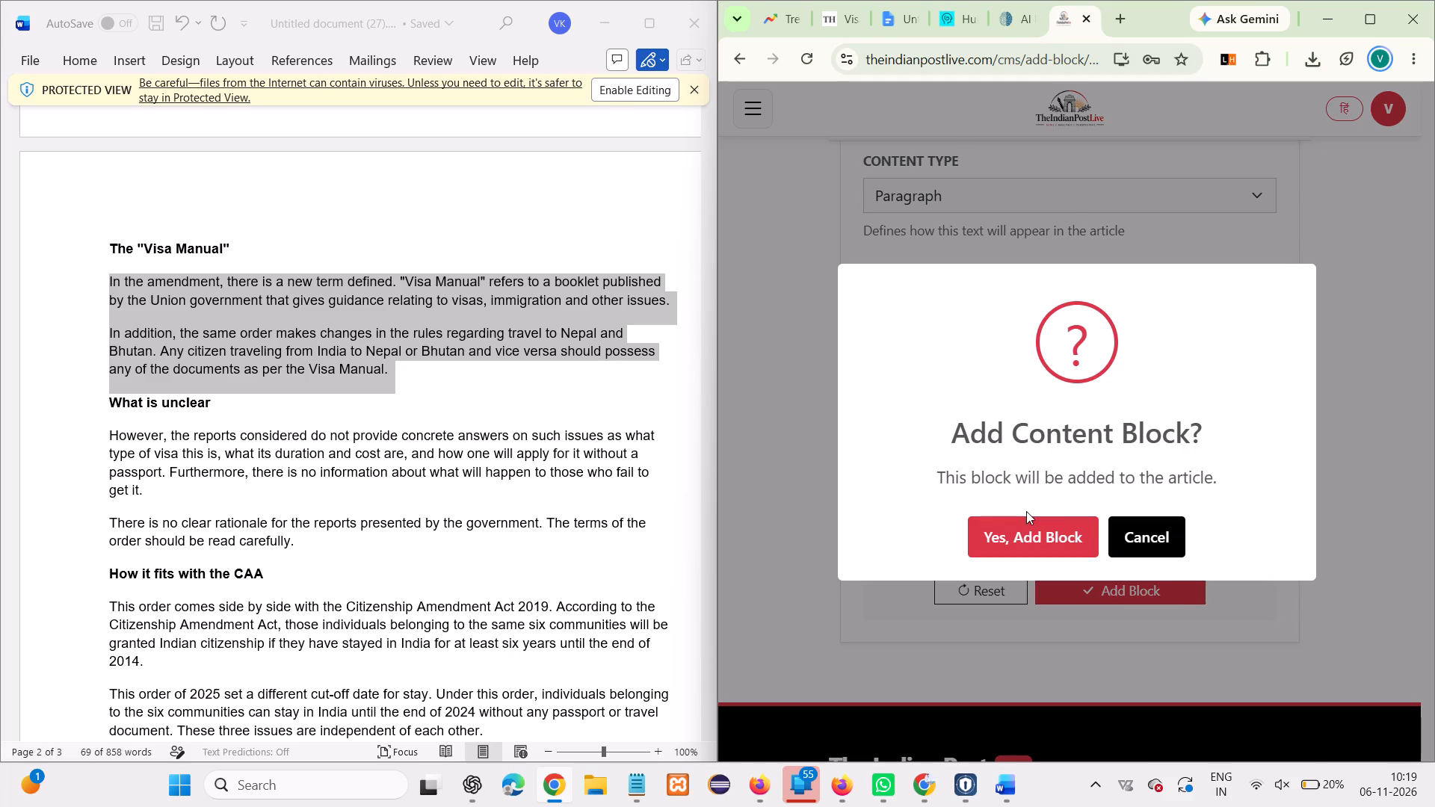
{"action": "left_click", "coordinate": [1026, 535]}
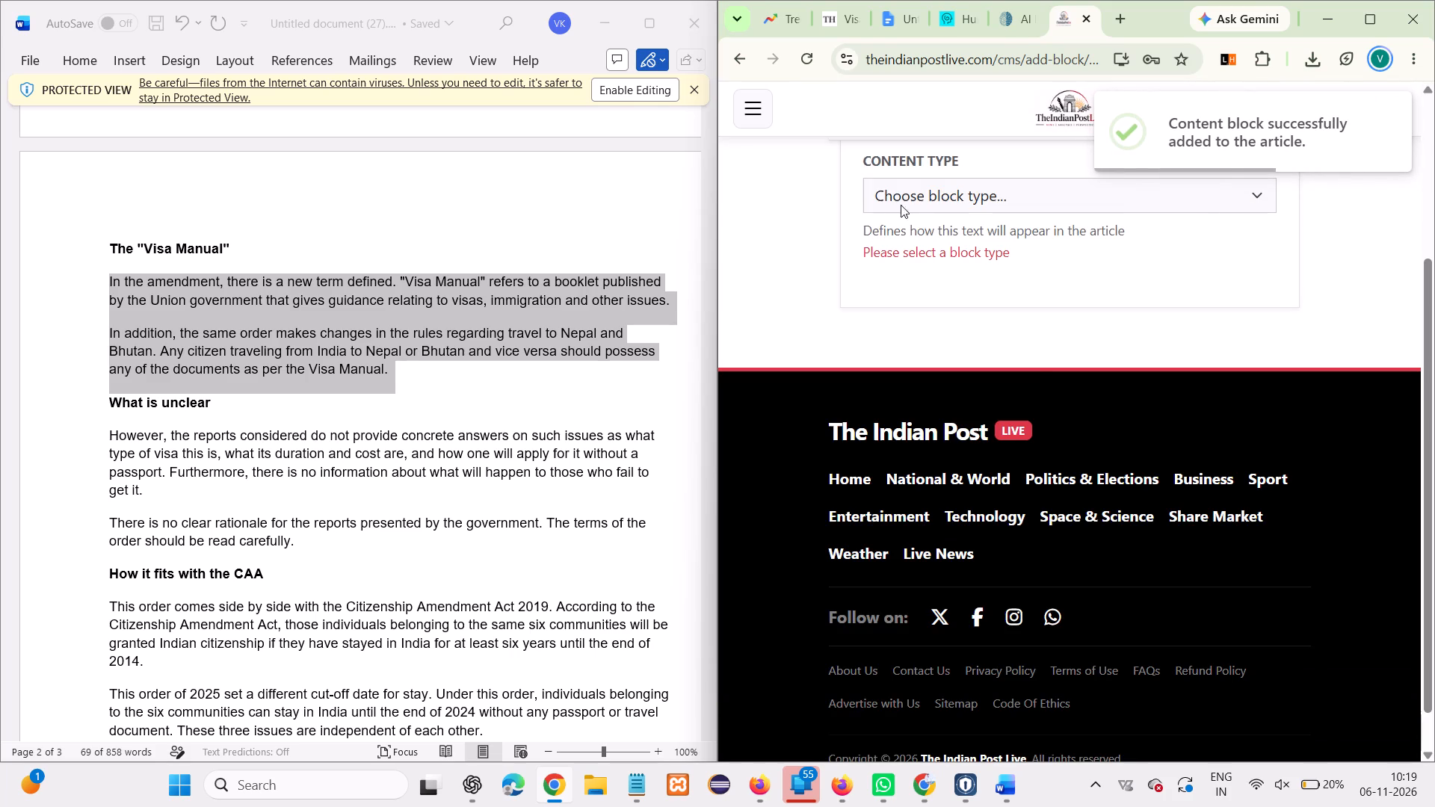
Add a Highlight Line block with the heading "What is unclear" copied from the Word document.
{"action": "left_click", "coordinate": [893, 202]}
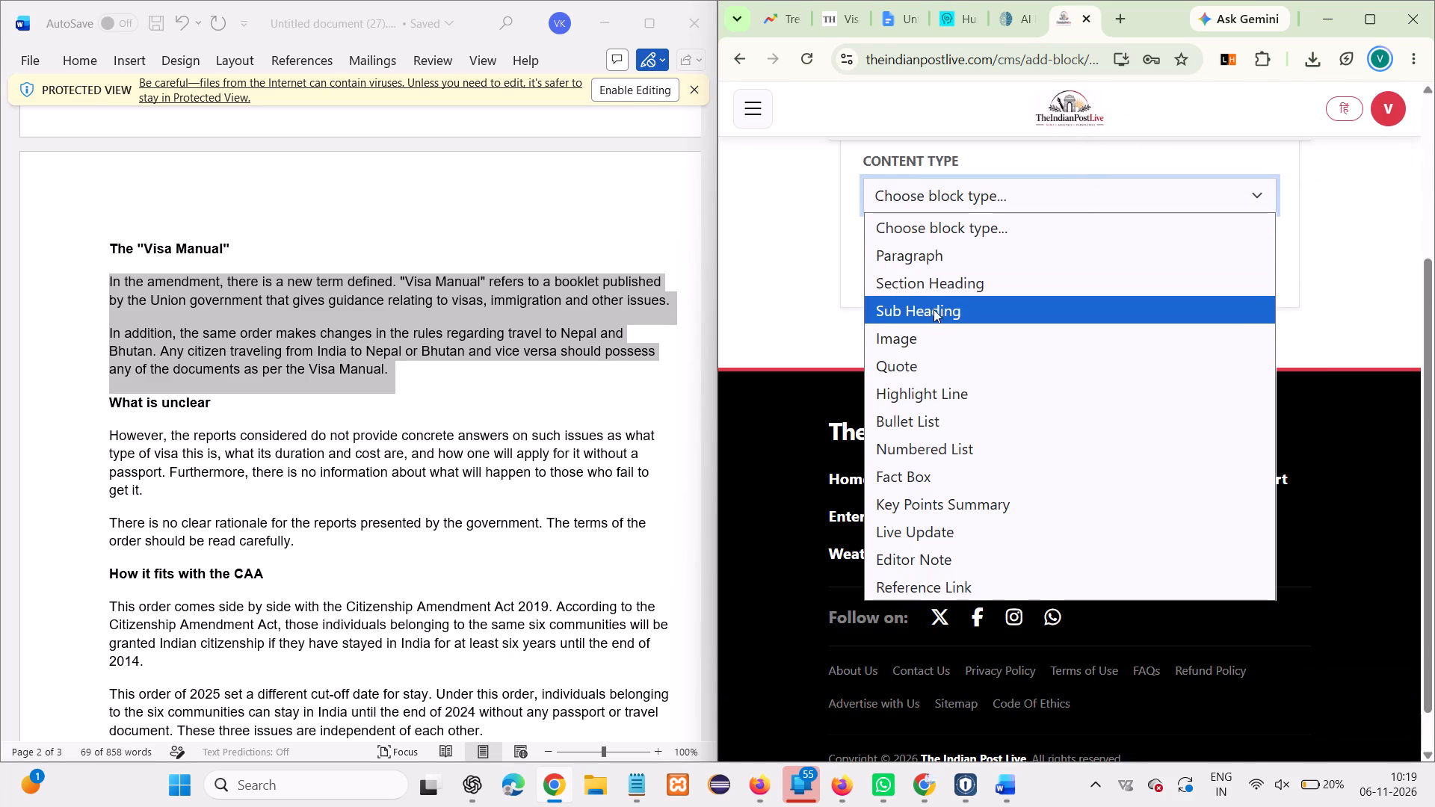
{"action": "left_click", "coordinate": [934, 401]}
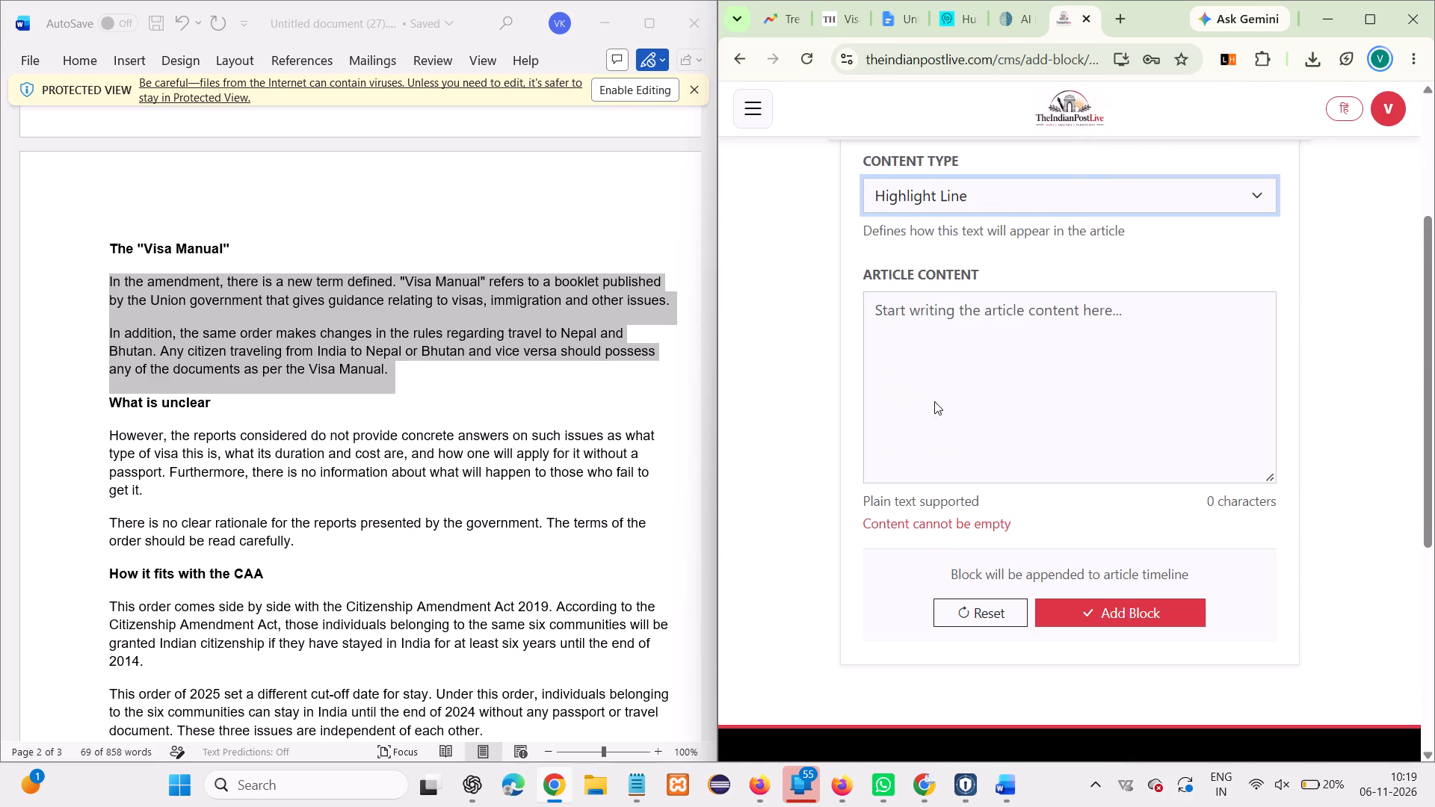
{"action": "triple_click", "coordinate": [152, 407]}
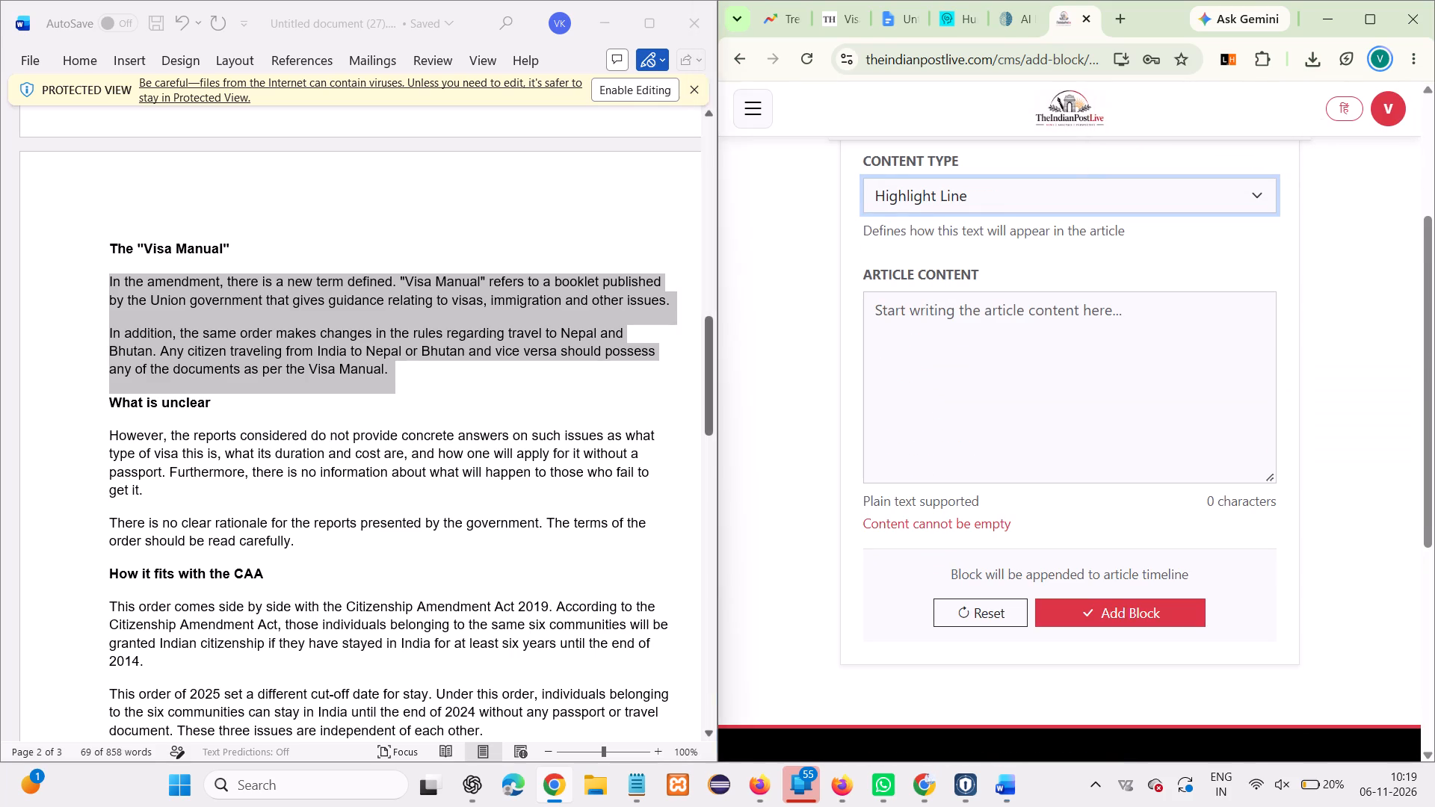
{"action": "key", "text": "ctrl+c"}
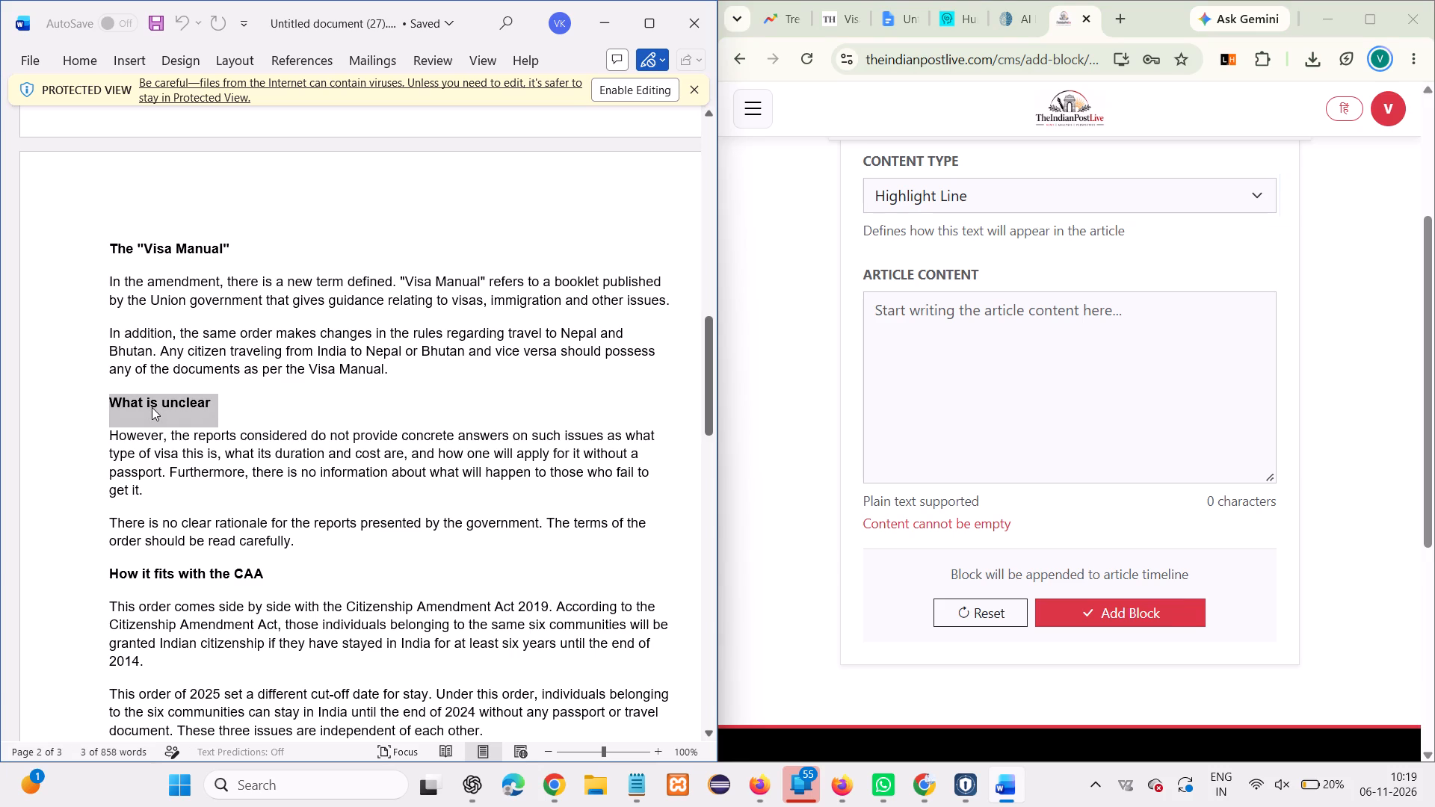
{"action": "left_click", "coordinate": [1032, 308]}
{"action": "key", "text": "ctrl+v"}
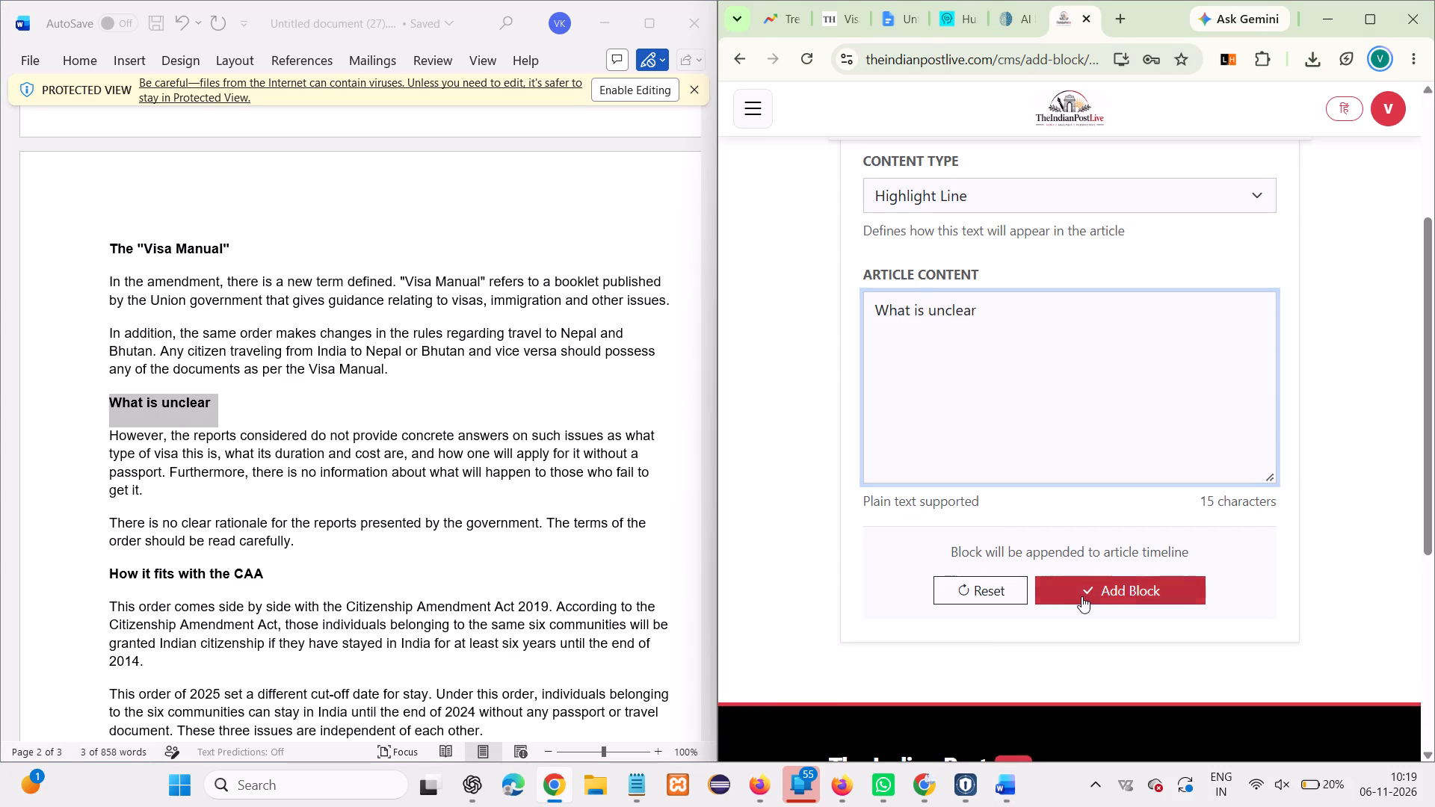
{"action": "left_click", "coordinate": [1081, 596]}
{"action": "left_click", "coordinate": [1026, 539]}
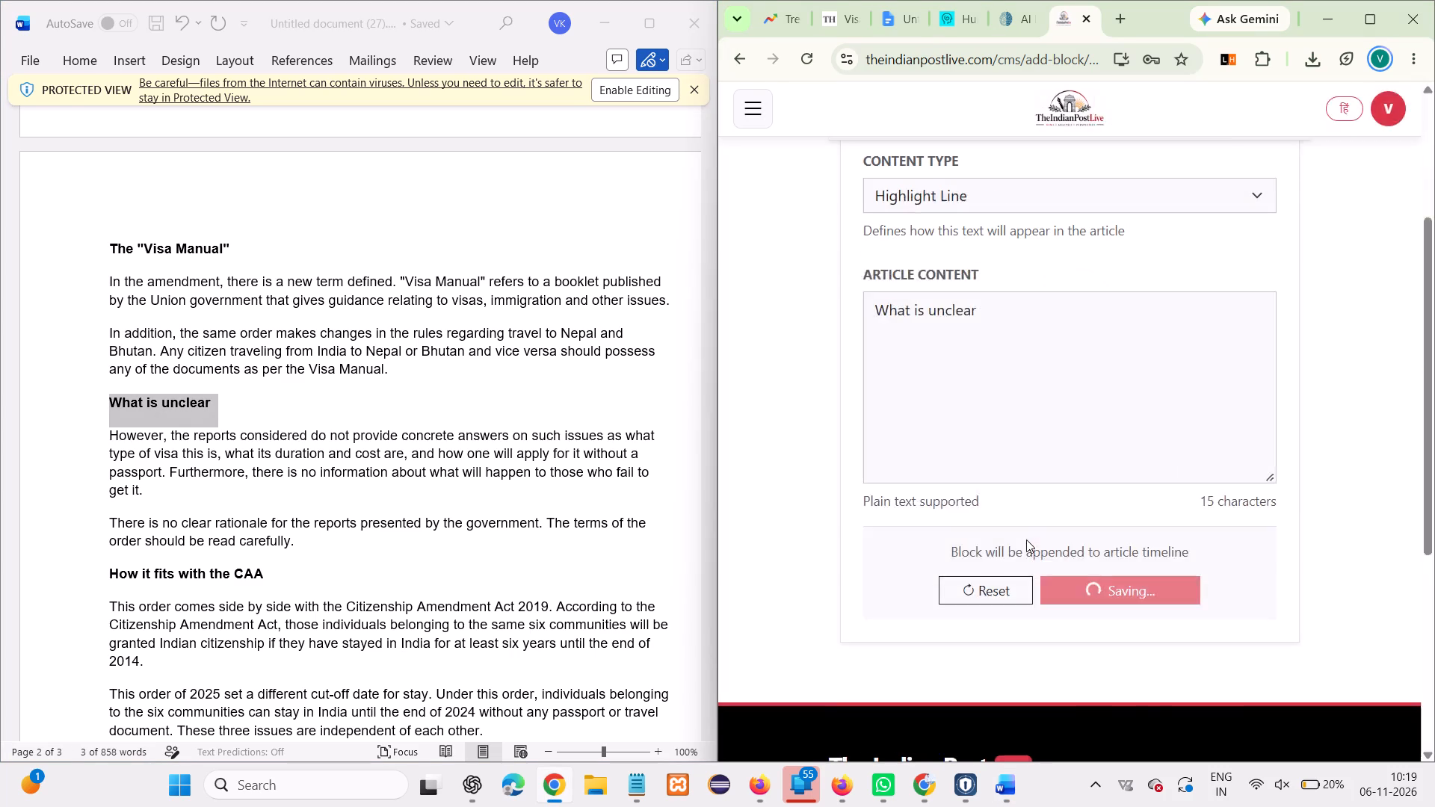
Add a Paragraph block with the two Word paragraphs under the heading "What is unclear", separated by a blank line.
{"action": "left_click", "coordinate": [901, 194]}
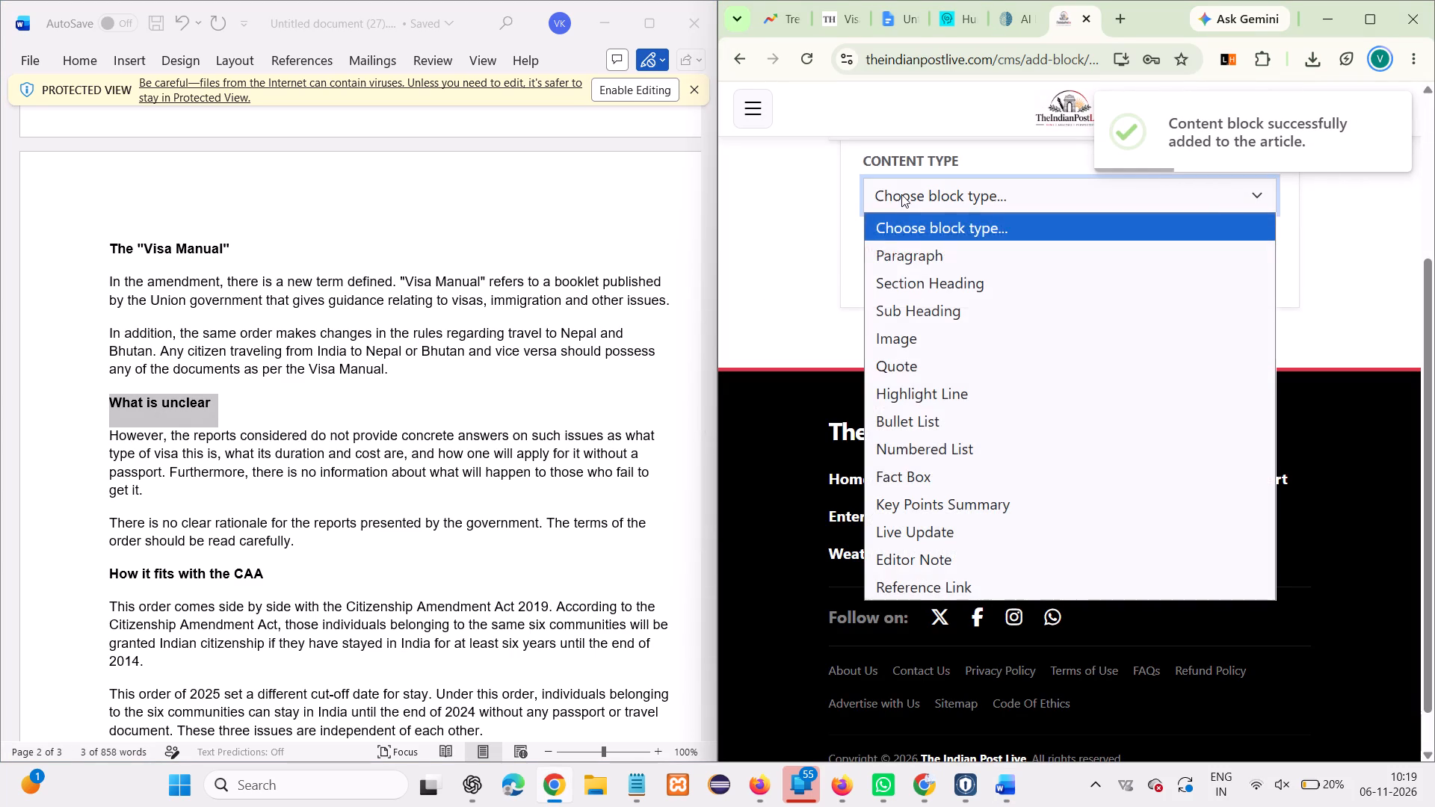
{"action": "left_click", "coordinate": [913, 243]}
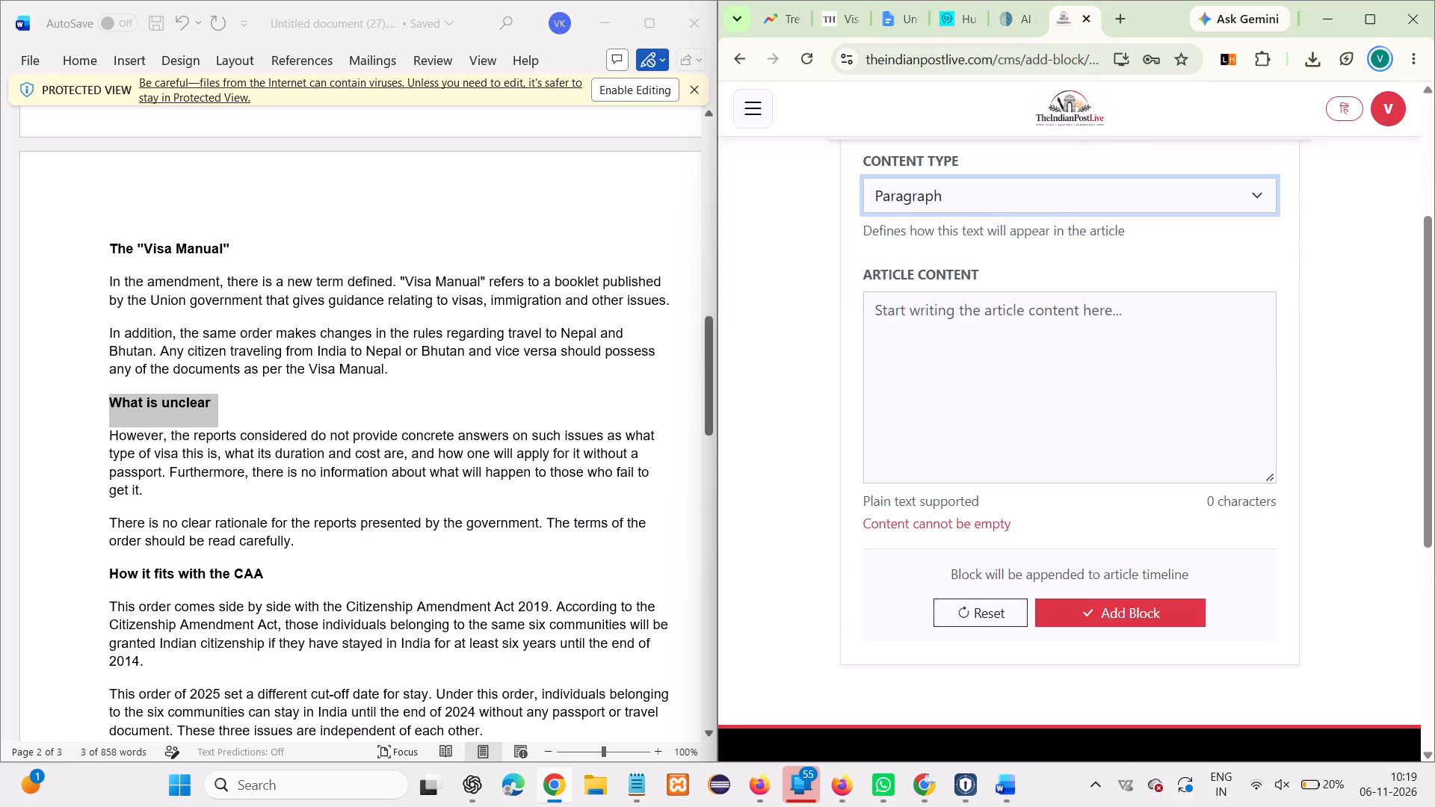
{"action": "left_click_drag", "start_coordinate": [111, 438], "coordinate": [284, 523]}
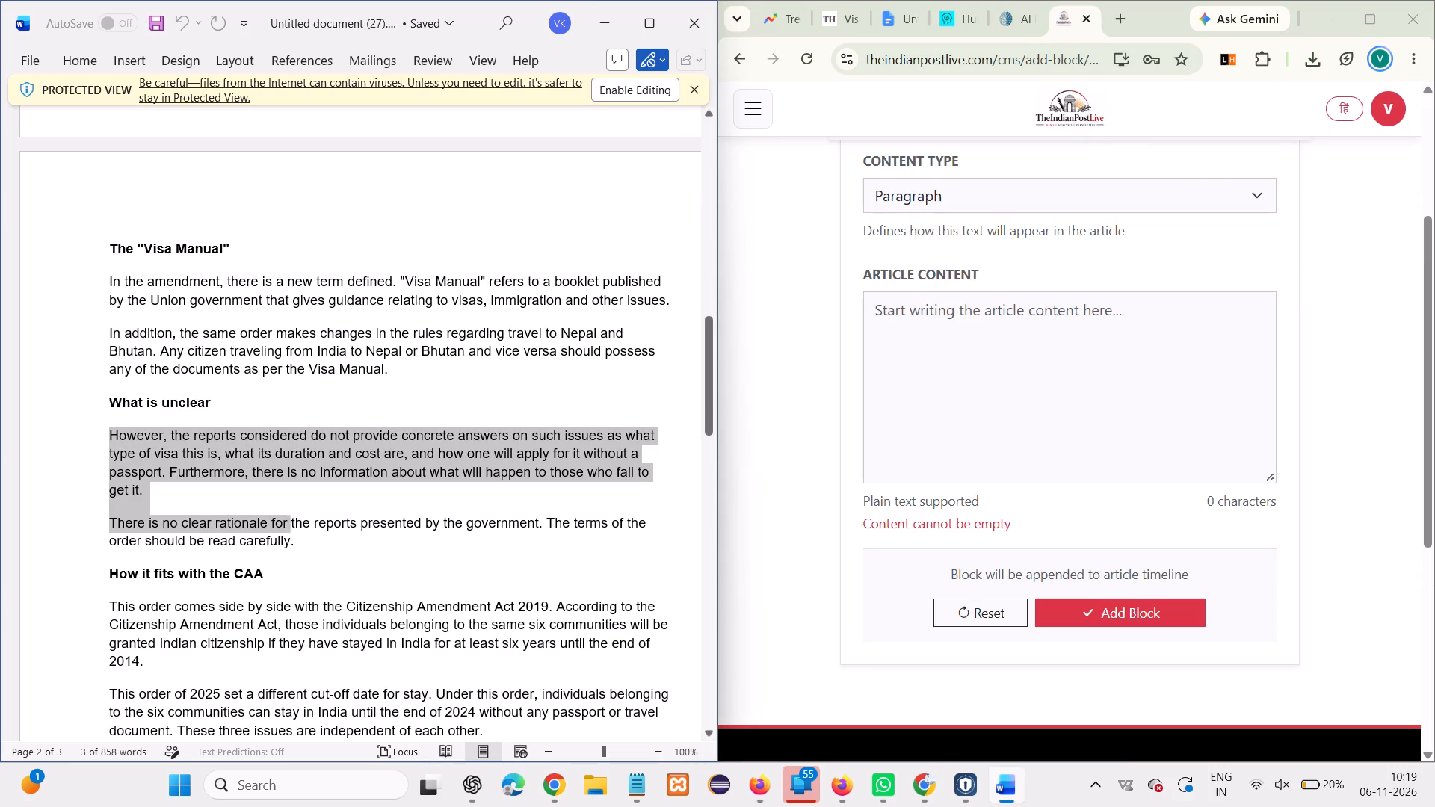
{"action": "left_click_drag", "start_coordinate": [284, 523], "coordinate": [300, 538]}
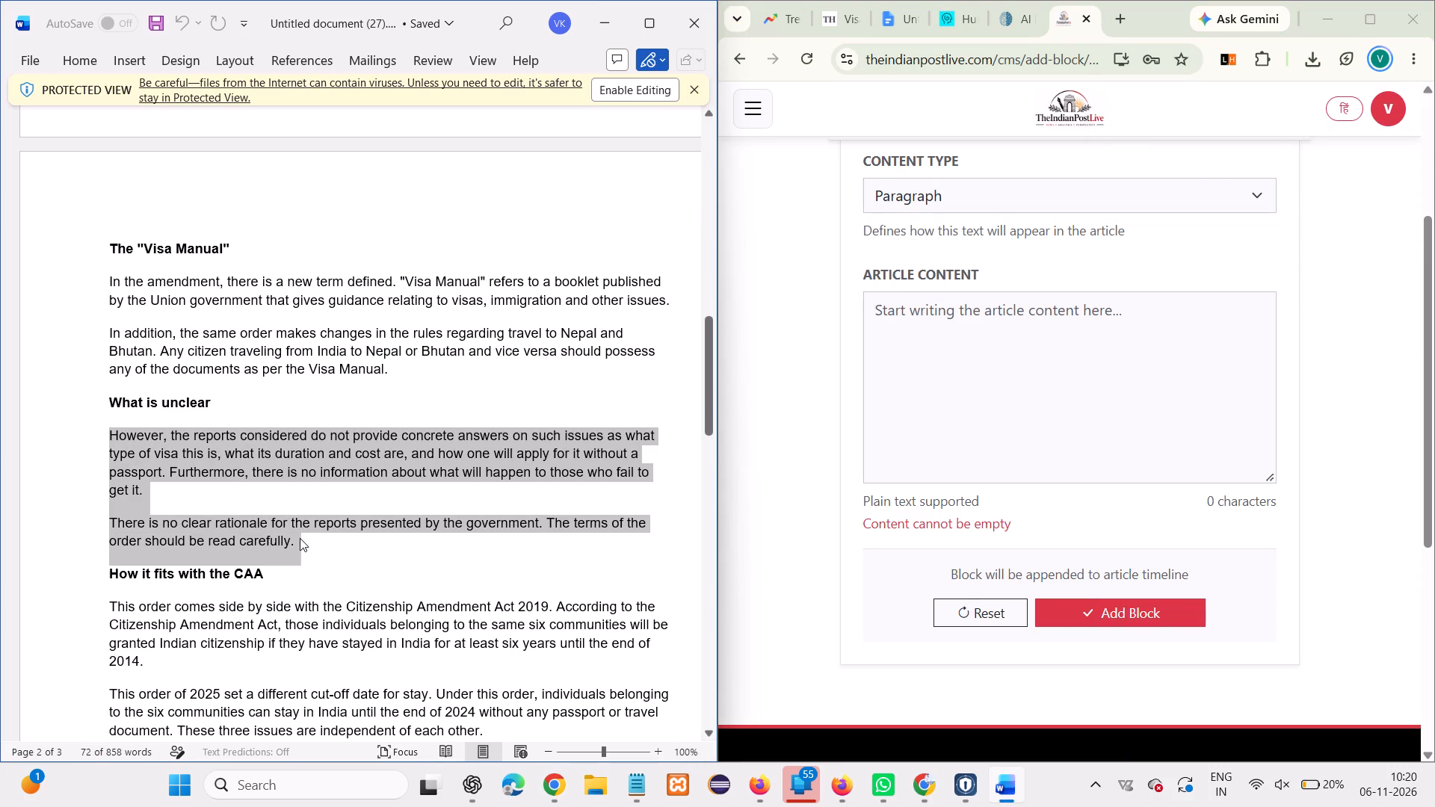
{"action": "key", "text": "ctrl+c"}
{"action": "left_click", "coordinate": [951, 332]}
{"action": "key", "text": "ctrl+v"}
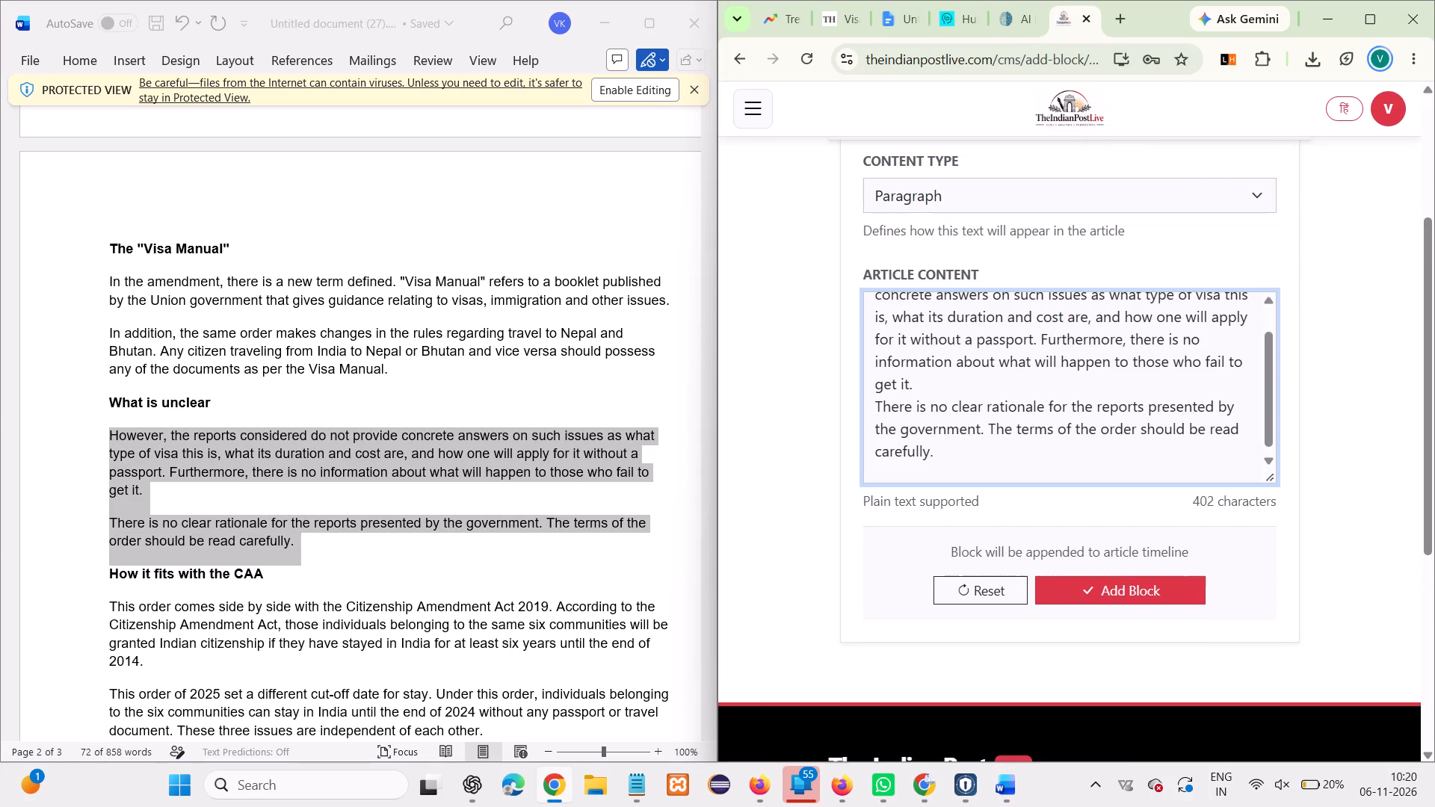
{"action": "left_click", "coordinate": [913, 383]}
{"action": "key", "text": "Return"}
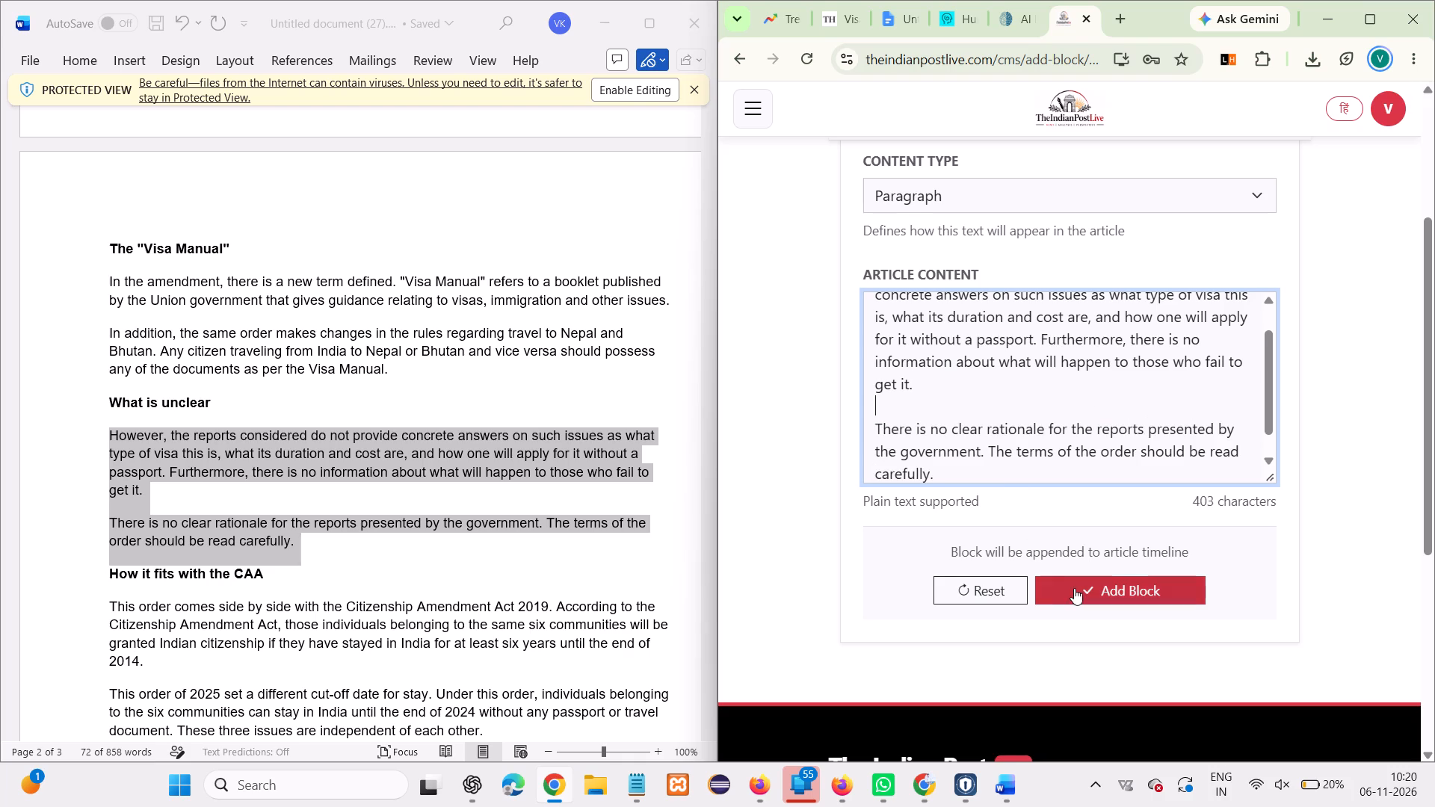
{"action": "left_click", "coordinate": [1076, 590]}
{"action": "left_click", "coordinate": [1016, 538]}
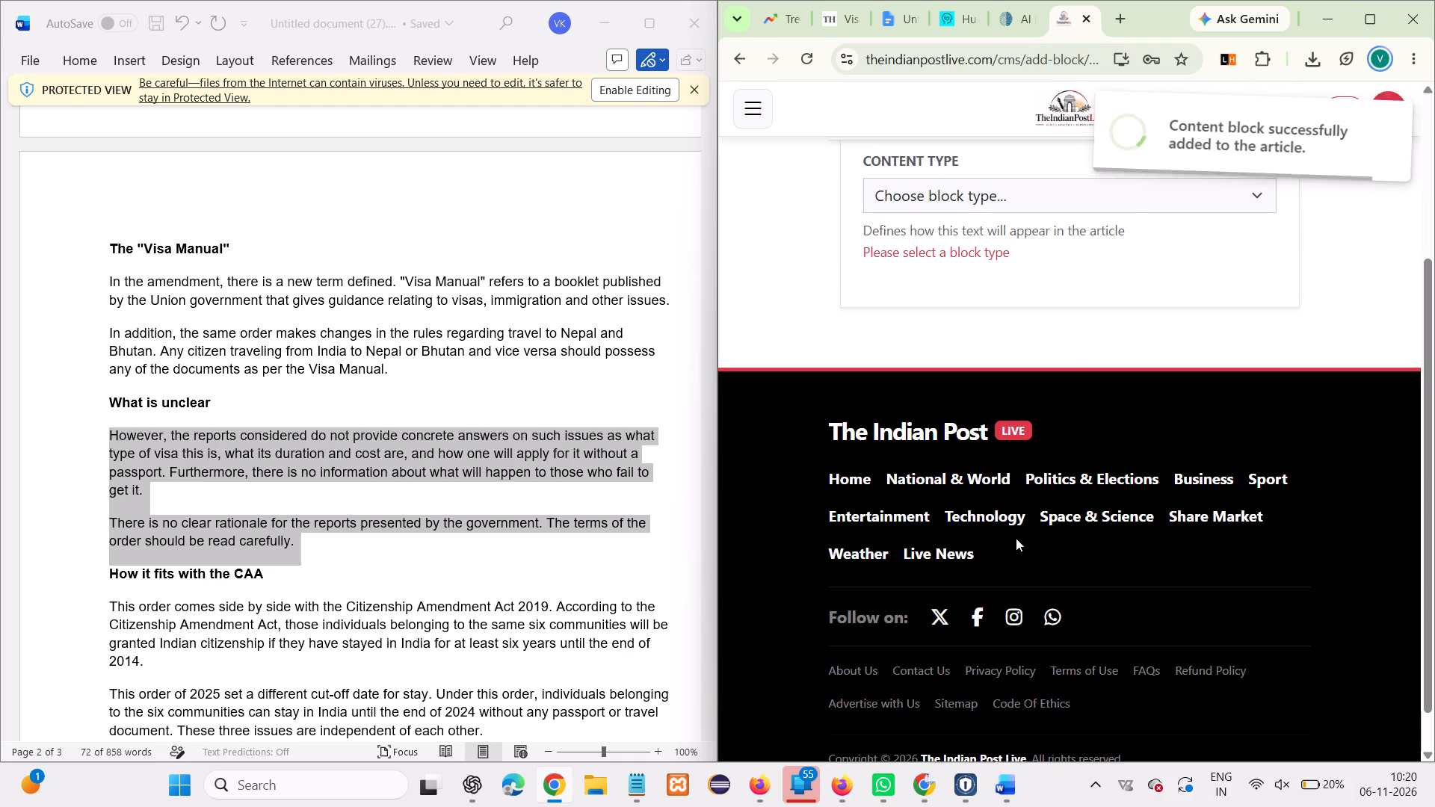
Add a Highlight Line block with the heading "How it fits with the CAA" copied from the Word document.
{"action": "left_click", "coordinate": [958, 192]}
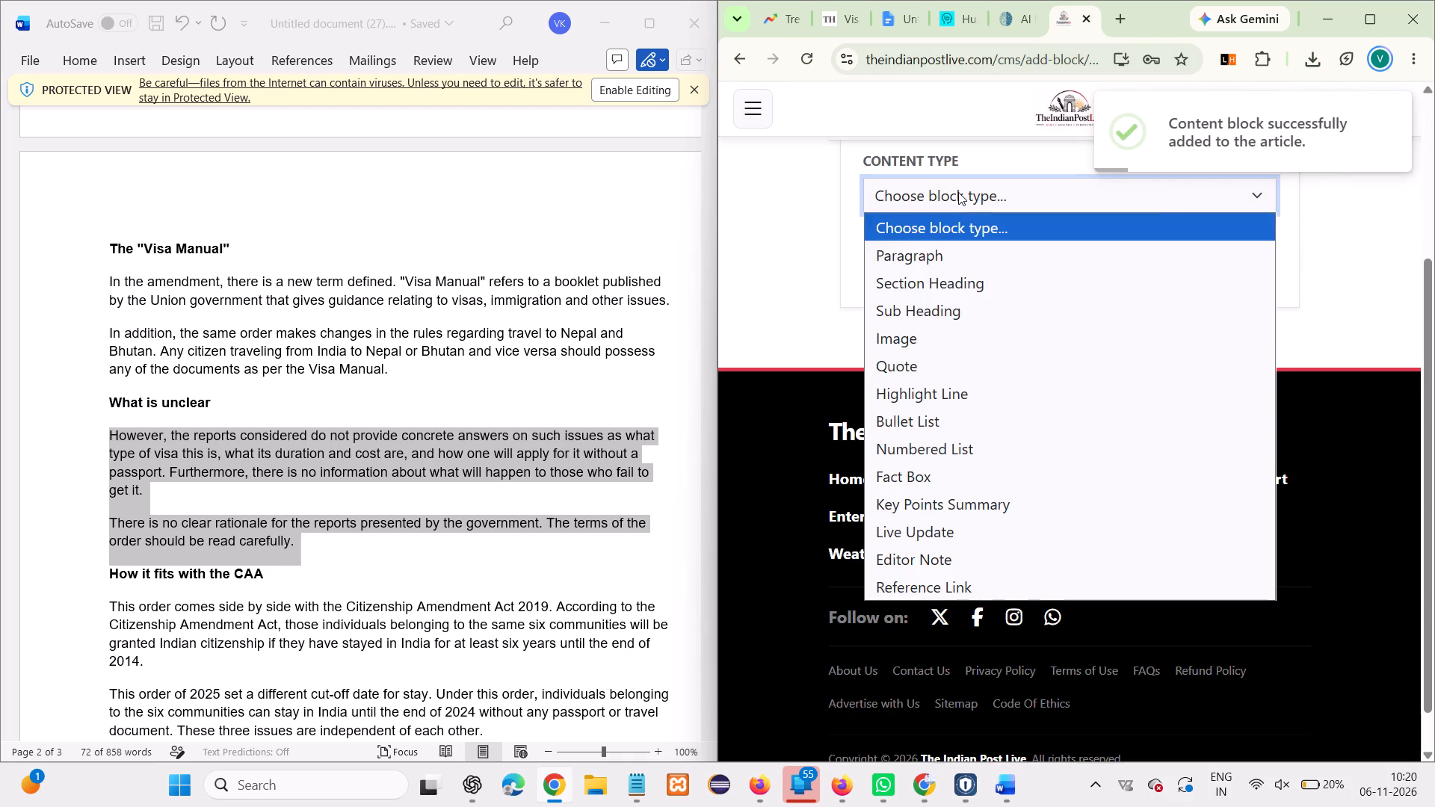
{"action": "left_click", "coordinate": [948, 389]}
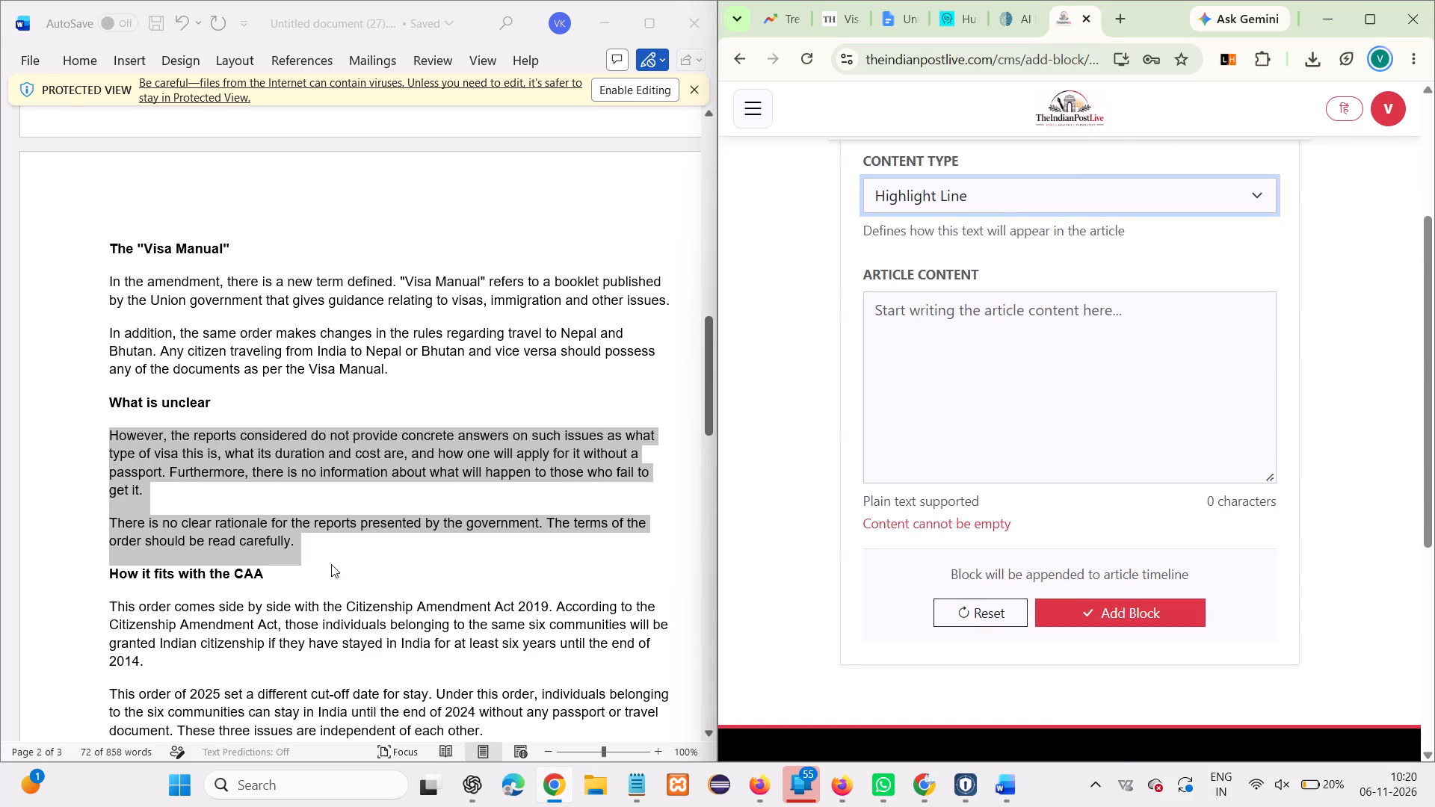
{"action": "triple_click", "coordinate": [243, 577]}
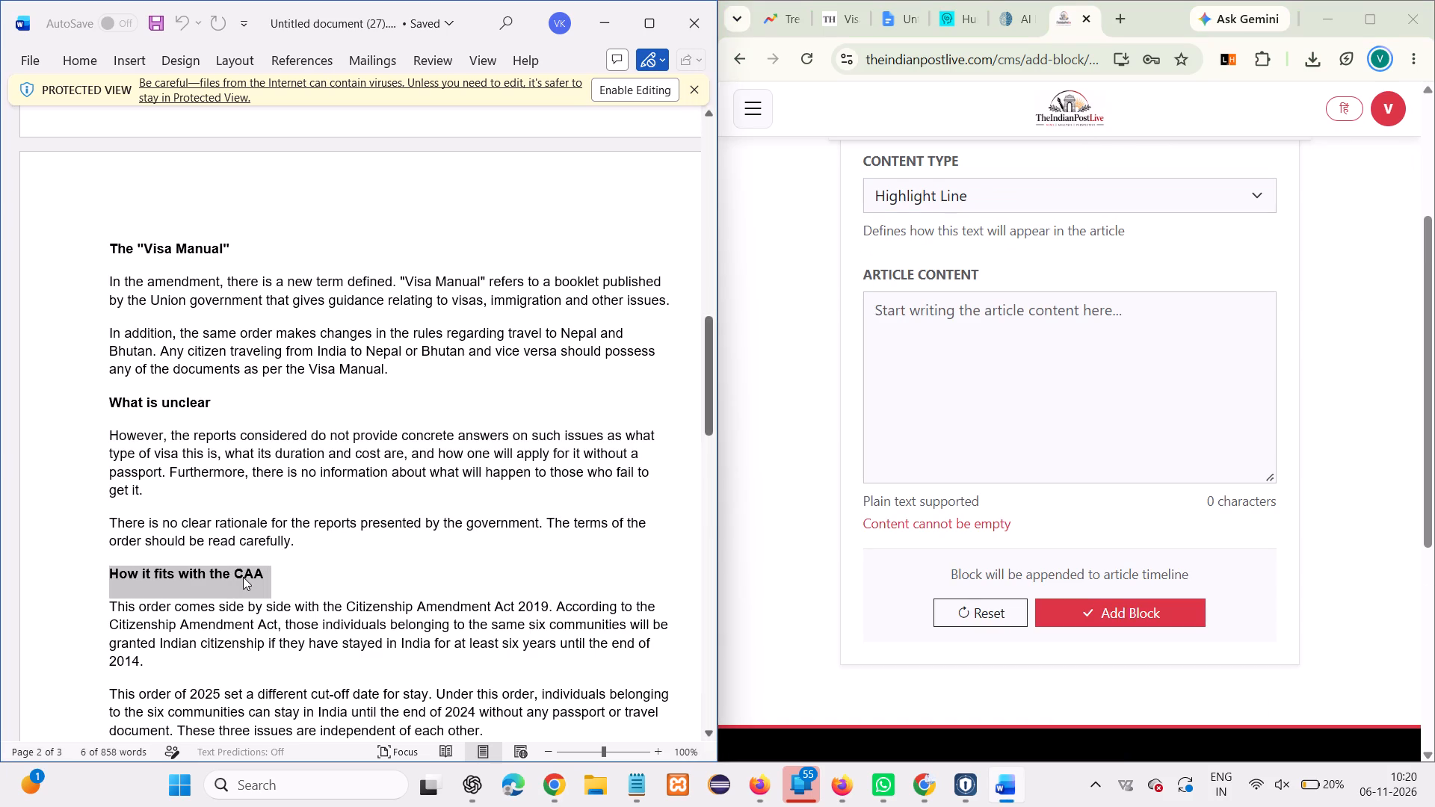
{"action": "key", "text": "ctrl+c"}
{"action": "left_click", "coordinate": [996, 330]}
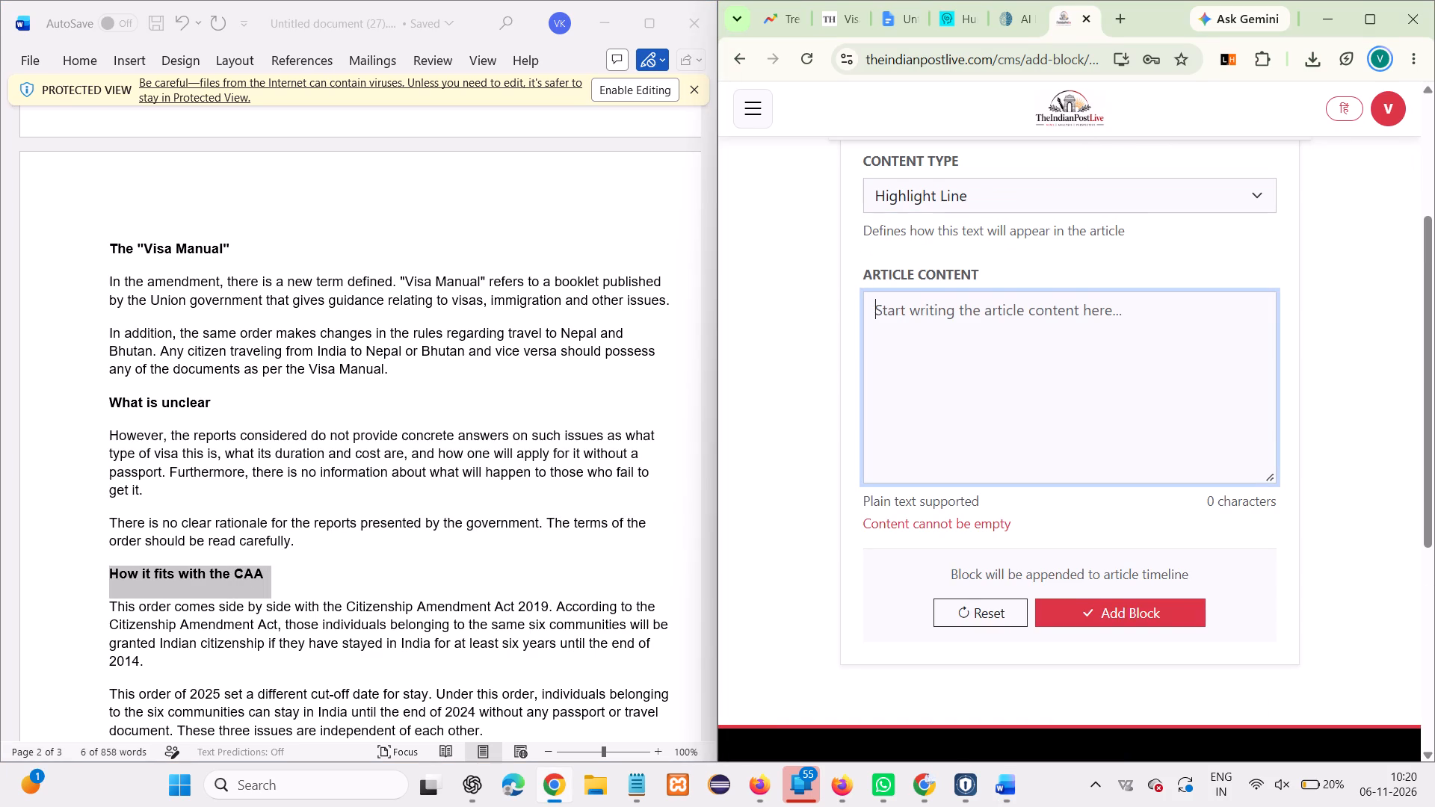
{"action": "key", "text": "ctrl+v"}
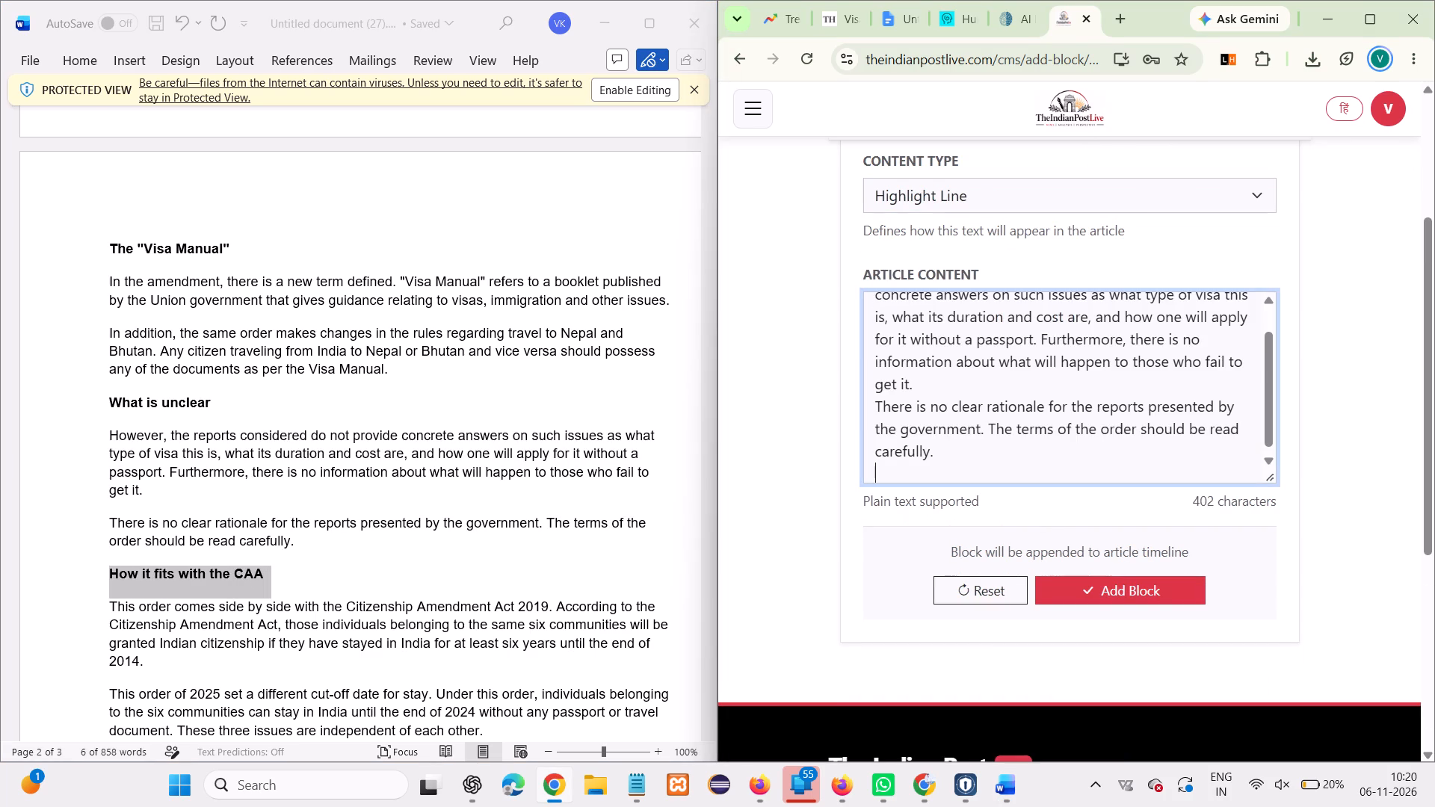
{"action": "left_click", "coordinate": [223, 579]}
{"action": "triple_click", "coordinate": [223, 579]}
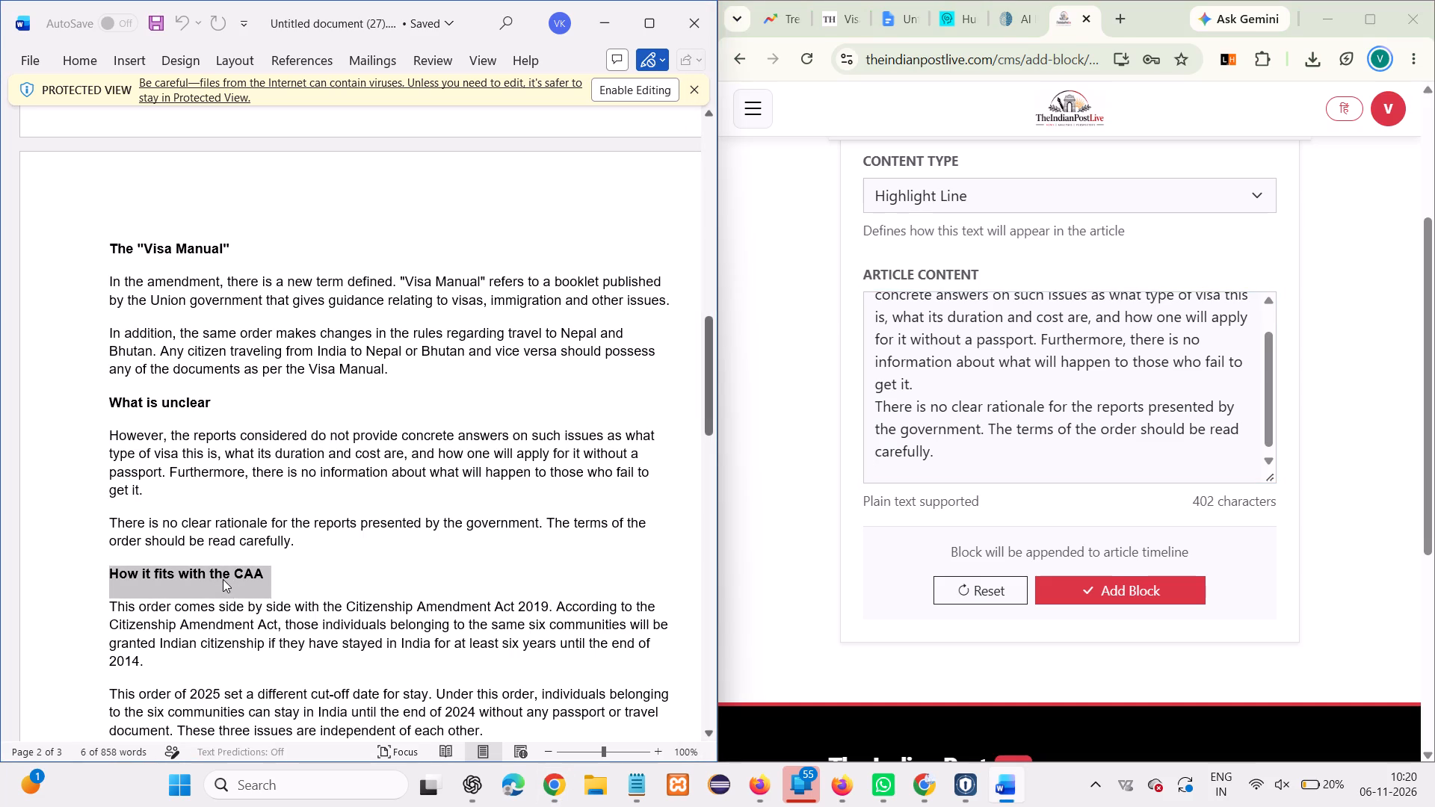
{"action": "key", "text": "ctrl+c"}
{"action": "key", "text": "ctrl+c"}
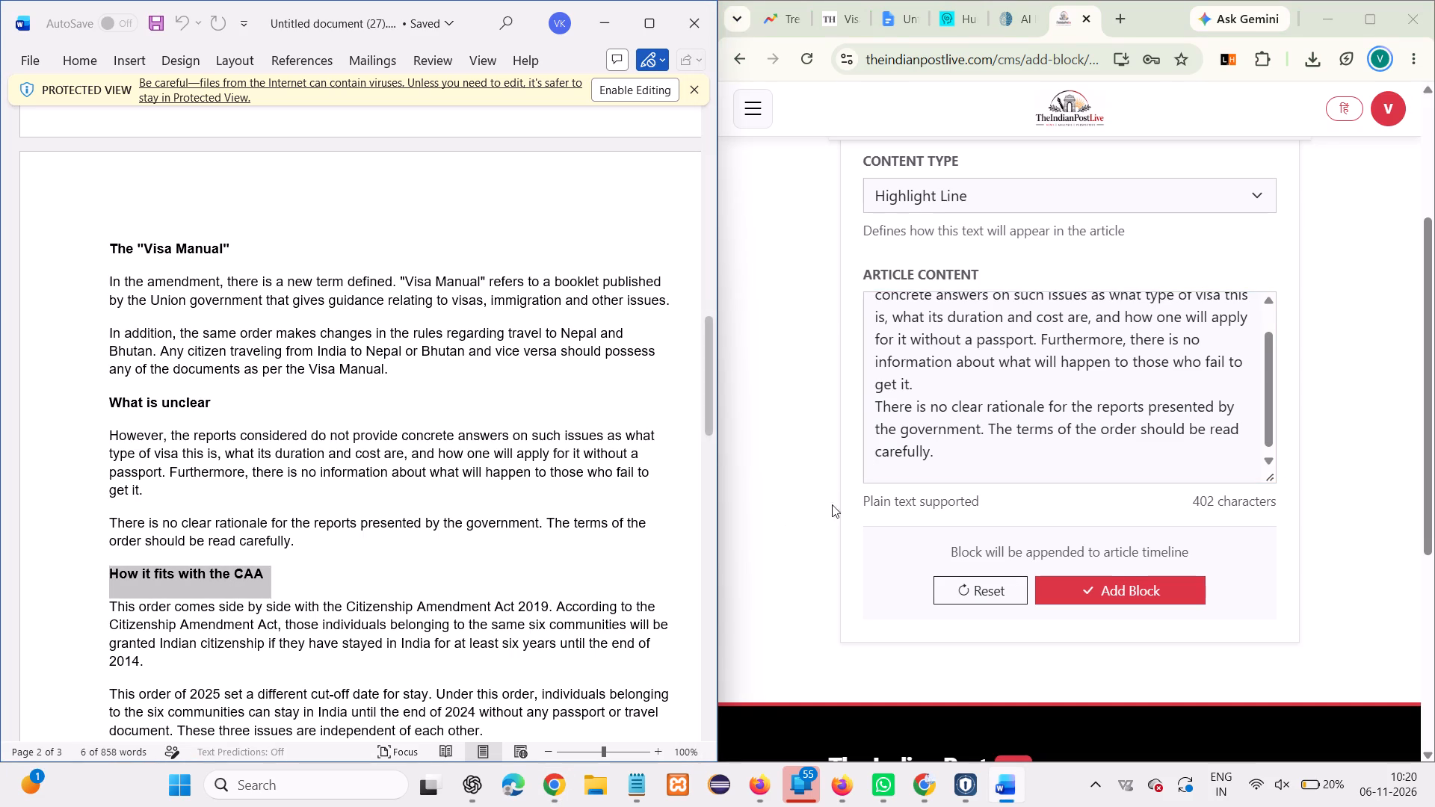
{"action": "left_click", "coordinate": [915, 413]}
{"action": "key", "text": "ctrl+a"}
{"action": "key", "text": "ctrl+v"}
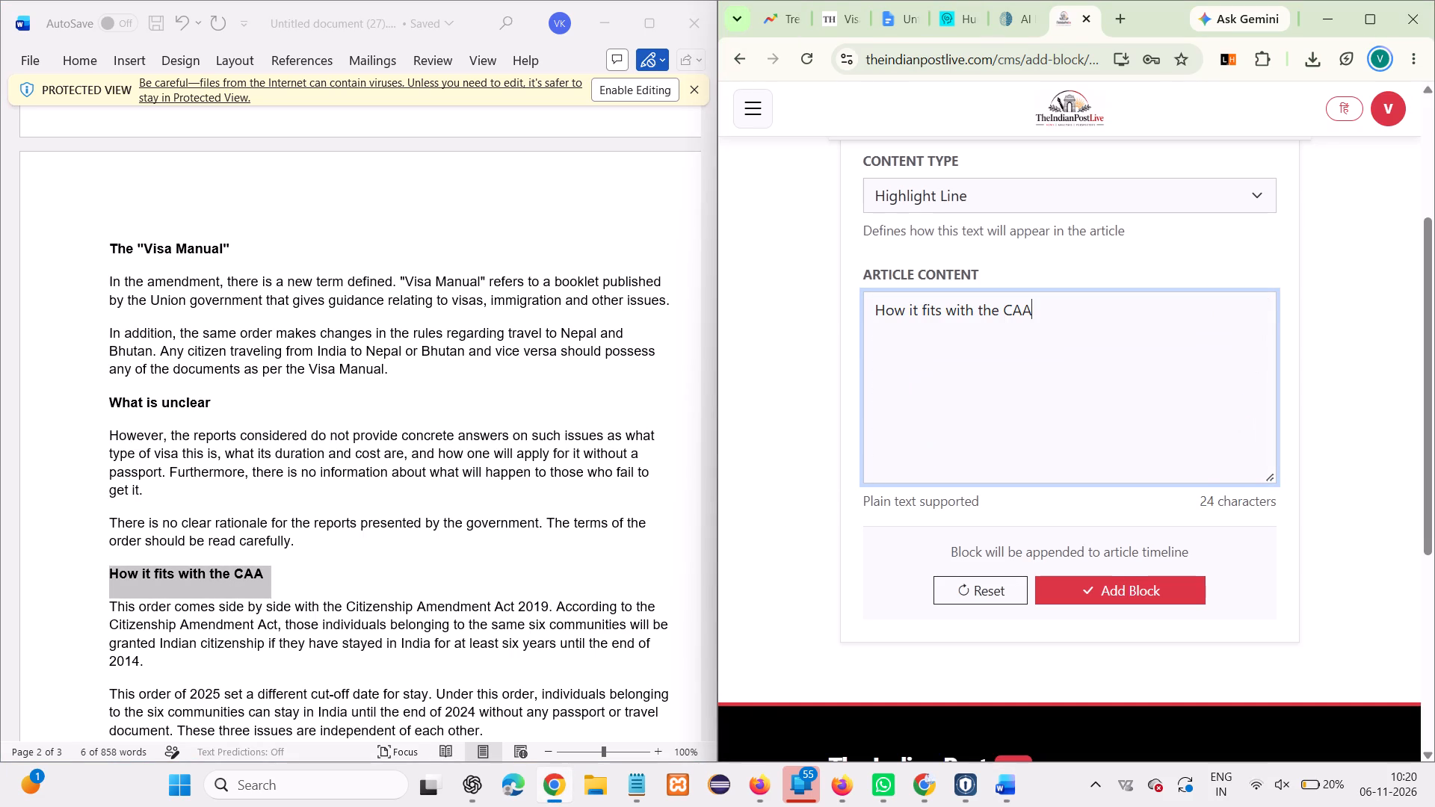
{"action": "left_click", "coordinate": [1117, 585]}
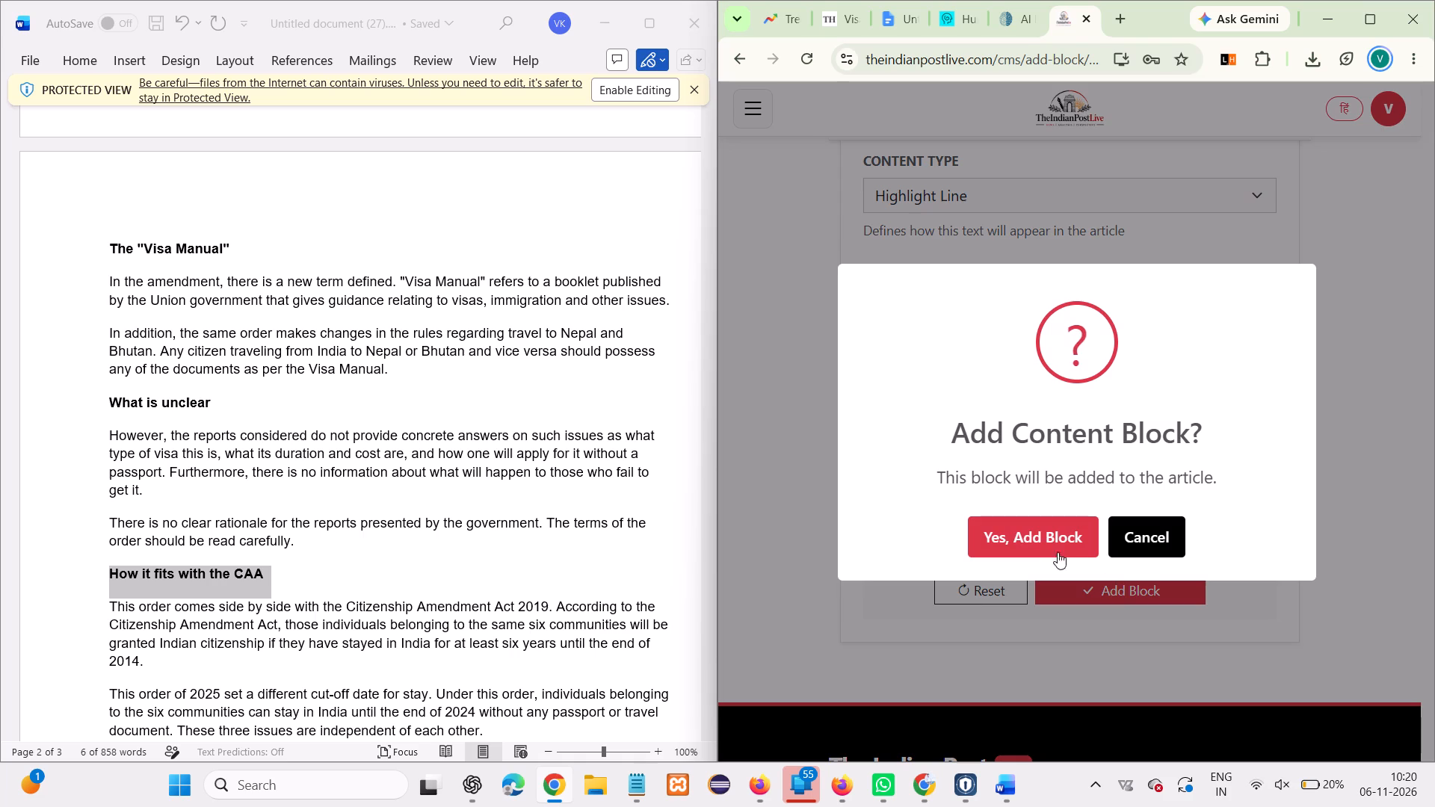
{"action": "left_click", "coordinate": [1046, 546]}
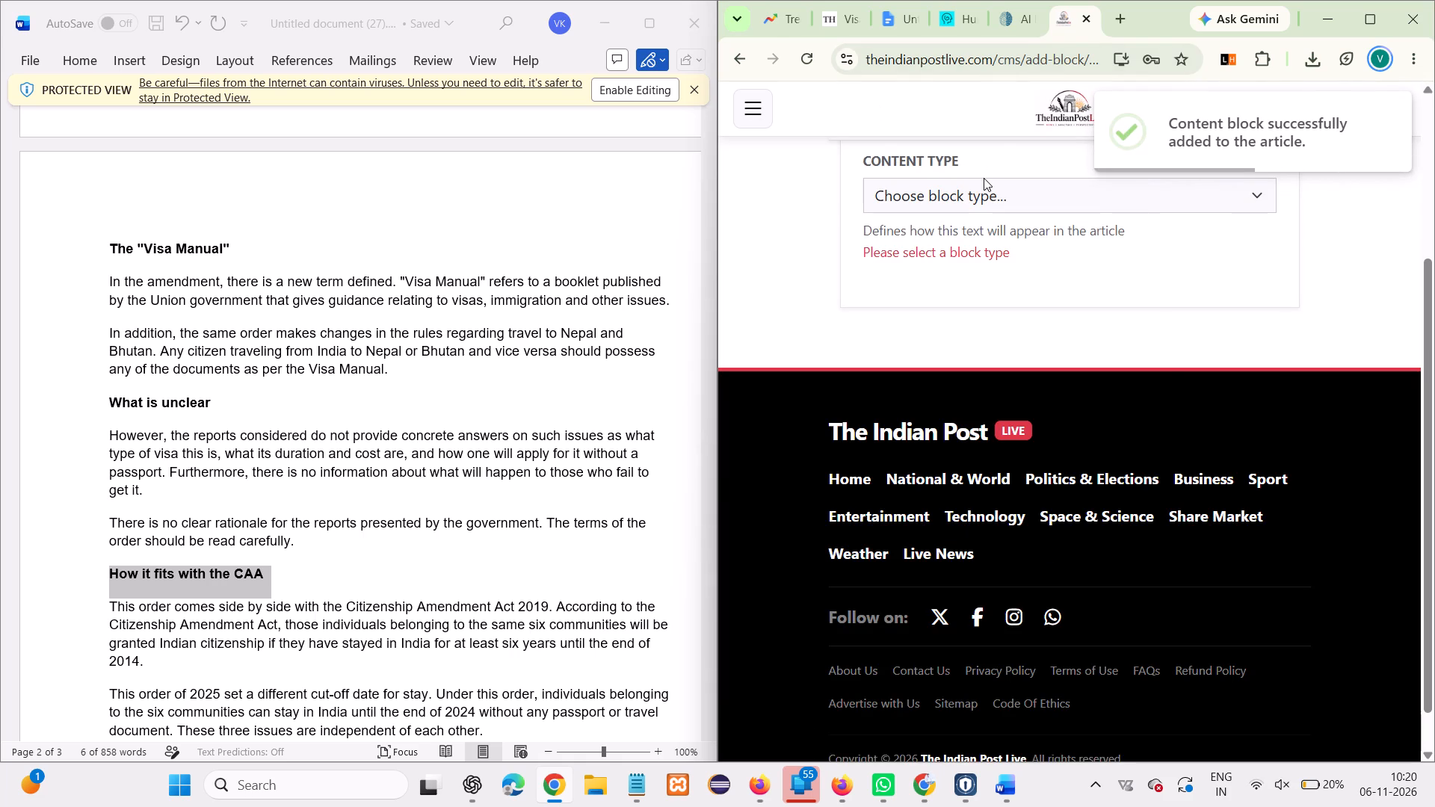
Add a Paragraph block with the two Word paragraphs under the heading "How it fits with the CAA", separated by a blank line.
{"action": "left_click", "coordinate": [984, 178]}
{"action": "left_click", "coordinate": [967, 244]}
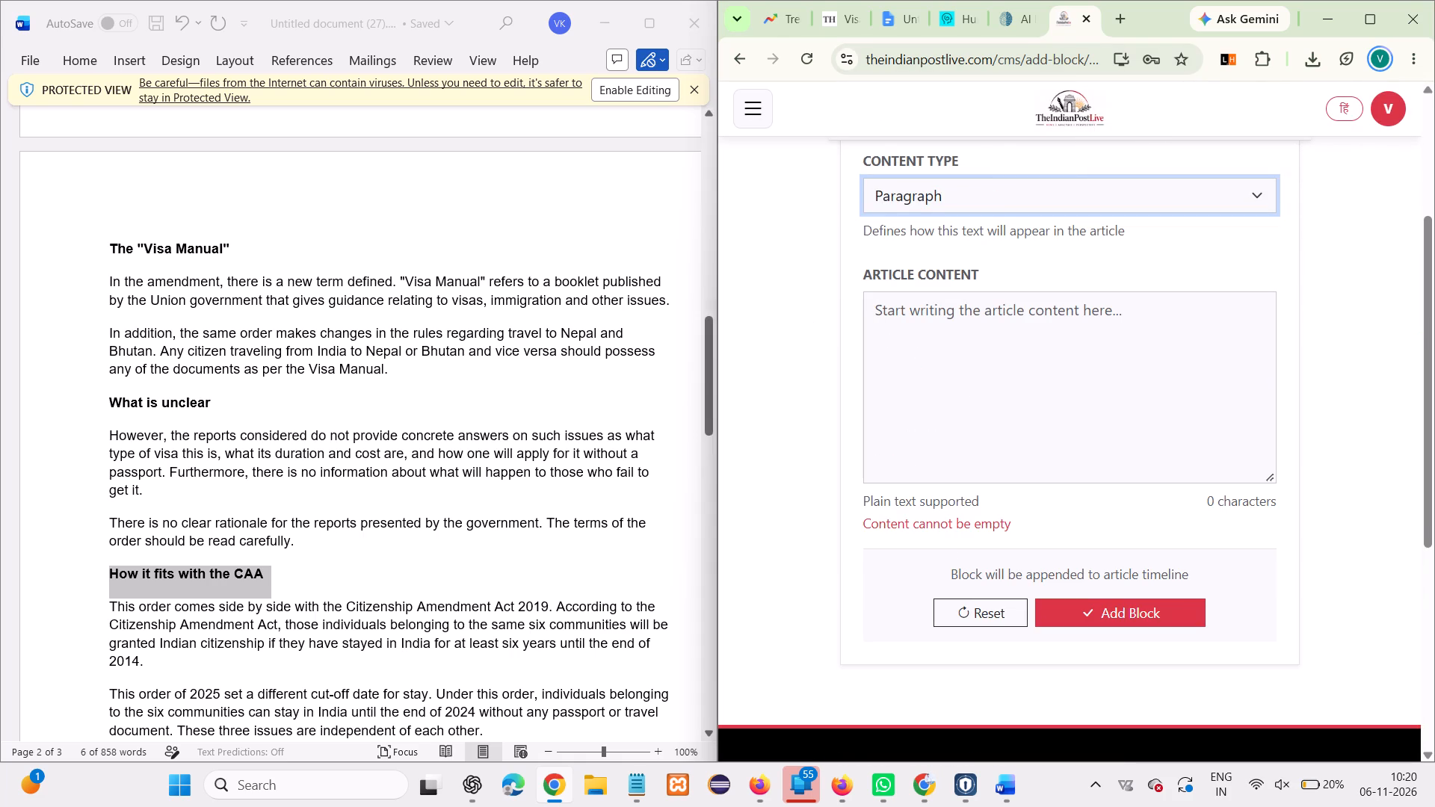
{"action": "scroll", "coordinate": [366, 472], "scroll_direction": "down", "scroll_amount": 1}
{"action": "left_click_drag", "start_coordinate": [110, 368], "coordinate": [156, 380]}
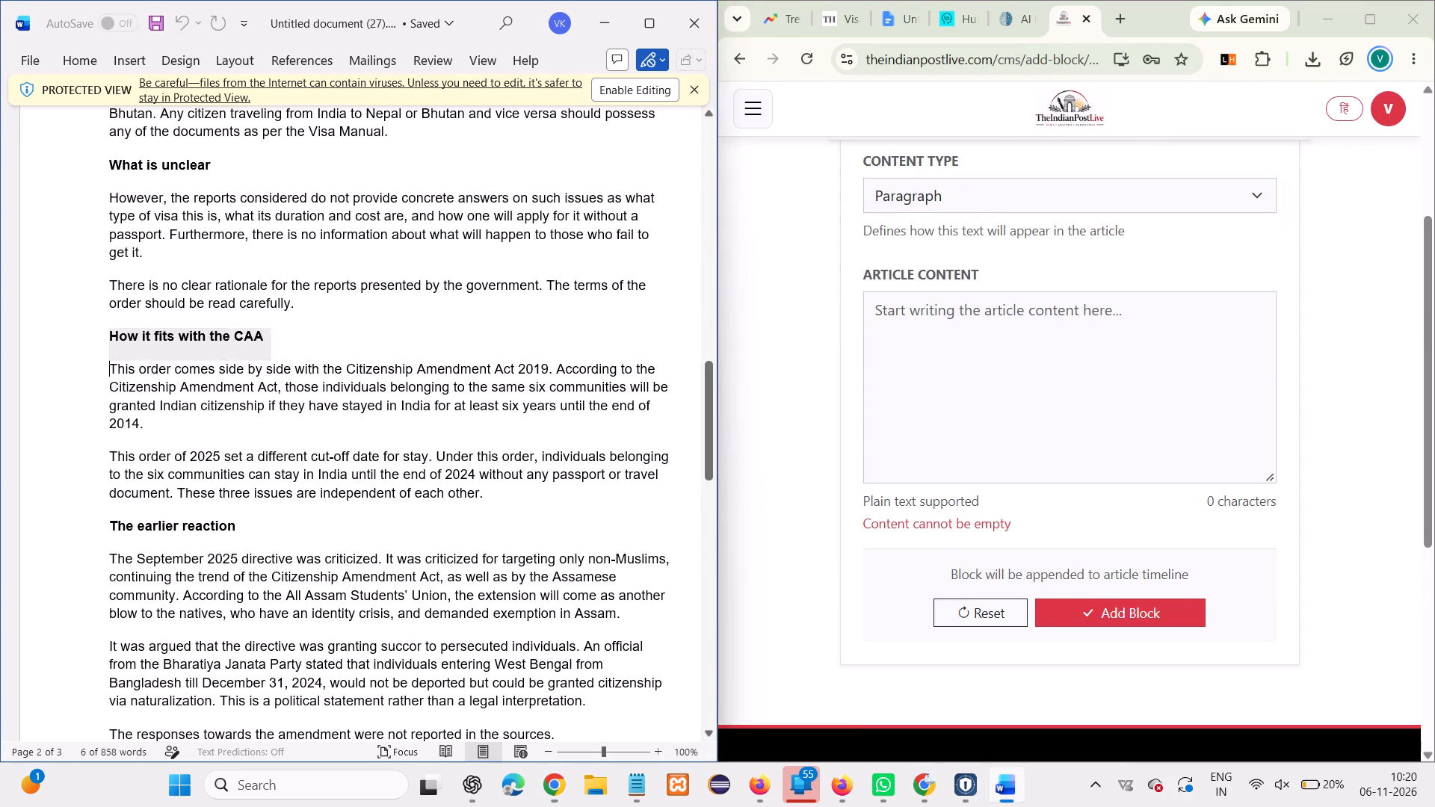
{"action": "left_click_drag", "start_coordinate": [156, 380], "coordinate": [491, 490]}
{"action": "key", "text": "ctrl+c"}
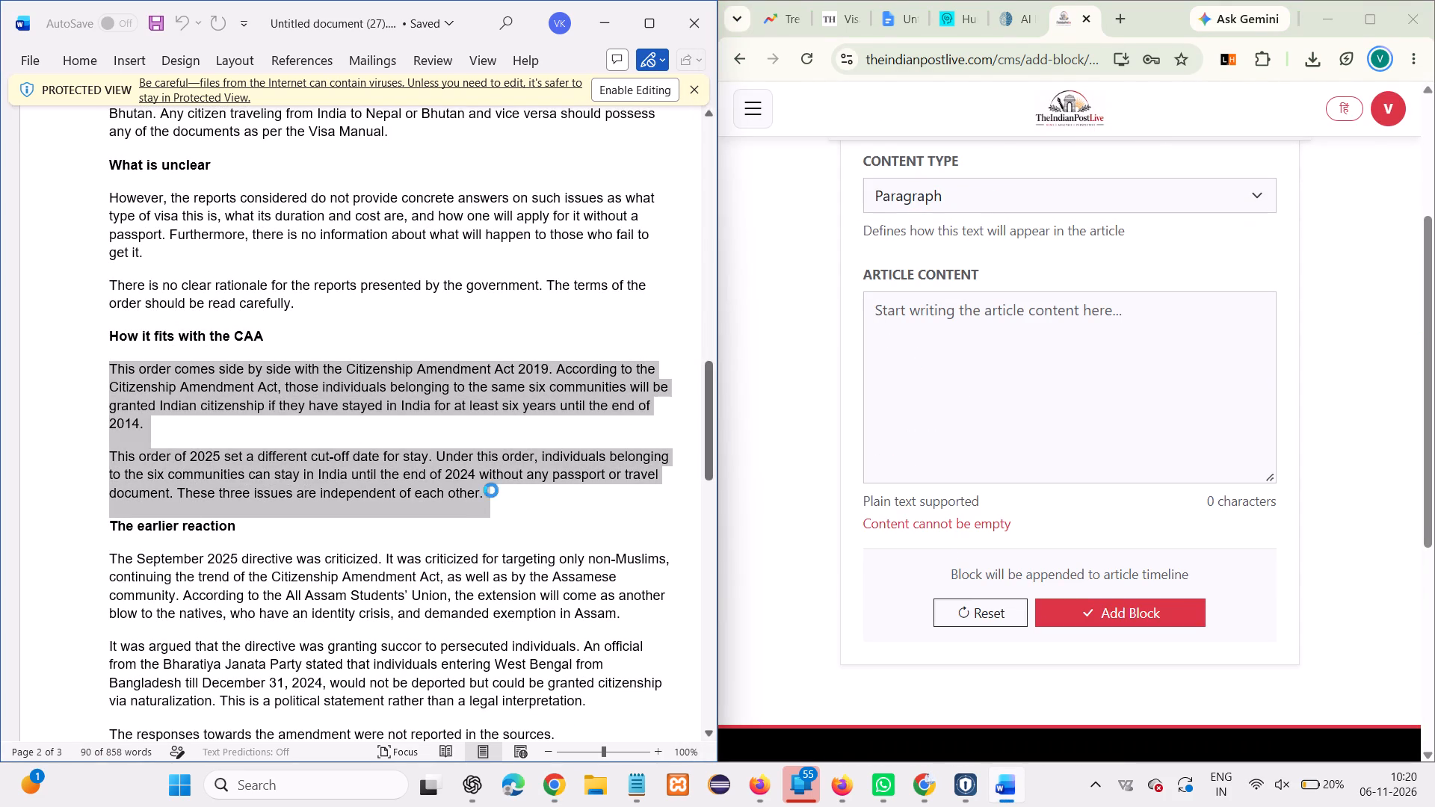
{"action": "key", "text": "ctrl+c"}
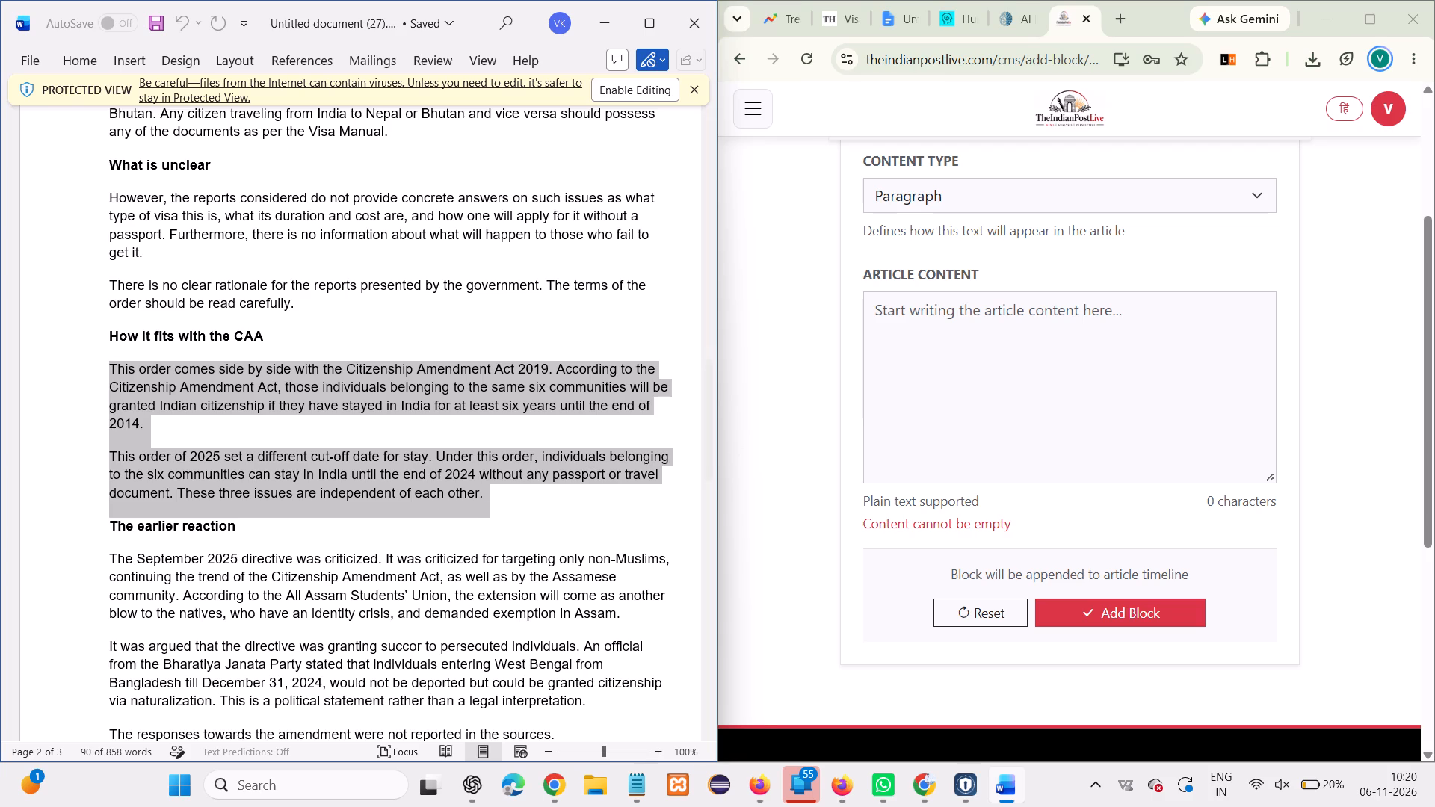
{"action": "left_click", "coordinate": [1129, 373]}
{"action": "key", "text": "ctrl+v"}
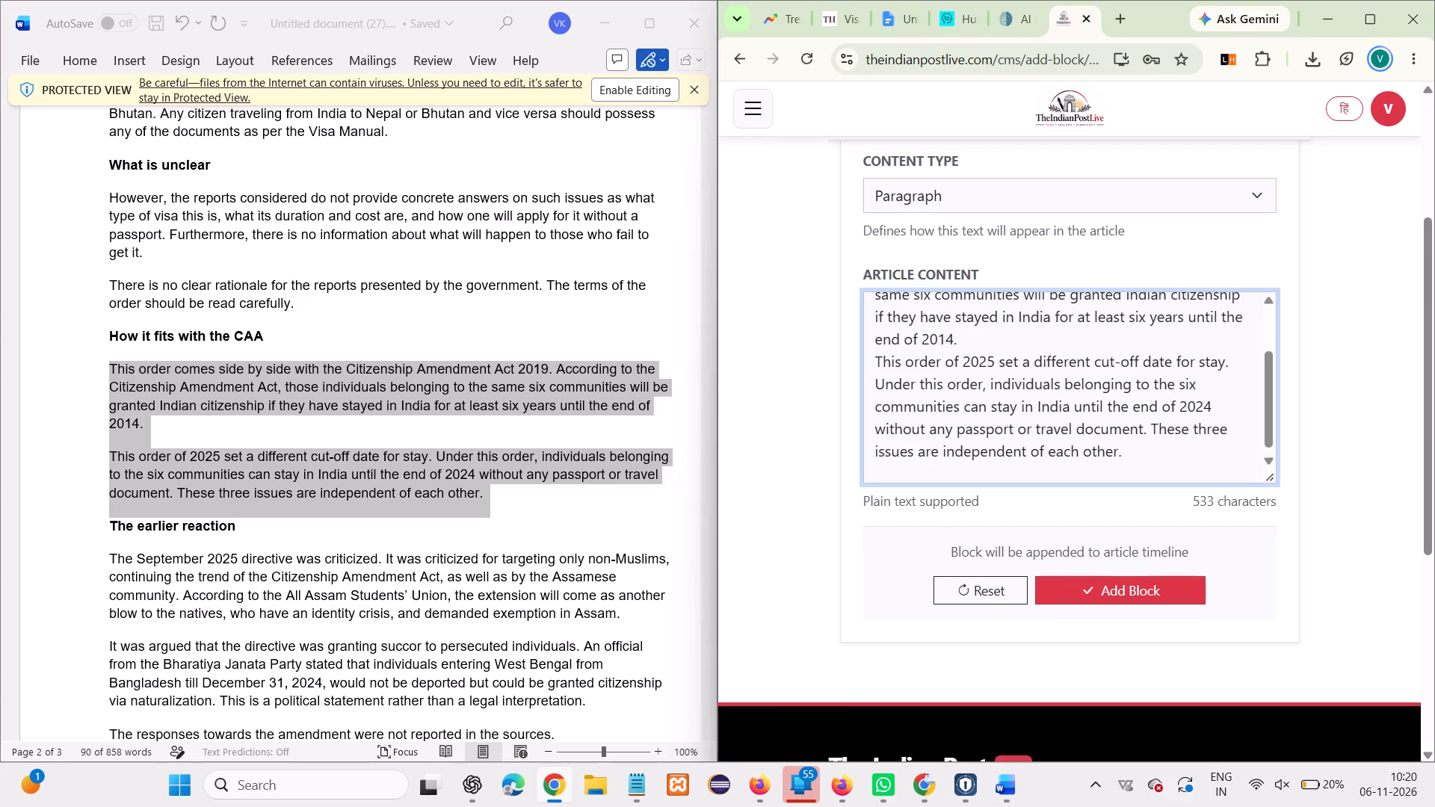
{"action": "left_click", "coordinate": [963, 338]}
{"action": "key", "text": "Return"}
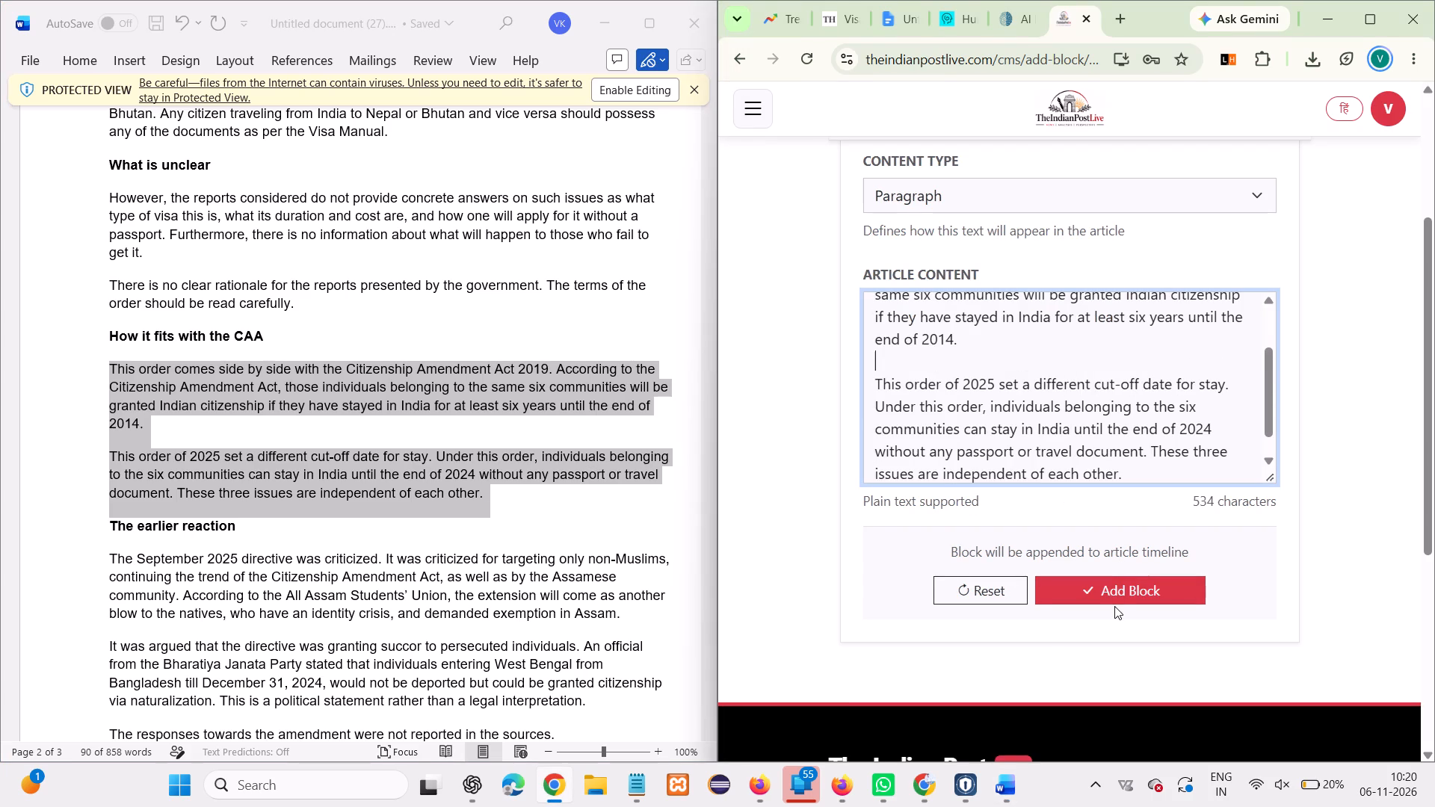
{"action": "left_click", "coordinate": [1111, 587]}
{"action": "left_click", "coordinate": [1025, 541]}
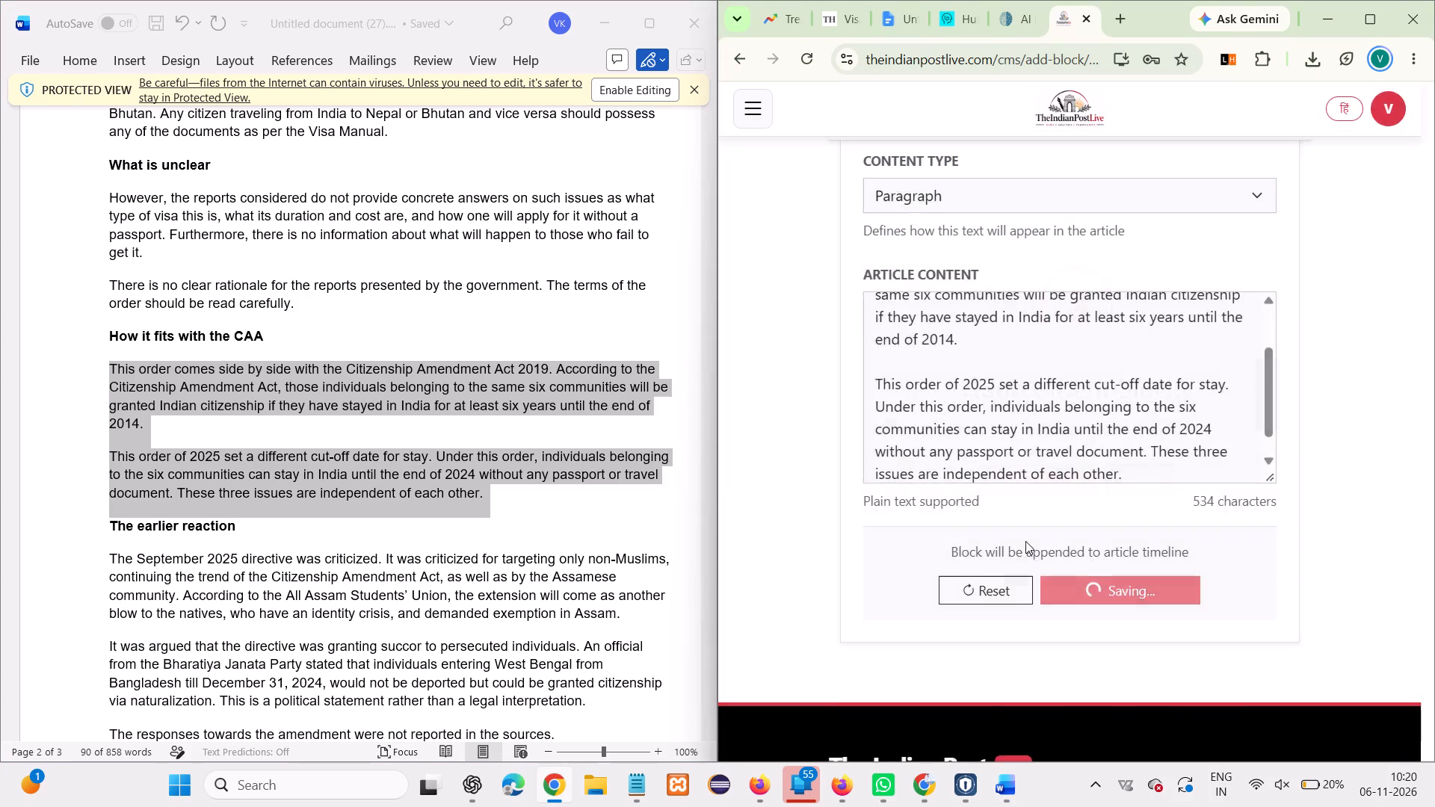
Add a Highlight Line block with the heading "The earlier reaction" copied from the Word document.
{"action": "scroll", "coordinate": [460, 461], "scroll_direction": "down", "scroll_amount": 1}
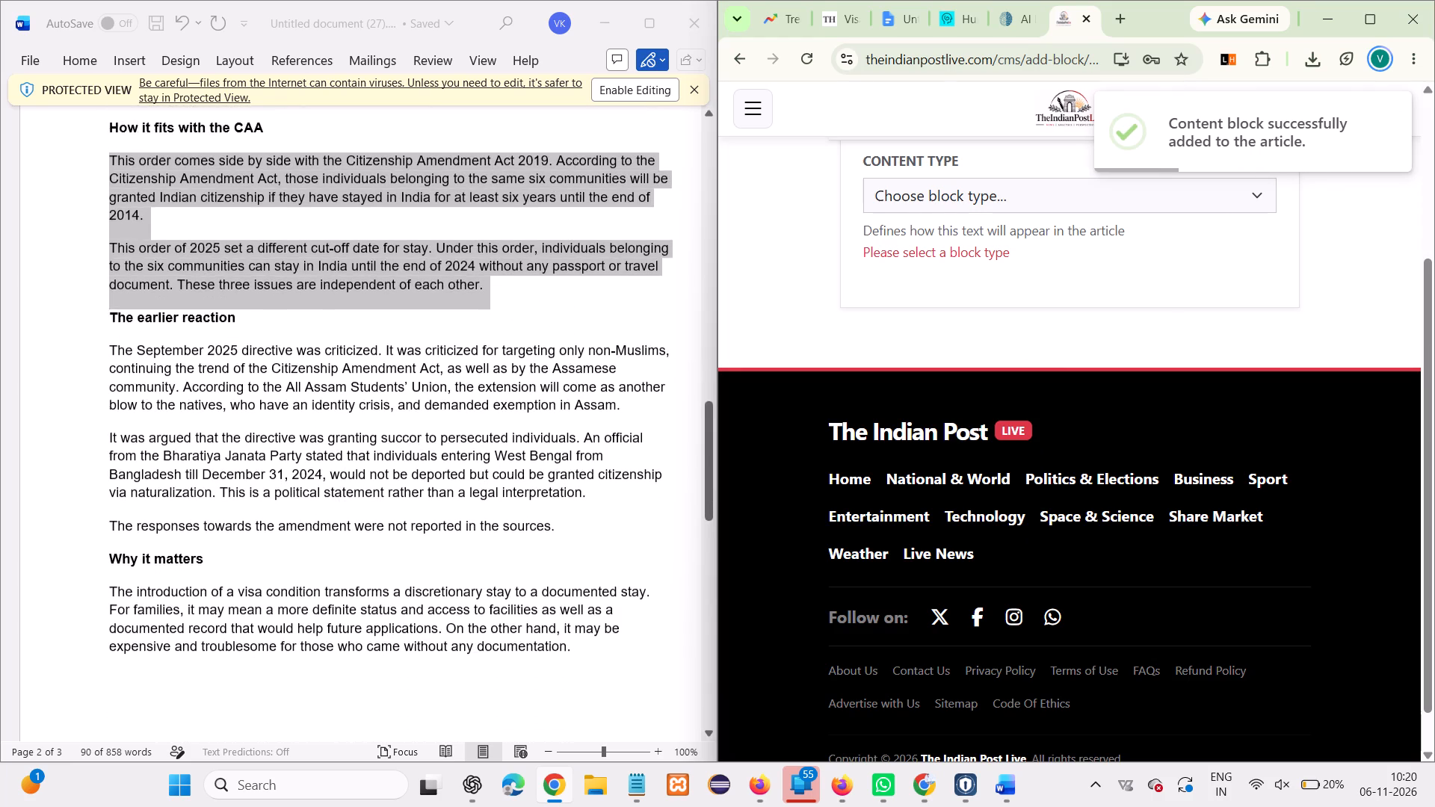
{"action": "scroll", "coordinate": [460, 461], "scroll_direction": "down", "scroll_amount": 1}
{"action": "triple_click", "coordinate": [192, 285]}
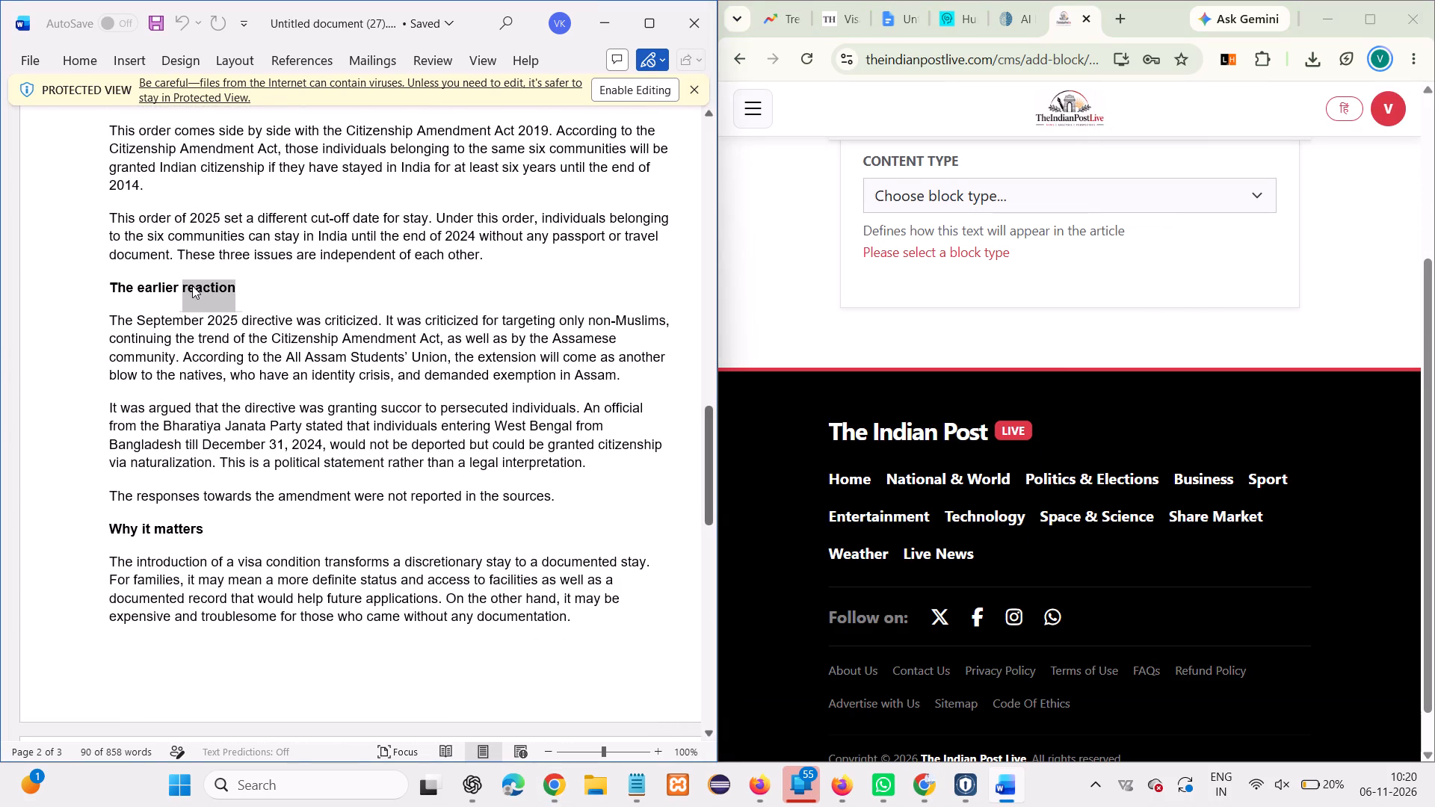
{"action": "key", "text": "ctrl+c"}
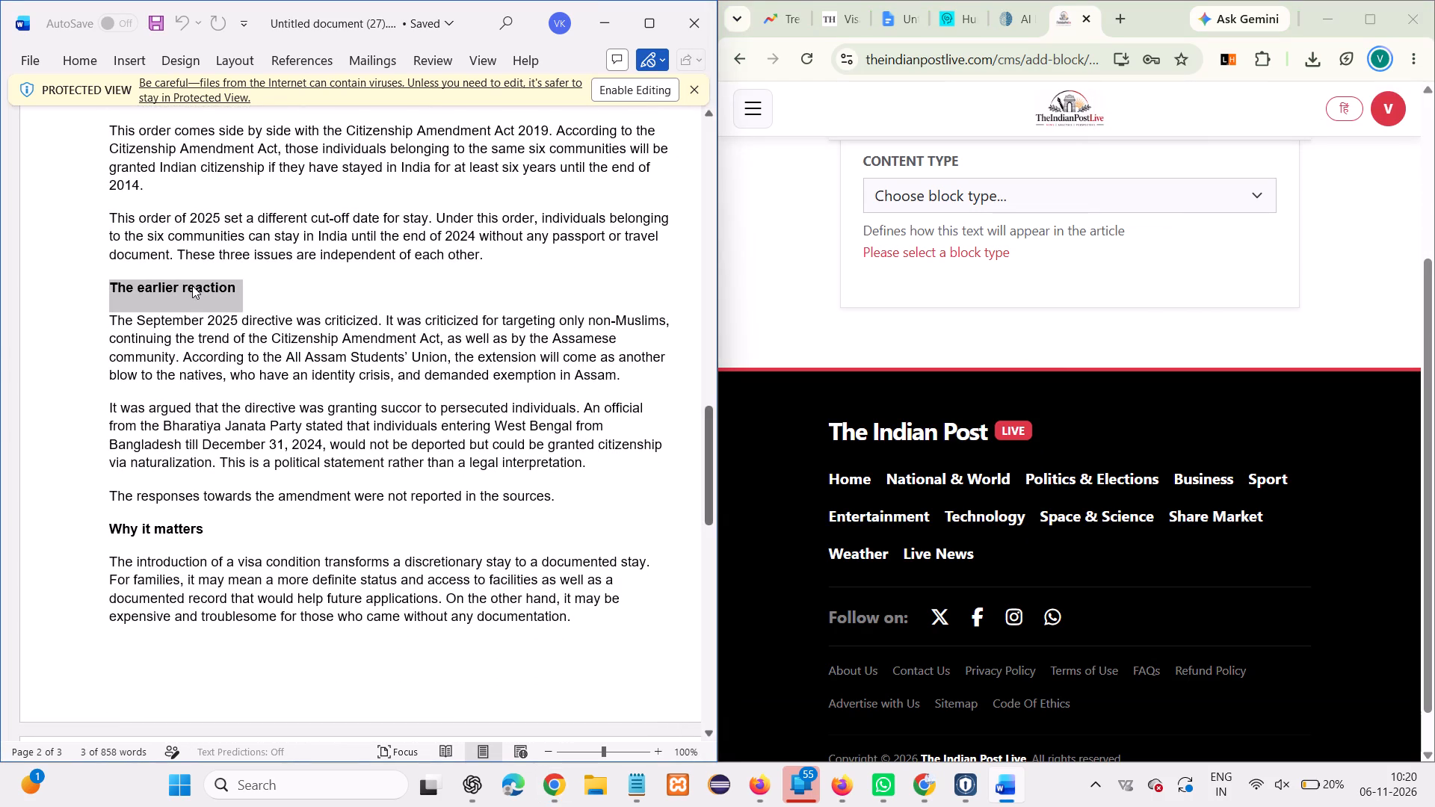
{"action": "key", "text": "ctrl+c"}
{"action": "left_click", "coordinate": [938, 186]}
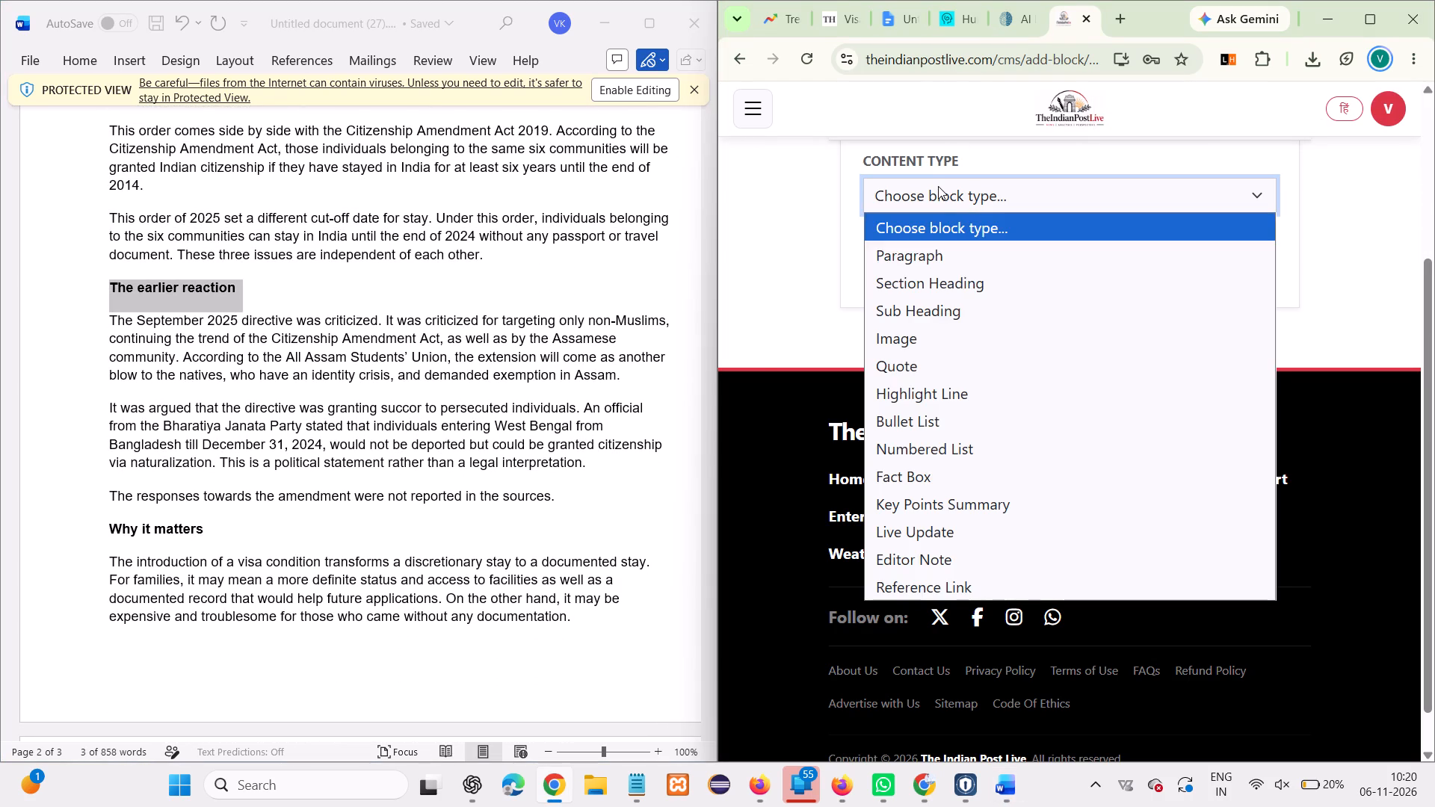
{"action": "left_click", "coordinate": [951, 383]}
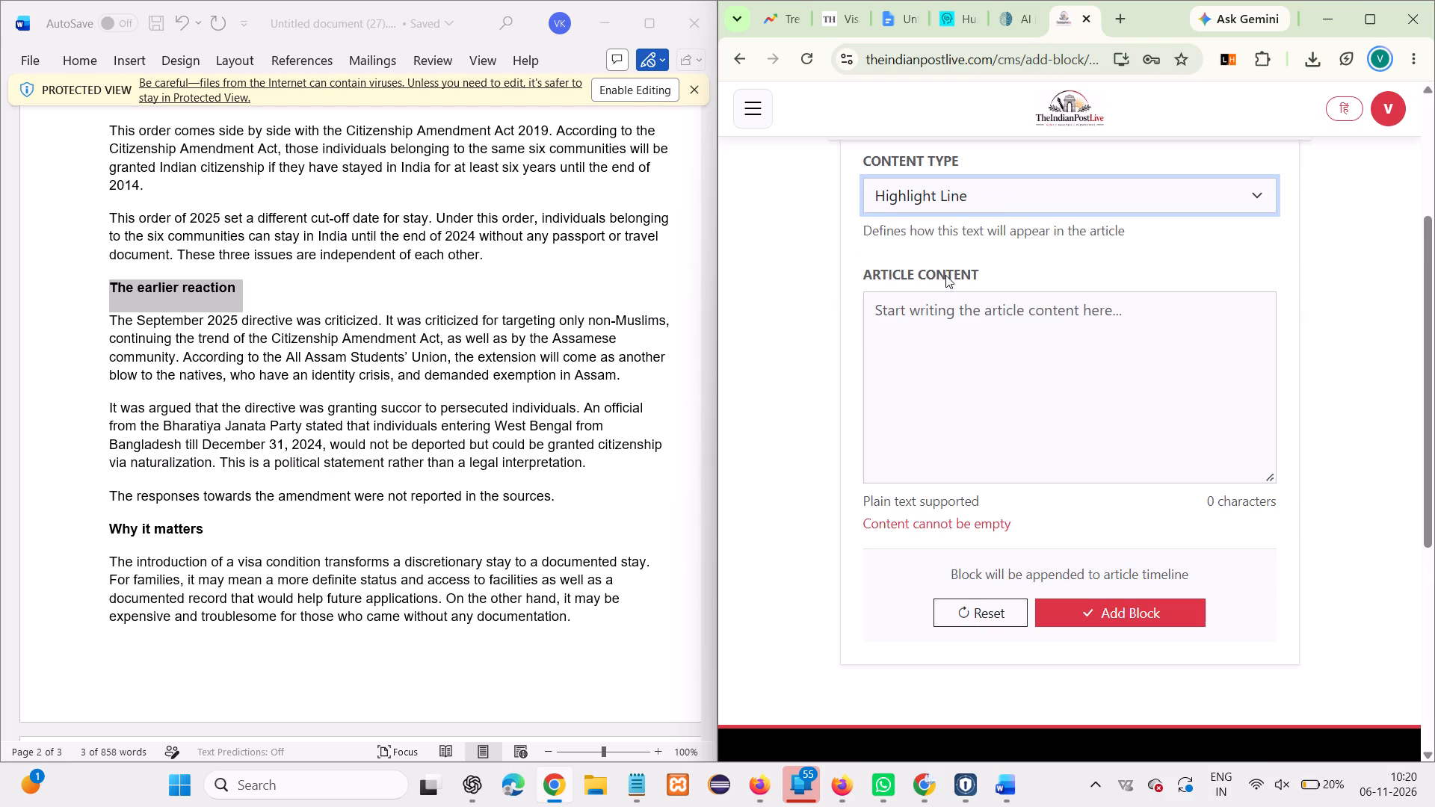
{"action": "left_click", "coordinate": [933, 320]}
{"action": "key", "text": "ctrl+v"}
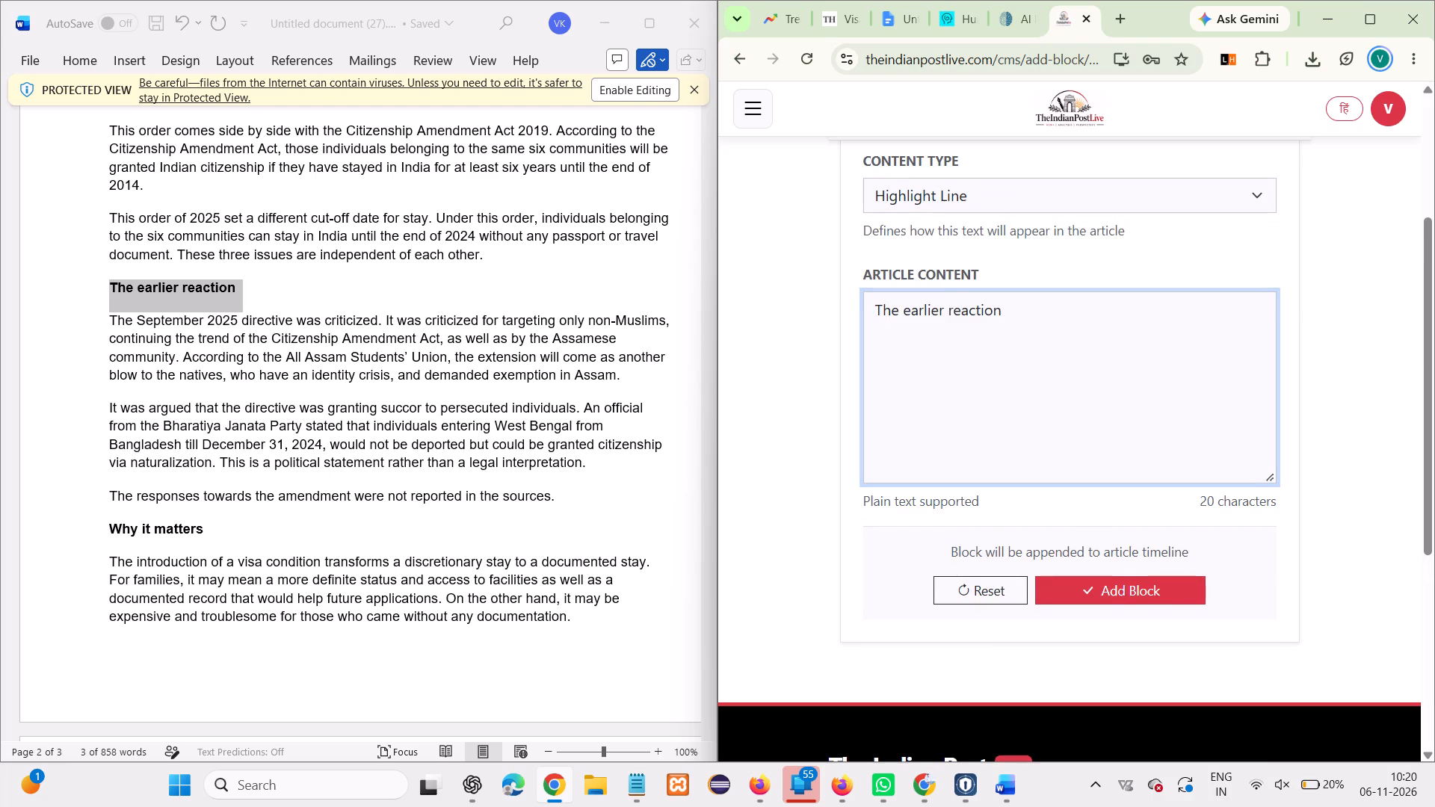
{"action": "left_click", "coordinate": [1104, 584]}
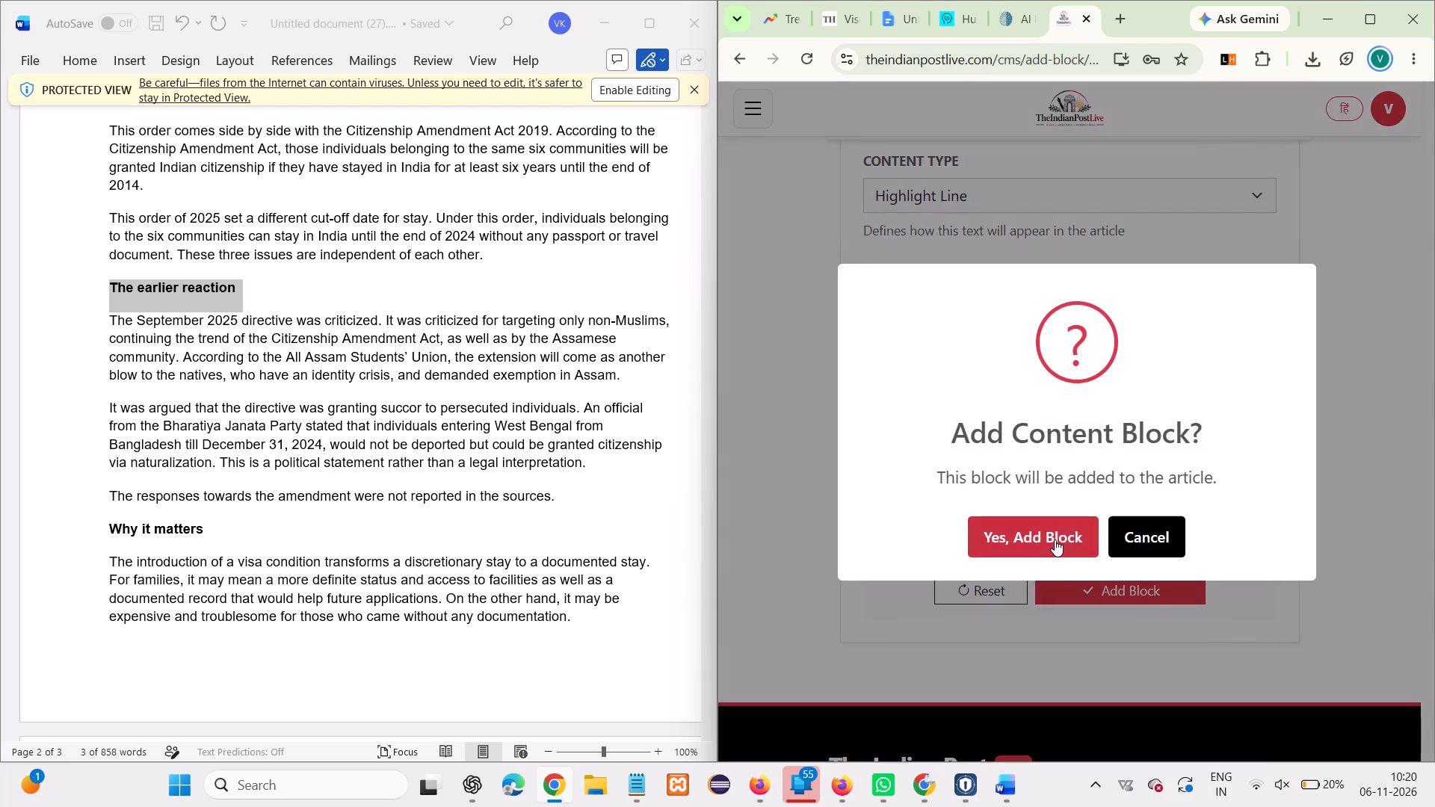
{"action": "left_click", "coordinate": [1055, 539]}
Start a new Paragraph block and fill it with the three Word paragraphs under the heading "The earlier reaction".
{"action": "left_click", "coordinate": [922, 188]}
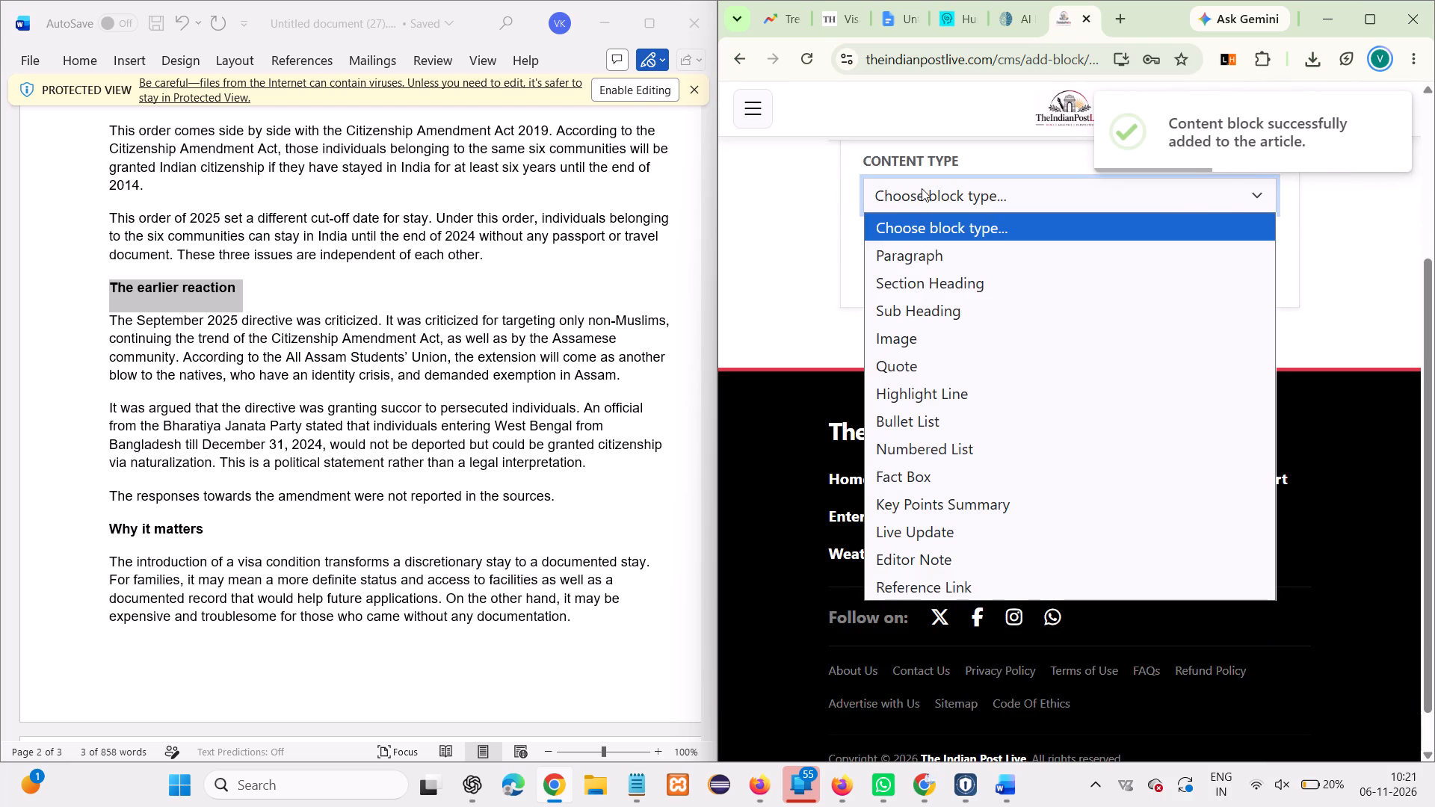
{"action": "left_click", "coordinate": [925, 246]}
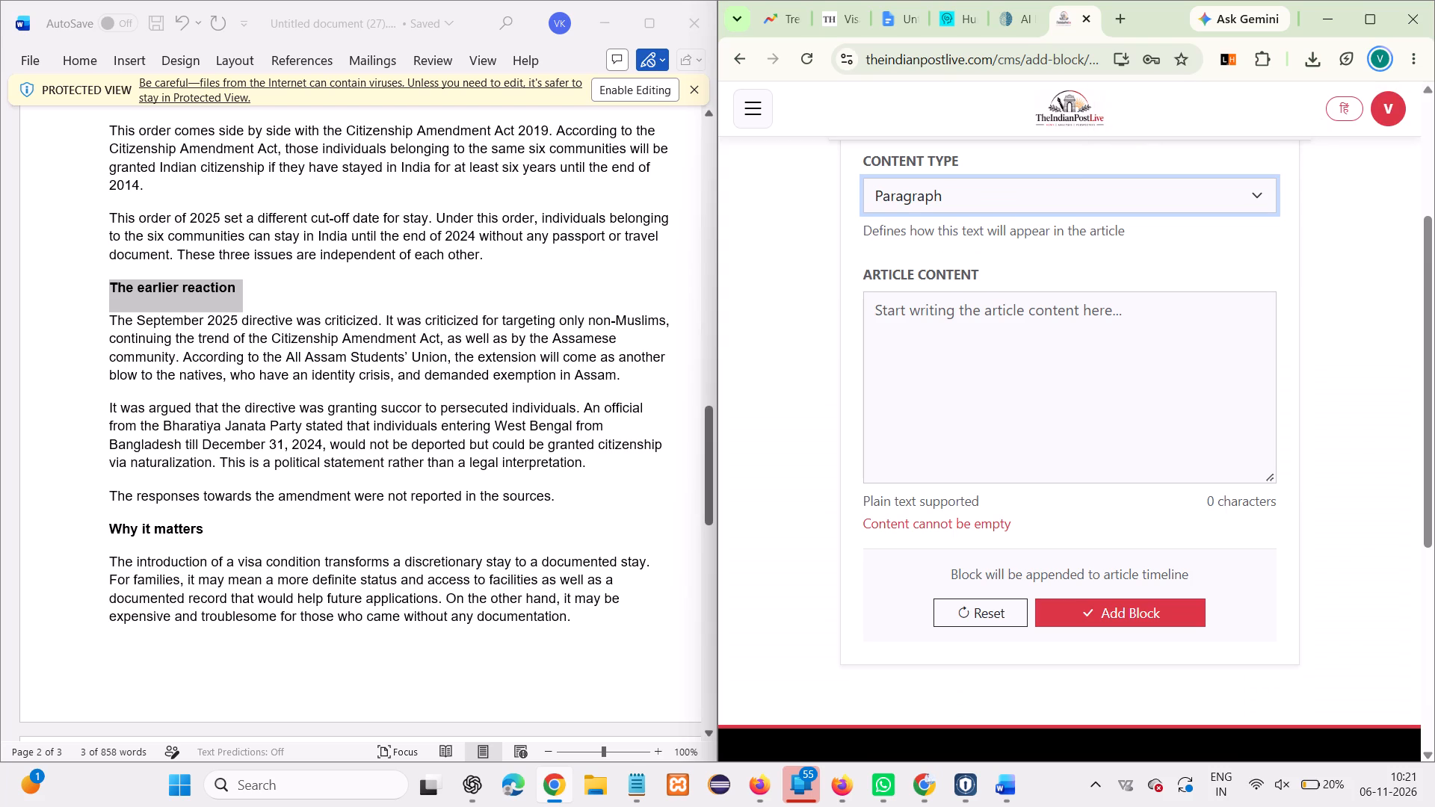
{"action": "left_click_drag", "start_coordinate": [105, 318], "coordinate": [582, 448]}
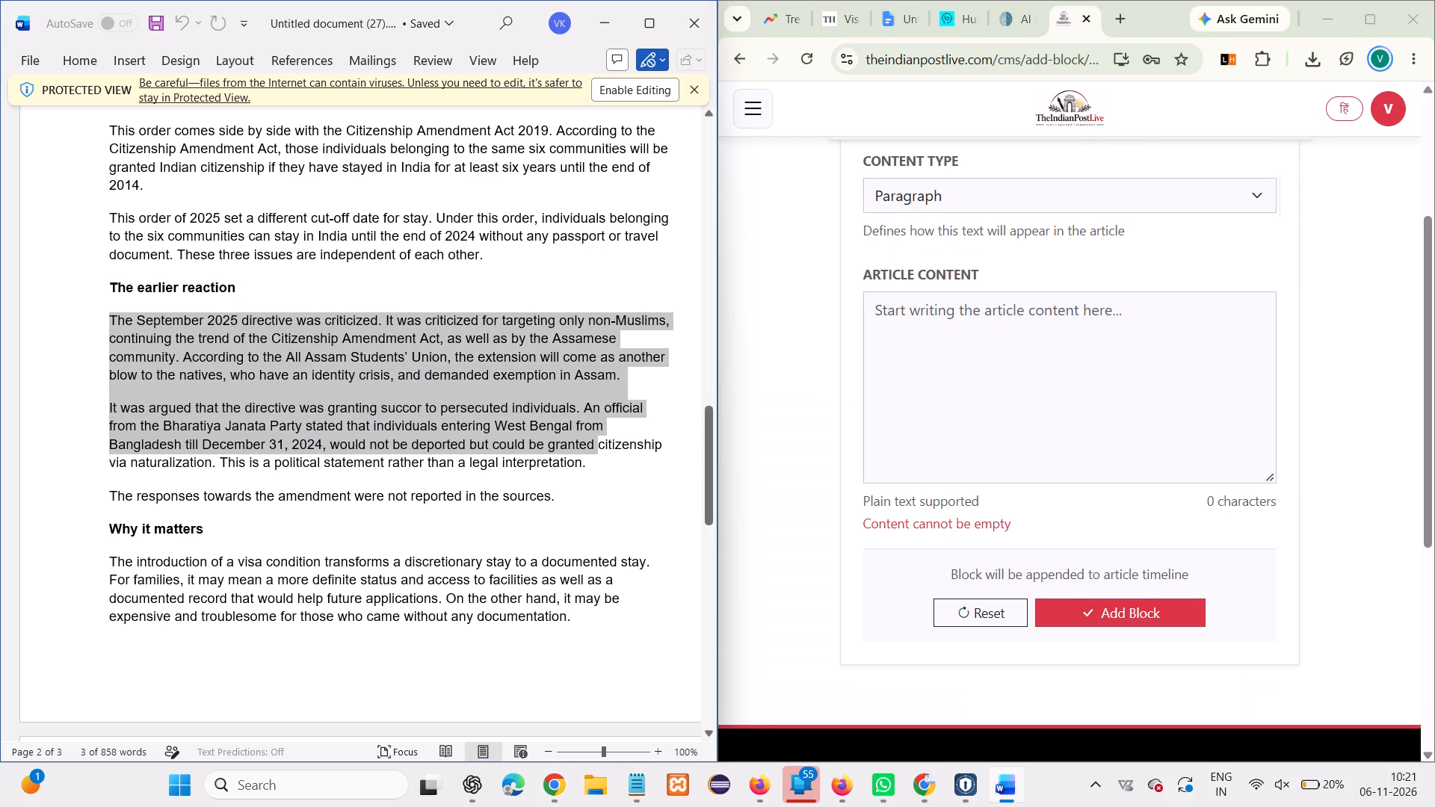
{"action": "left_click_drag", "start_coordinate": [582, 448], "coordinate": [590, 492]}
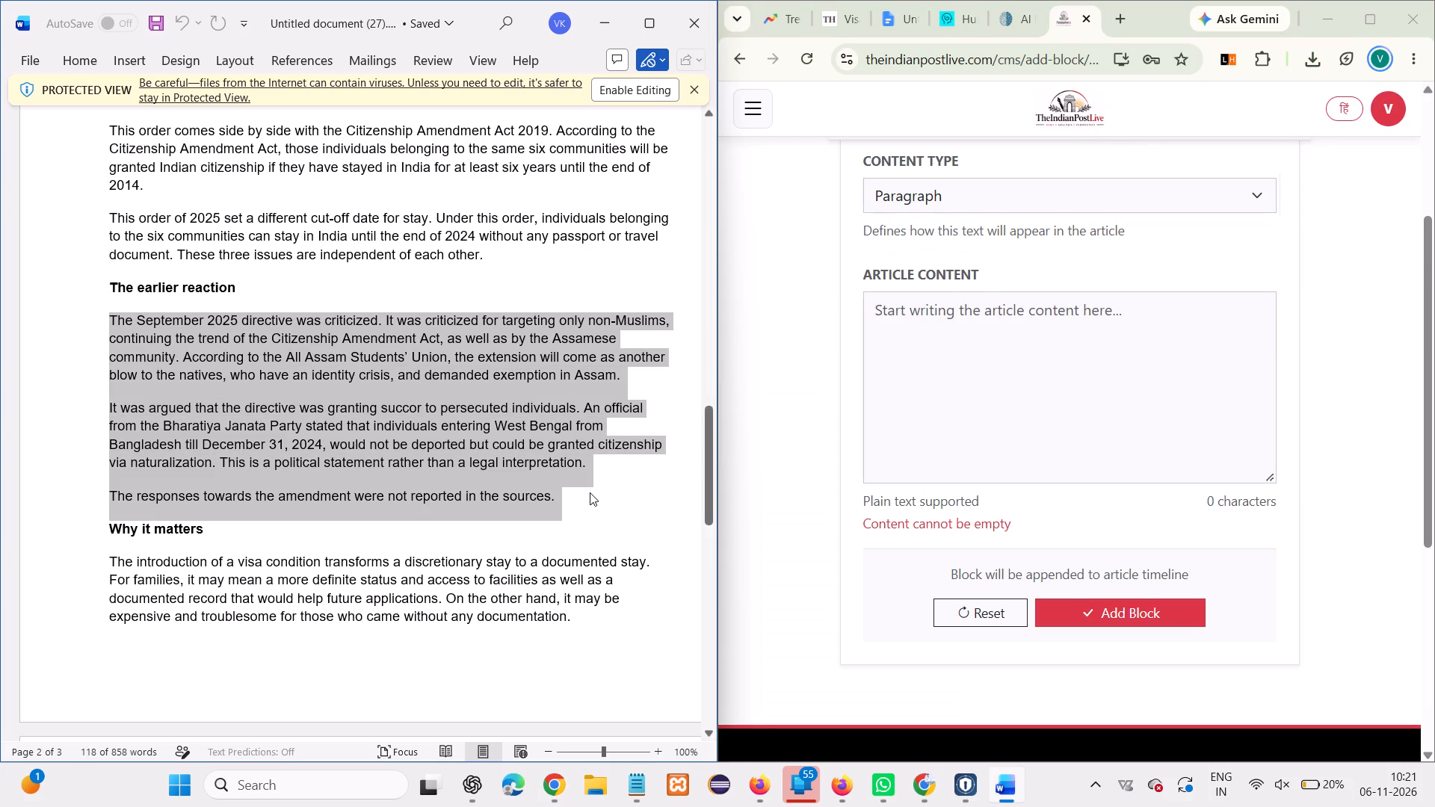
{"action": "key", "text": "ctrl+c"}
{"action": "key", "text": "ctrl+c"}
{"action": "left_click", "coordinate": [1090, 342]}
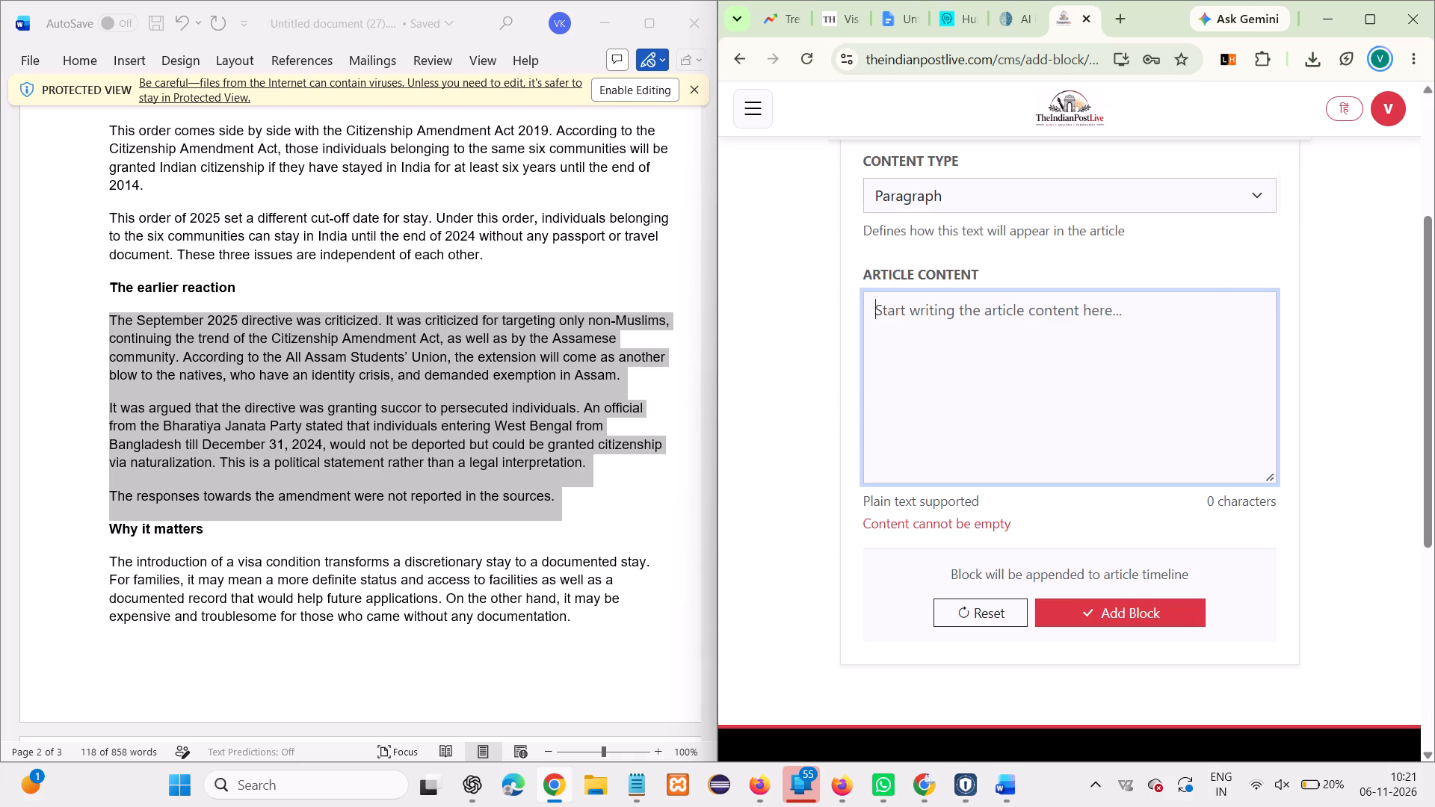
{"action": "key", "text": "ctrl+v"}
Remove the block's trailing empty line and separate its three paragraphs with blank lines.
{"action": "key", "text": "BackSpace"}
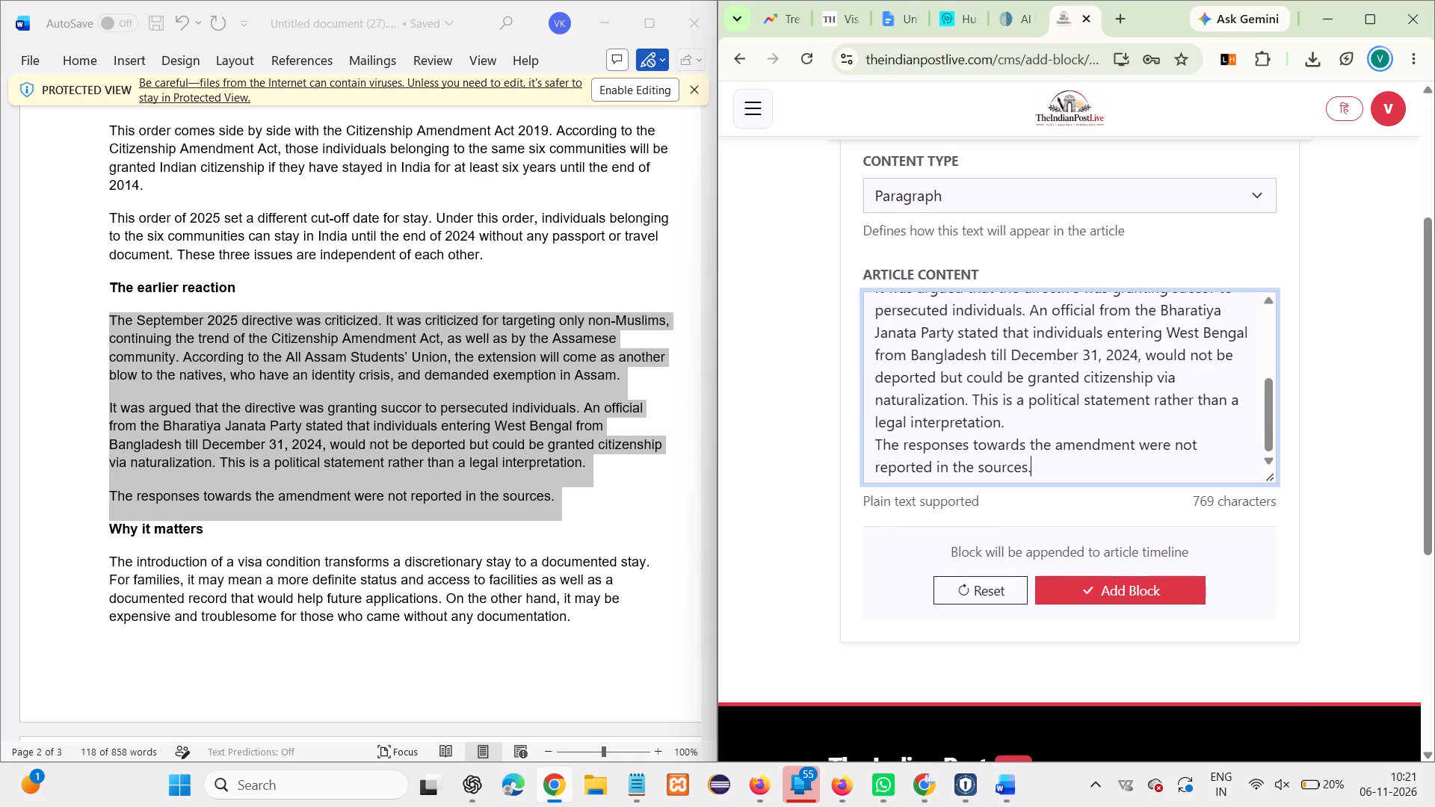
{"action": "left_click", "coordinate": [1022, 421]}
{"action": "key", "text": "Return"}
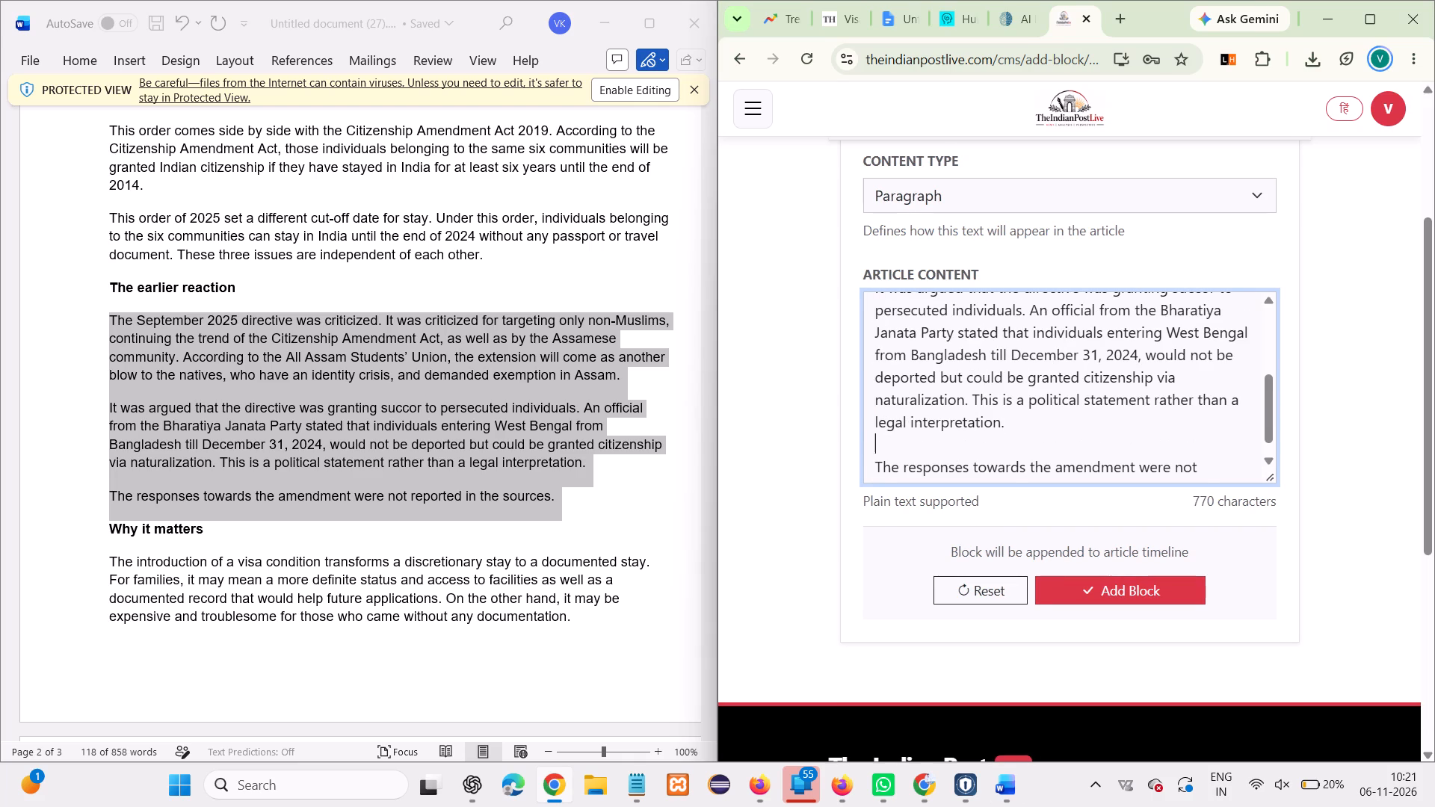
{"action": "scroll", "coordinate": [1013, 407], "scroll_direction": "up", "scroll_amount": 2}
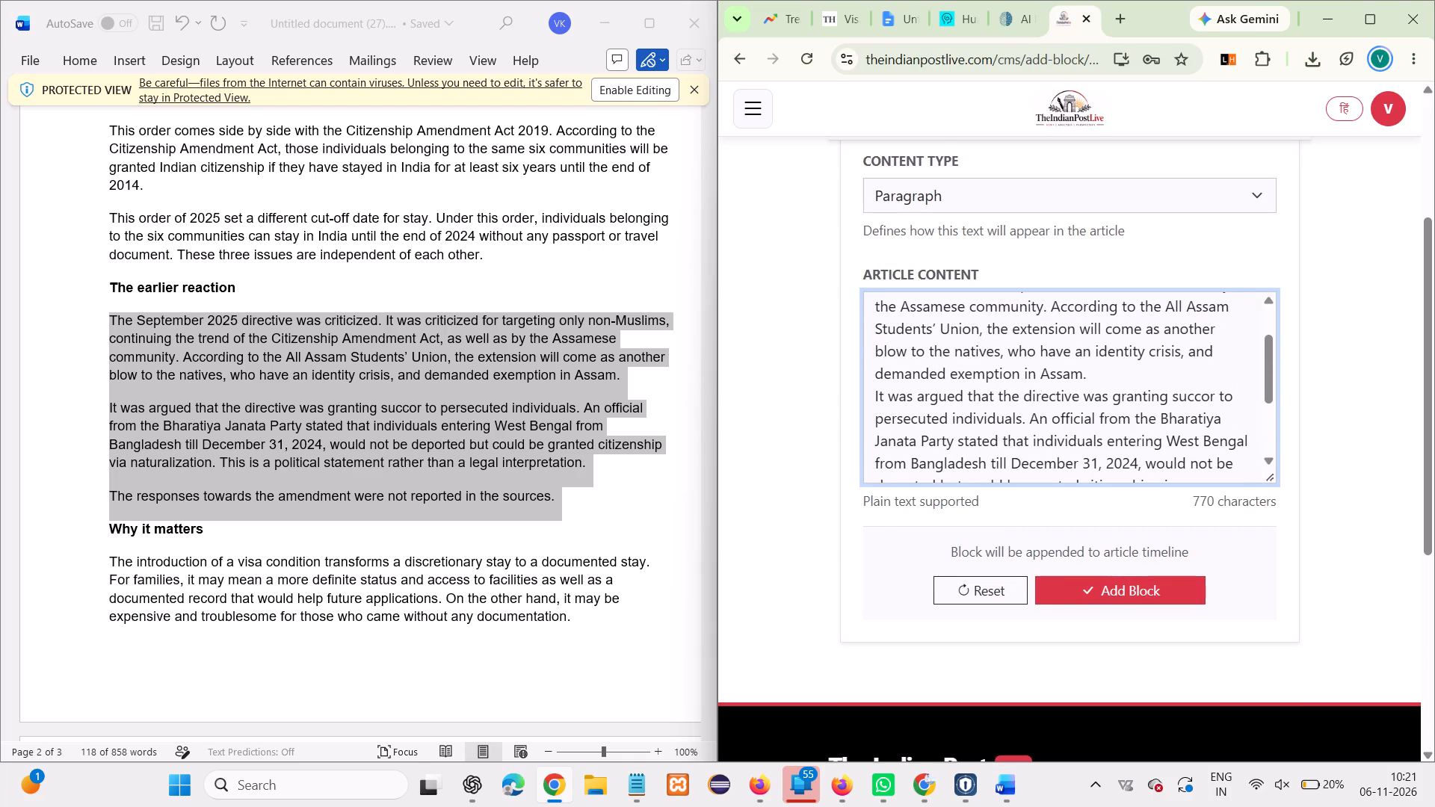
{"action": "left_click", "coordinate": [1098, 376]}
{"action": "key", "text": "Return"}
{"action": "scroll", "coordinate": [1040, 398], "scroll_direction": "up", "scroll_amount": 2}
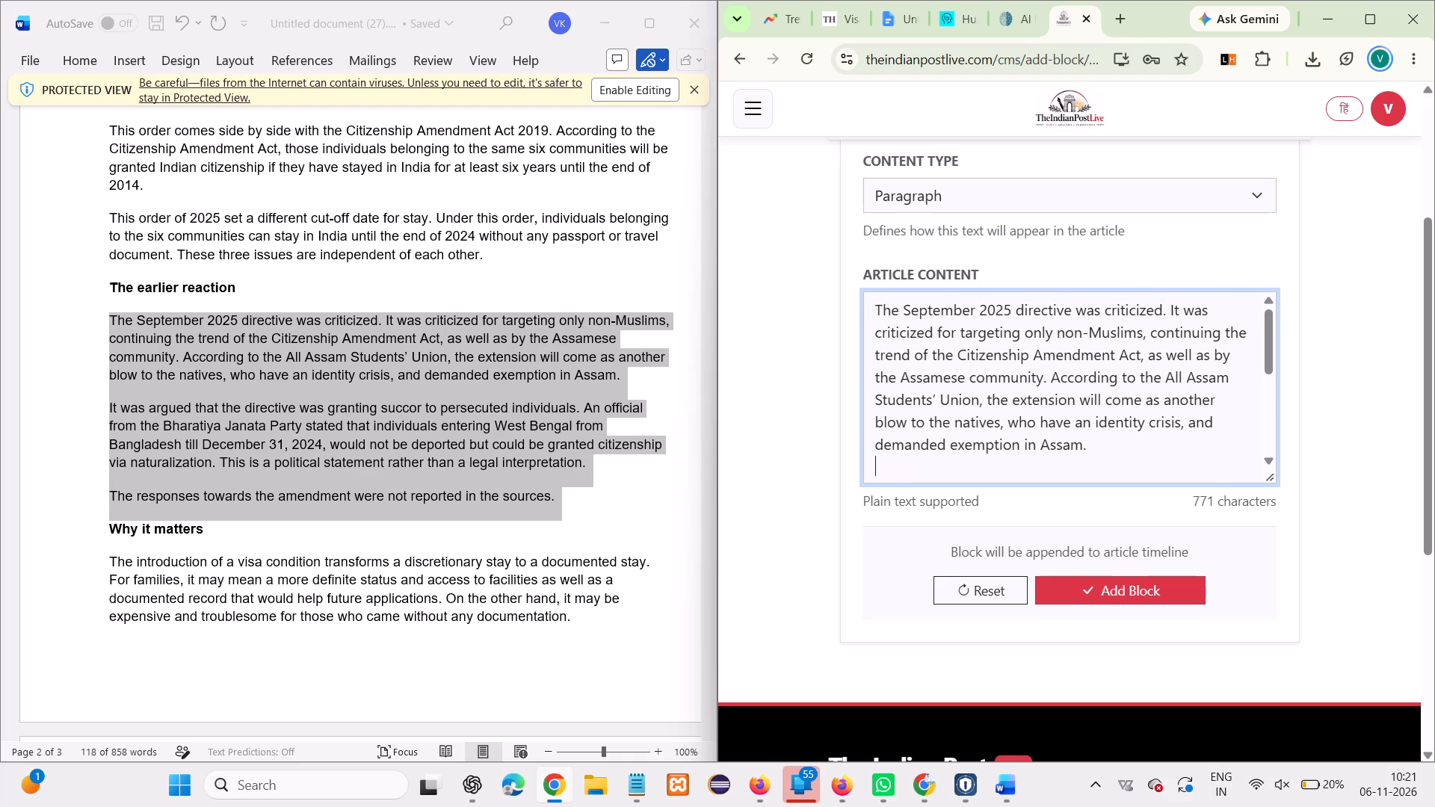
Add the finished Paragraph block for "The earlier reaction" to the article.
{"action": "left_click", "coordinate": [1090, 586]}
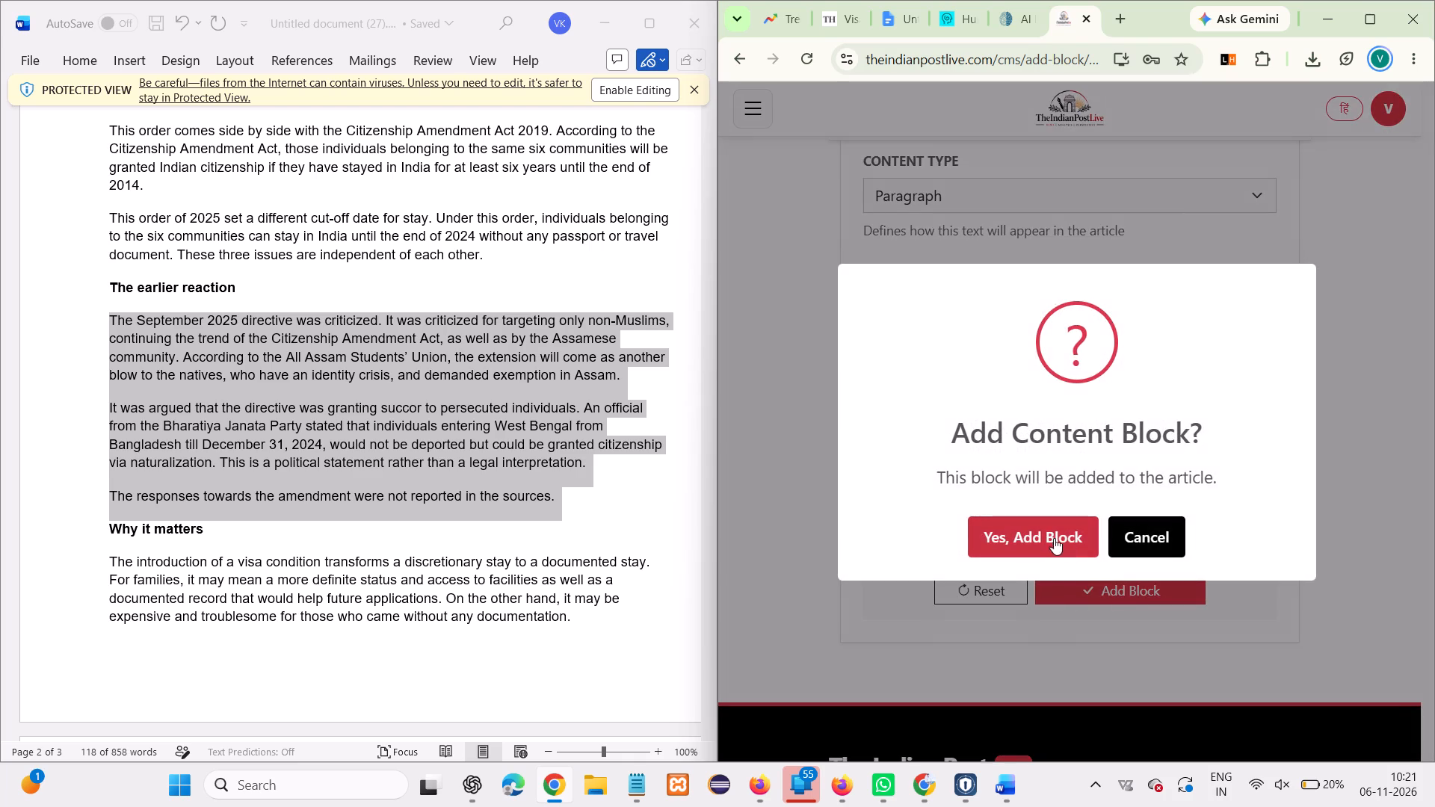
{"action": "left_click", "coordinate": [1050, 536]}
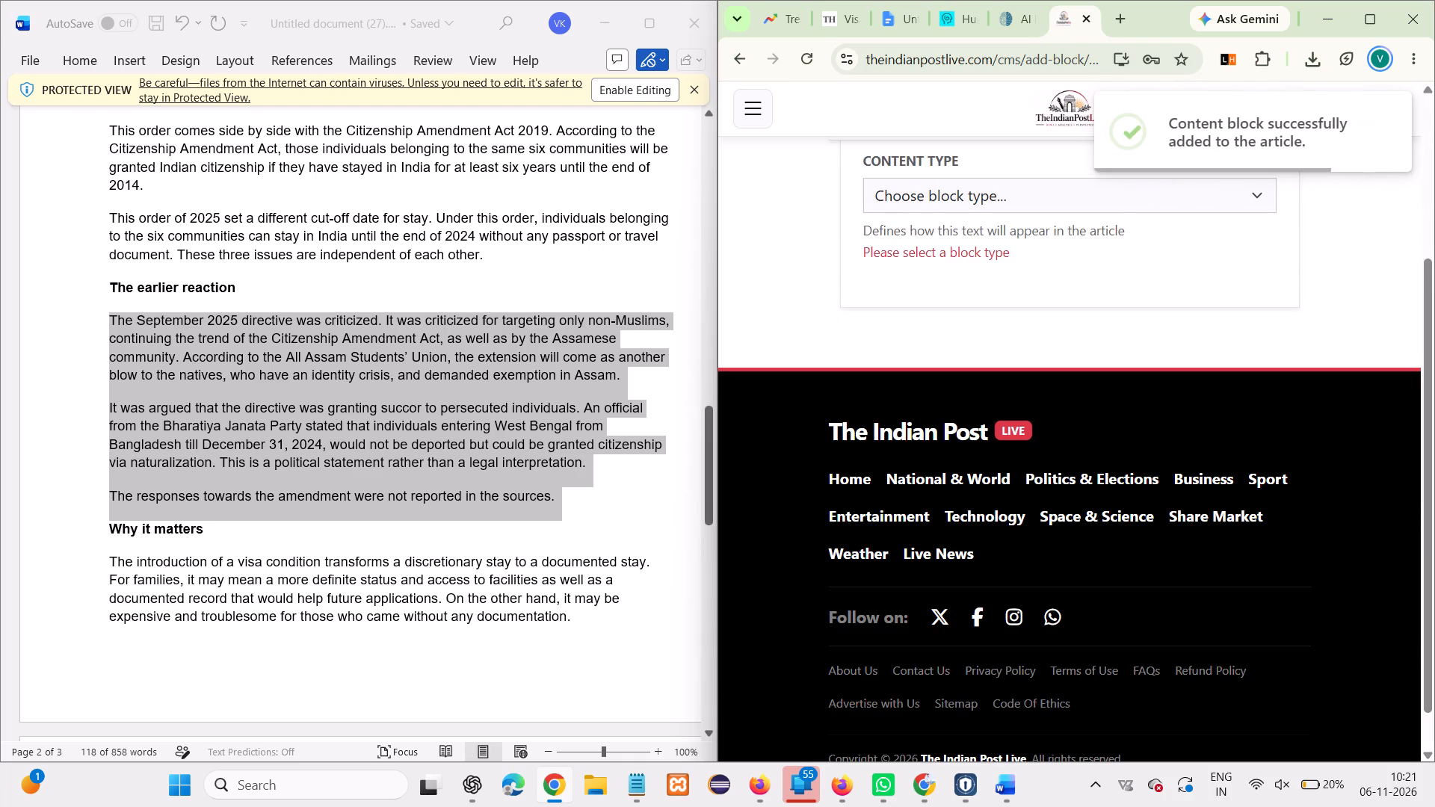
Add a Highlight Line block with the heading "Why it matters" copied from the Word document.
{"action": "scroll", "coordinate": [534, 537], "scroll_direction": "down", "scroll_amount": 3}
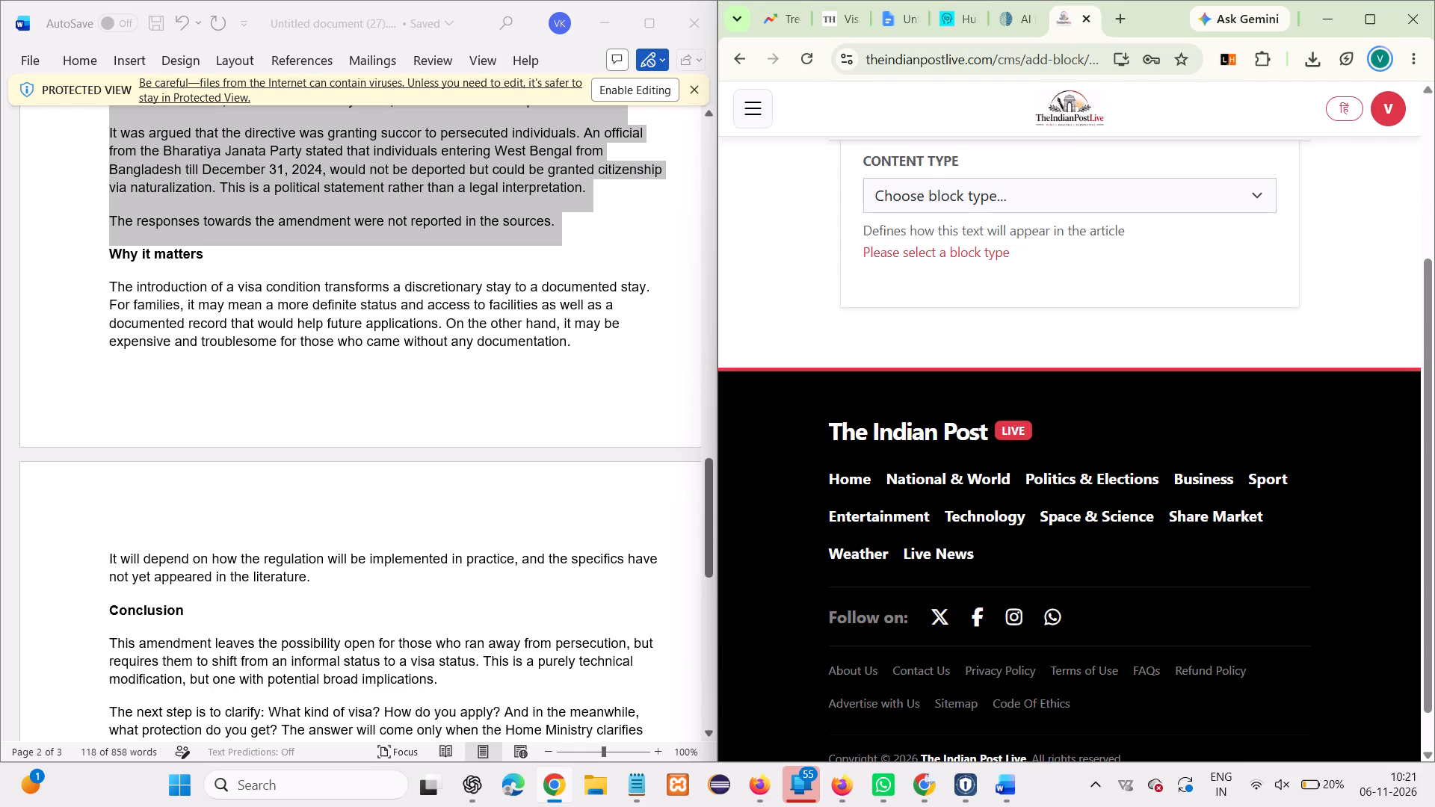
{"action": "triple_click", "coordinate": [164, 261]}
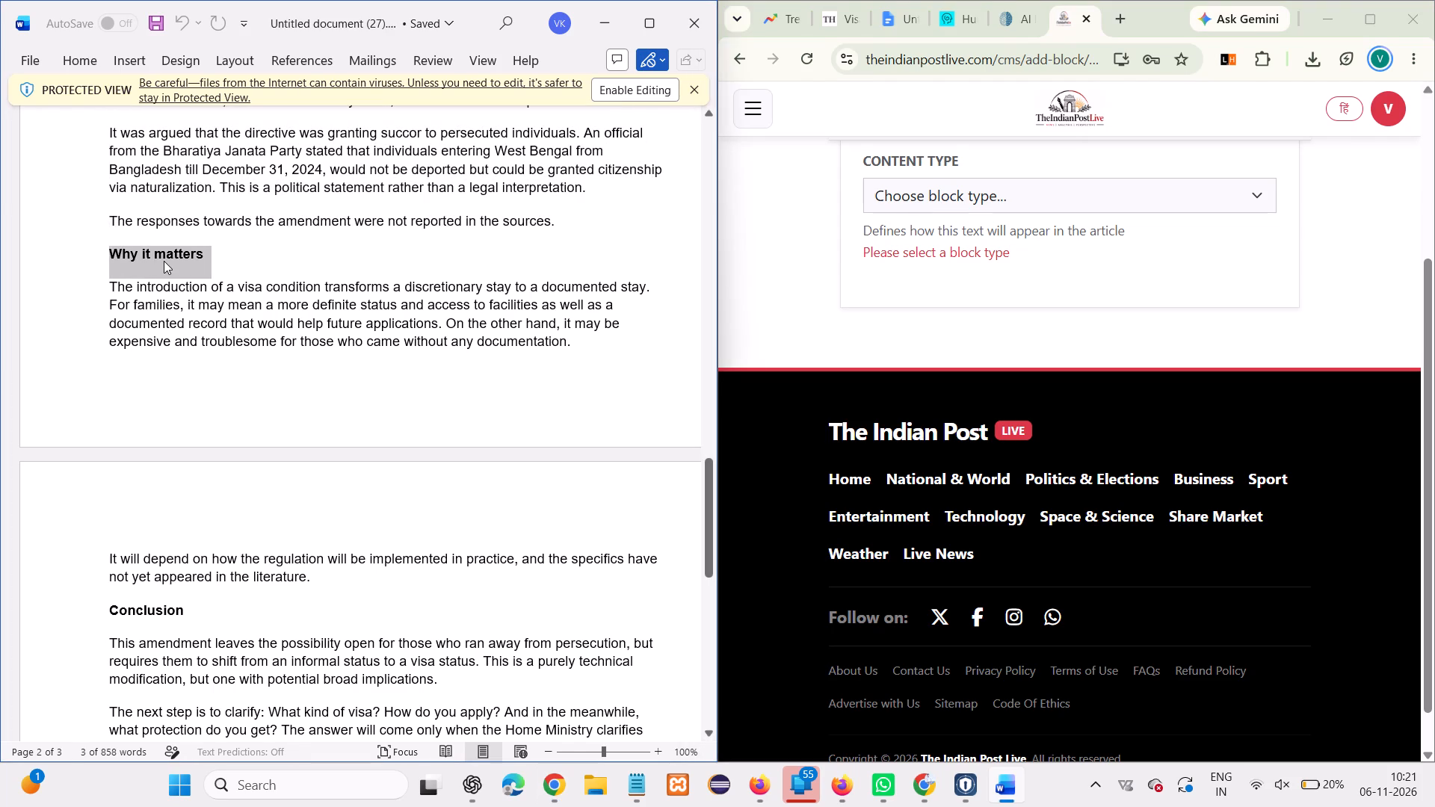
{"action": "key", "text": "ctrl+c"}
{"action": "key", "text": "ctrl+c"}
{"action": "left_click", "coordinate": [904, 216]}
{"action": "left_click", "coordinate": [921, 199]}
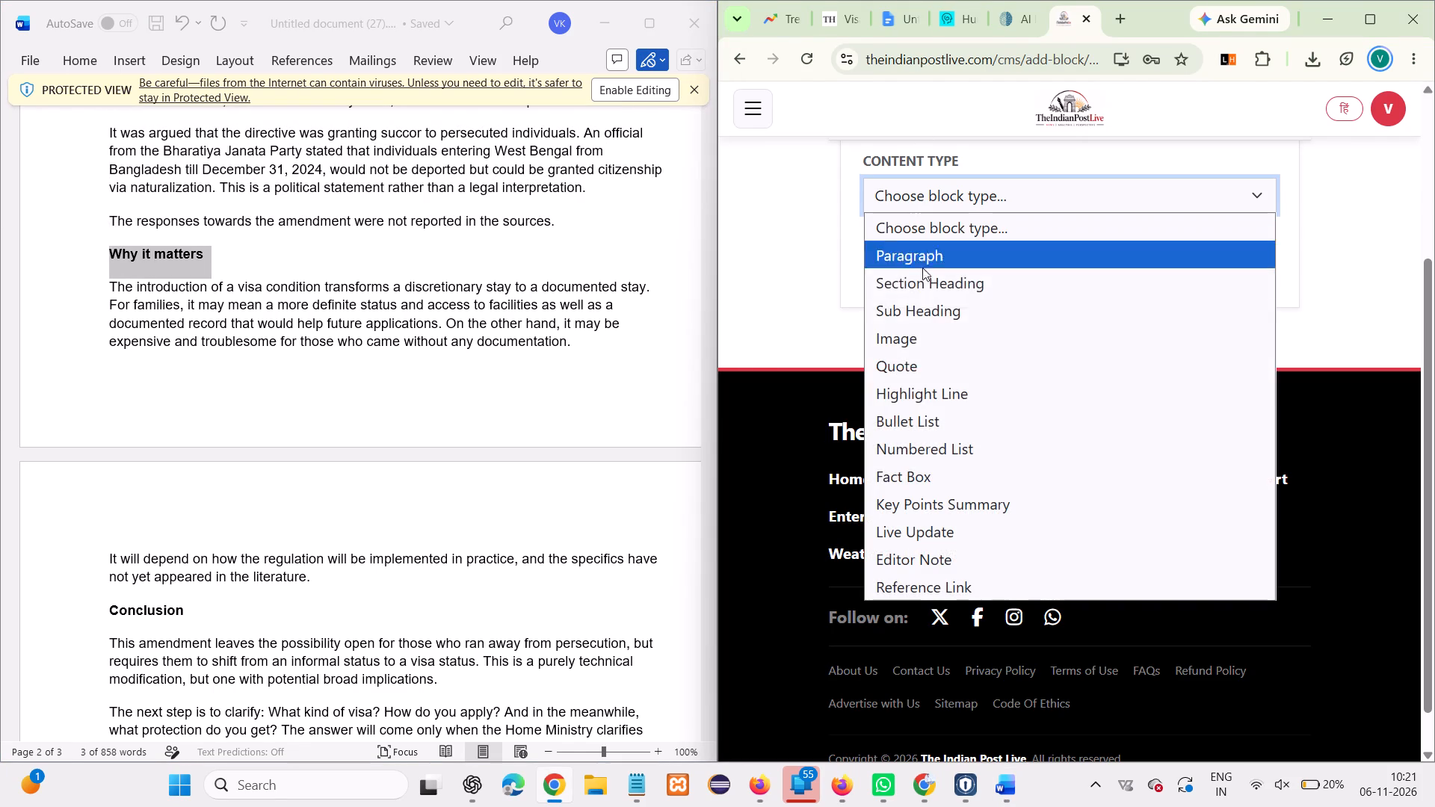
{"action": "left_click", "coordinate": [956, 394]}
{"action": "left_click", "coordinate": [957, 362]}
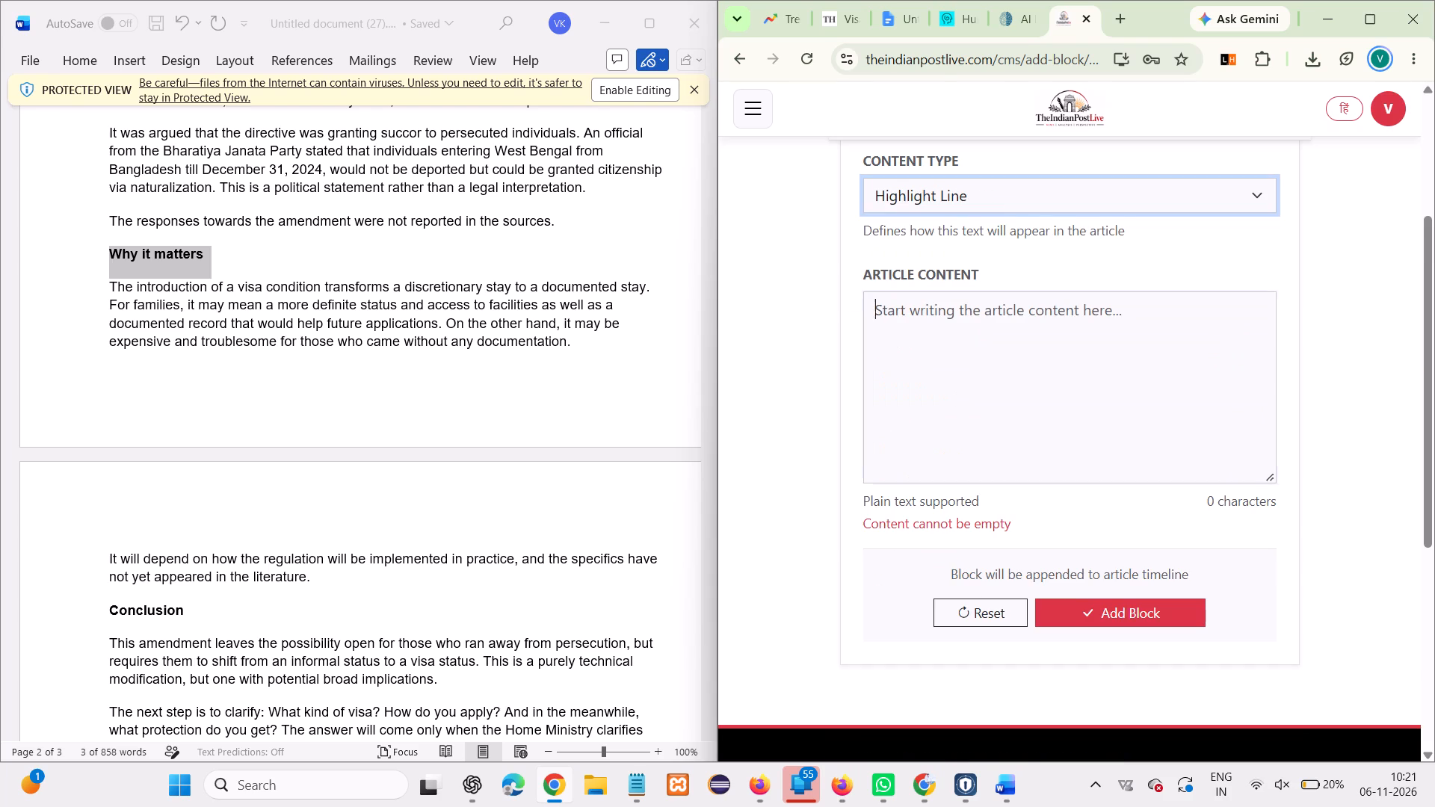
{"action": "key", "text": "ctrl+v"}
{"action": "left_click", "coordinate": [1109, 589]}
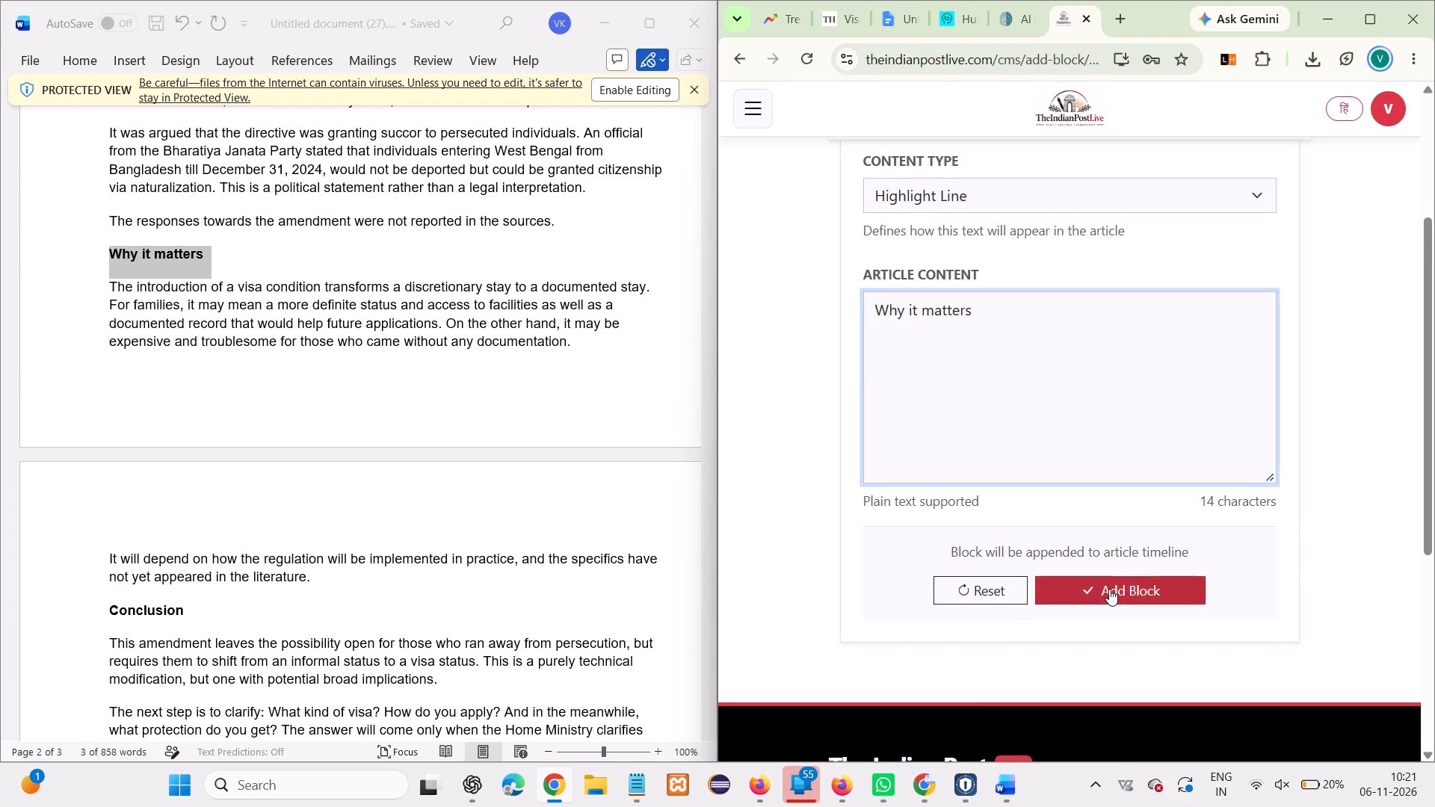
{"action": "left_click", "coordinate": [1050, 536]}
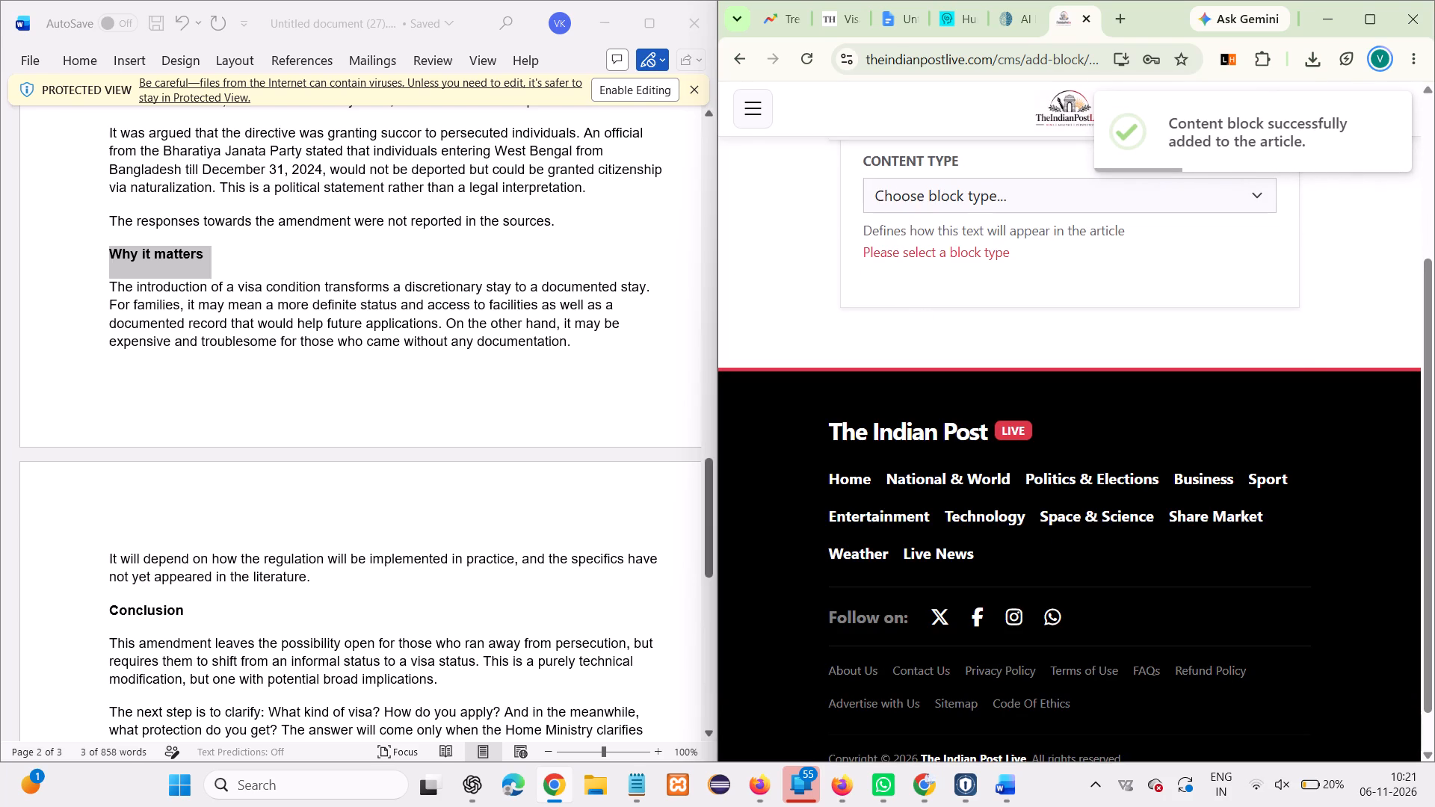
Start a new Paragraph block and fill it with the two Word paragraphs under the heading "Why it matters".
{"action": "left_click", "coordinate": [268, 291]}
{"action": "left_click_drag", "start_coordinate": [106, 288], "coordinate": [321, 575]}
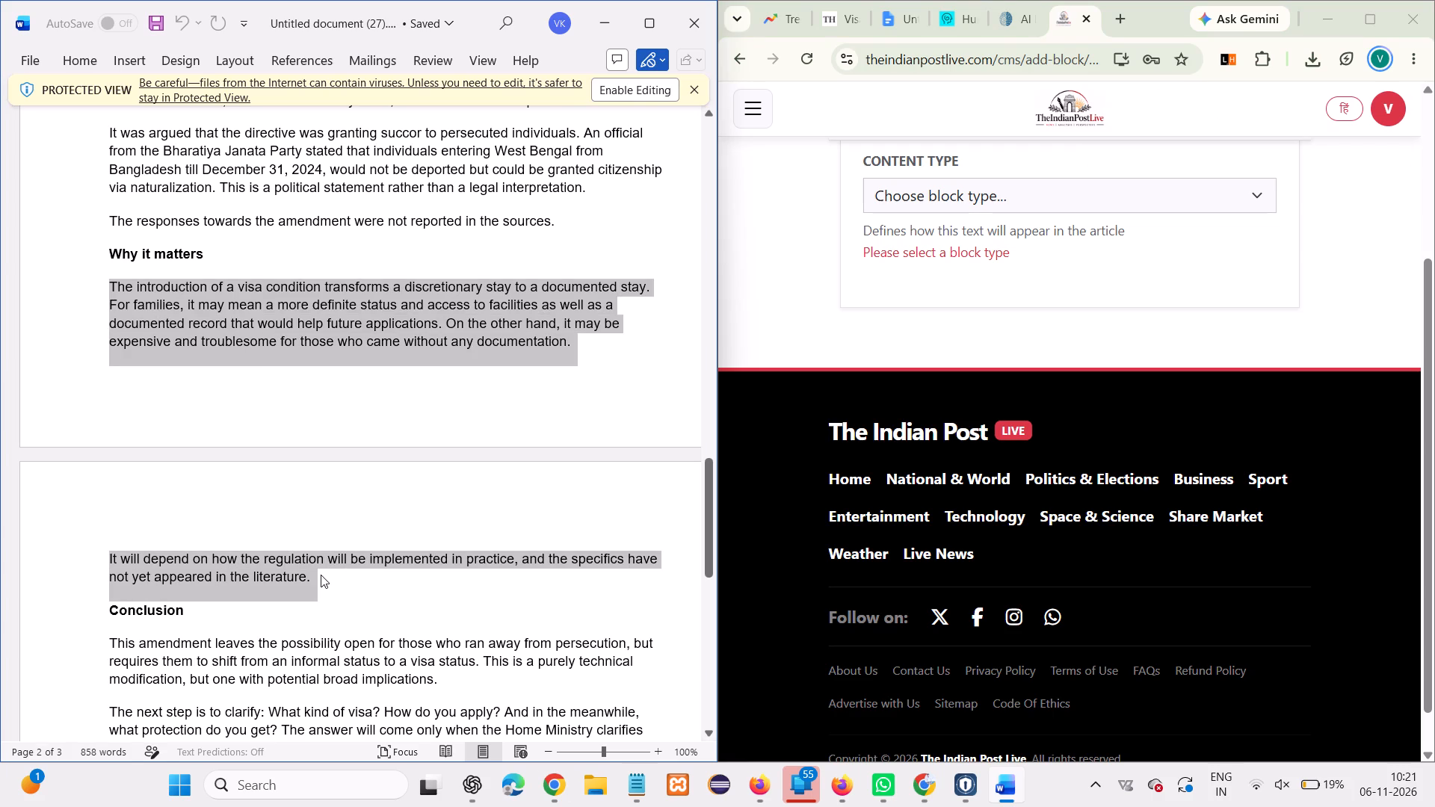
{"action": "key", "text": "ctrl+c"}
{"action": "key", "text": "ctrl+c"}
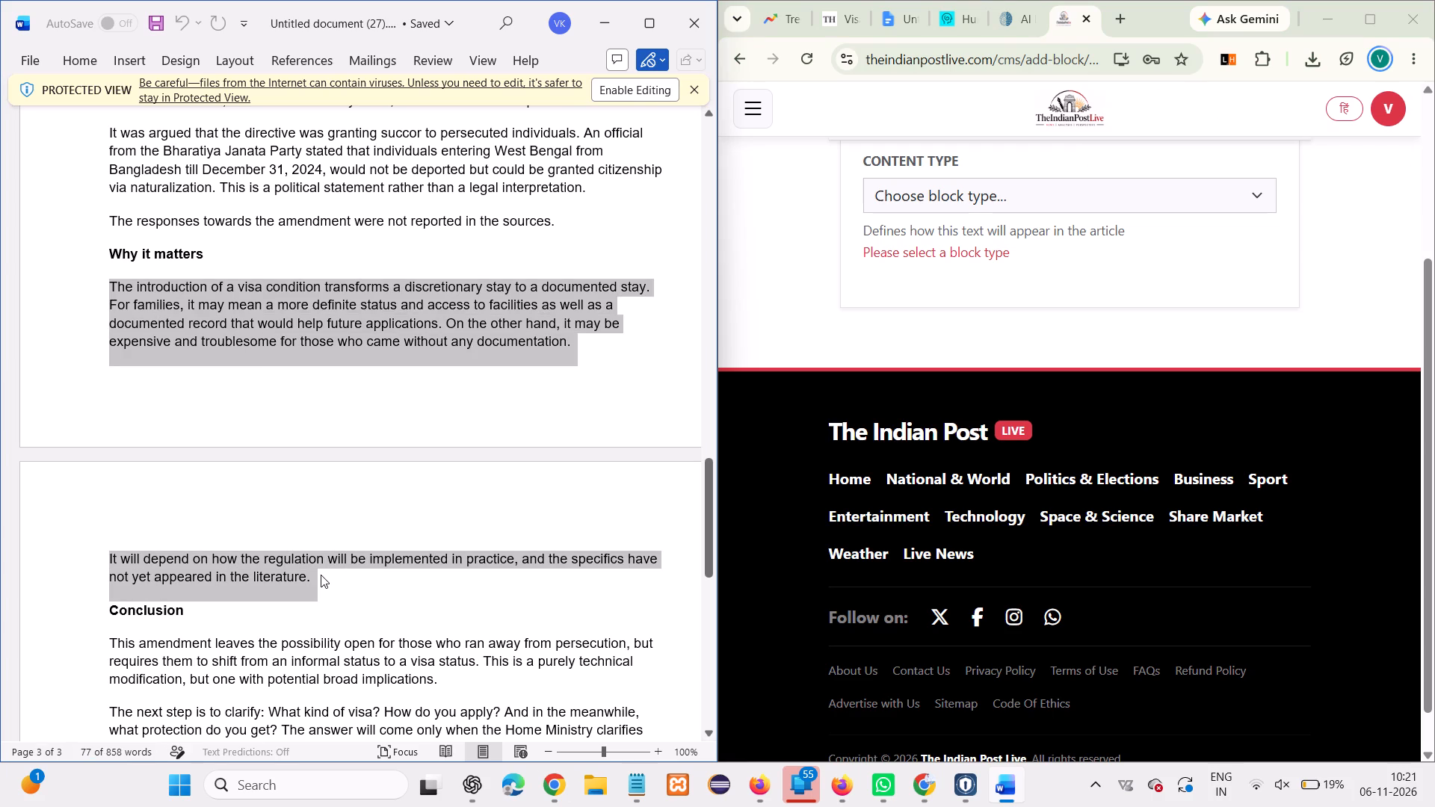
{"action": "left_click", "coordinate": [969, 194]}
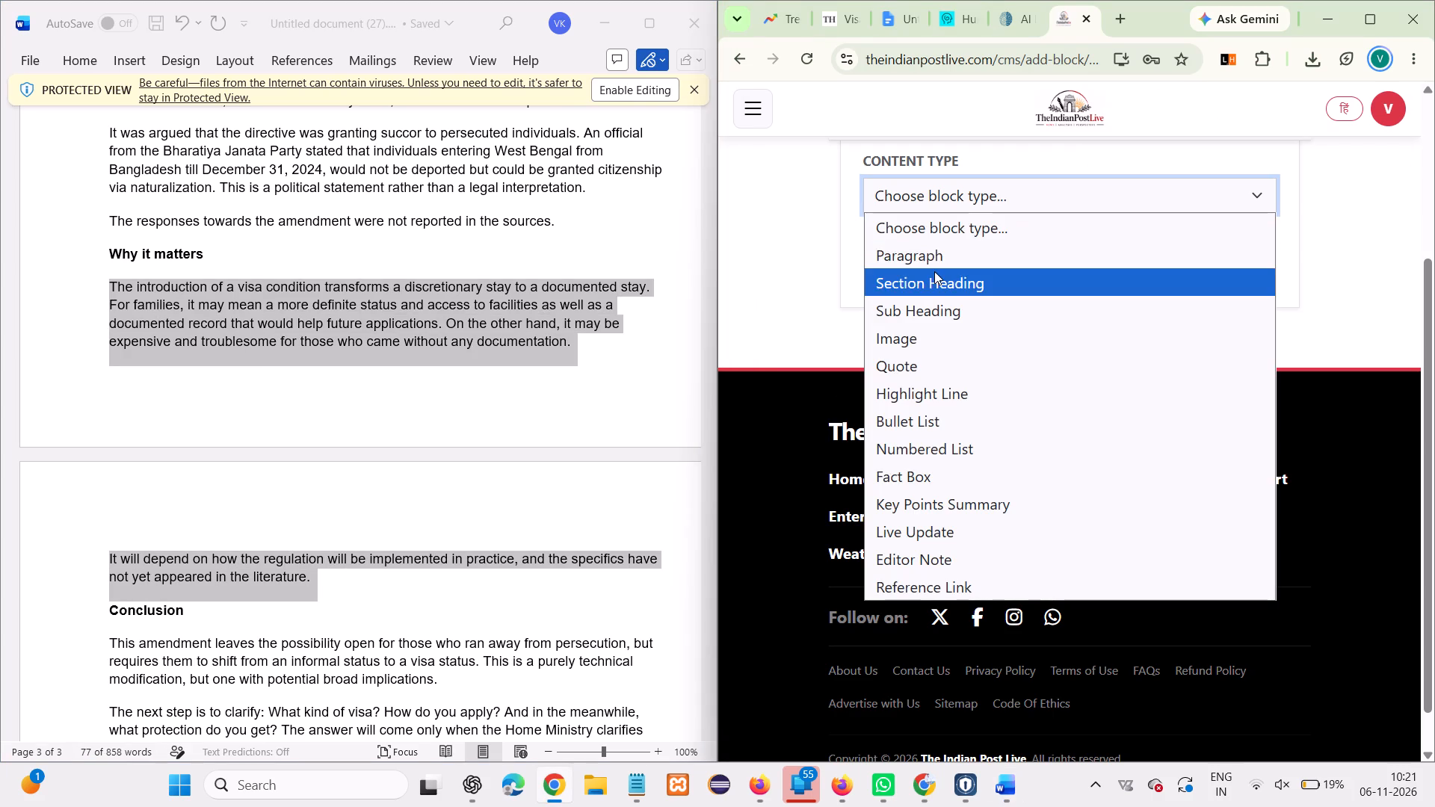
{"action": "left_click", "coordinate": [931, 266]}
{"action": "left_click", "coordinate": [949, 350]}
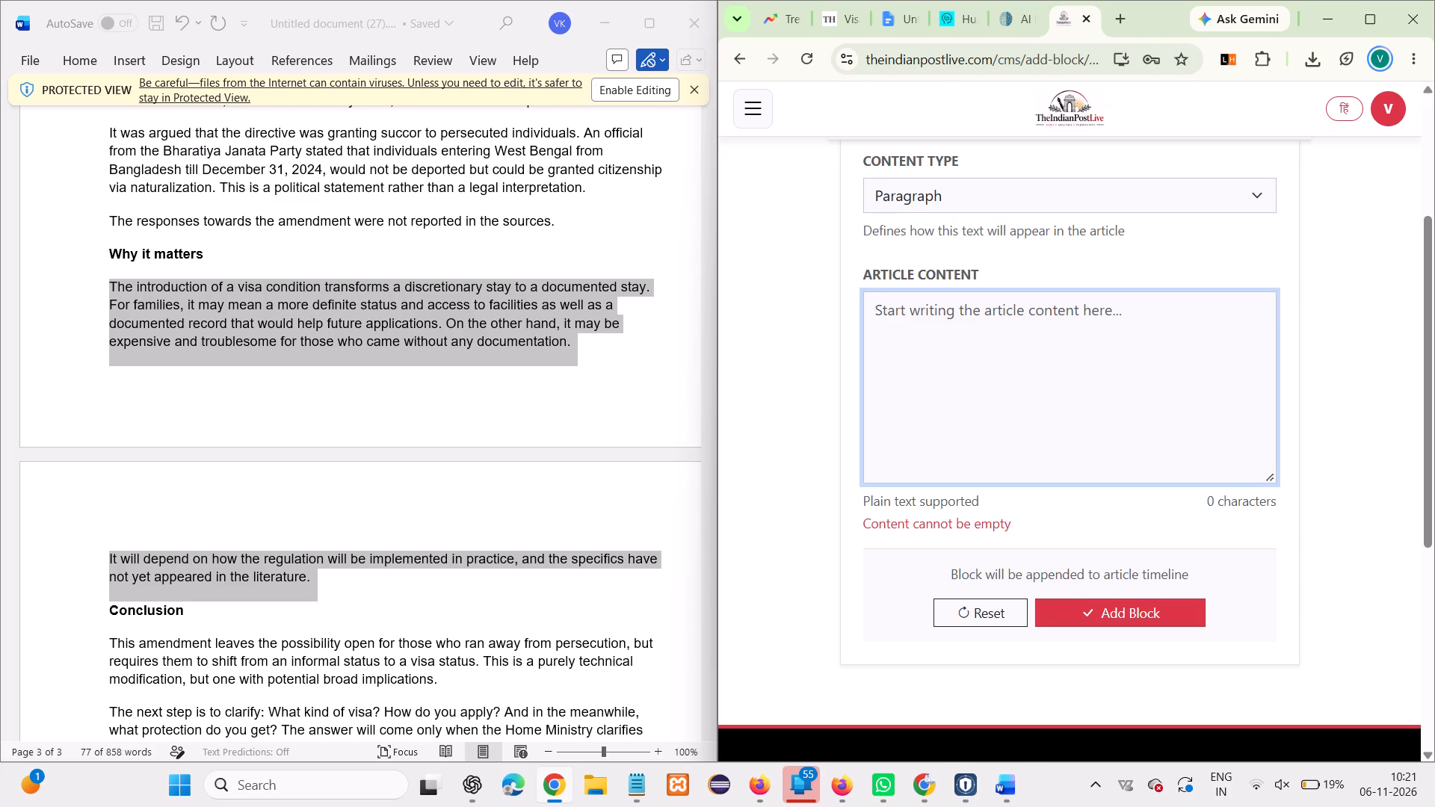
{"action": "key", "text": "ctrl+v"}
Separate the block's two paragraphs with a blank line, remove its trailing empty line, and add it to the article.
{"action": "left_click", "coordinate": [988, 387]}
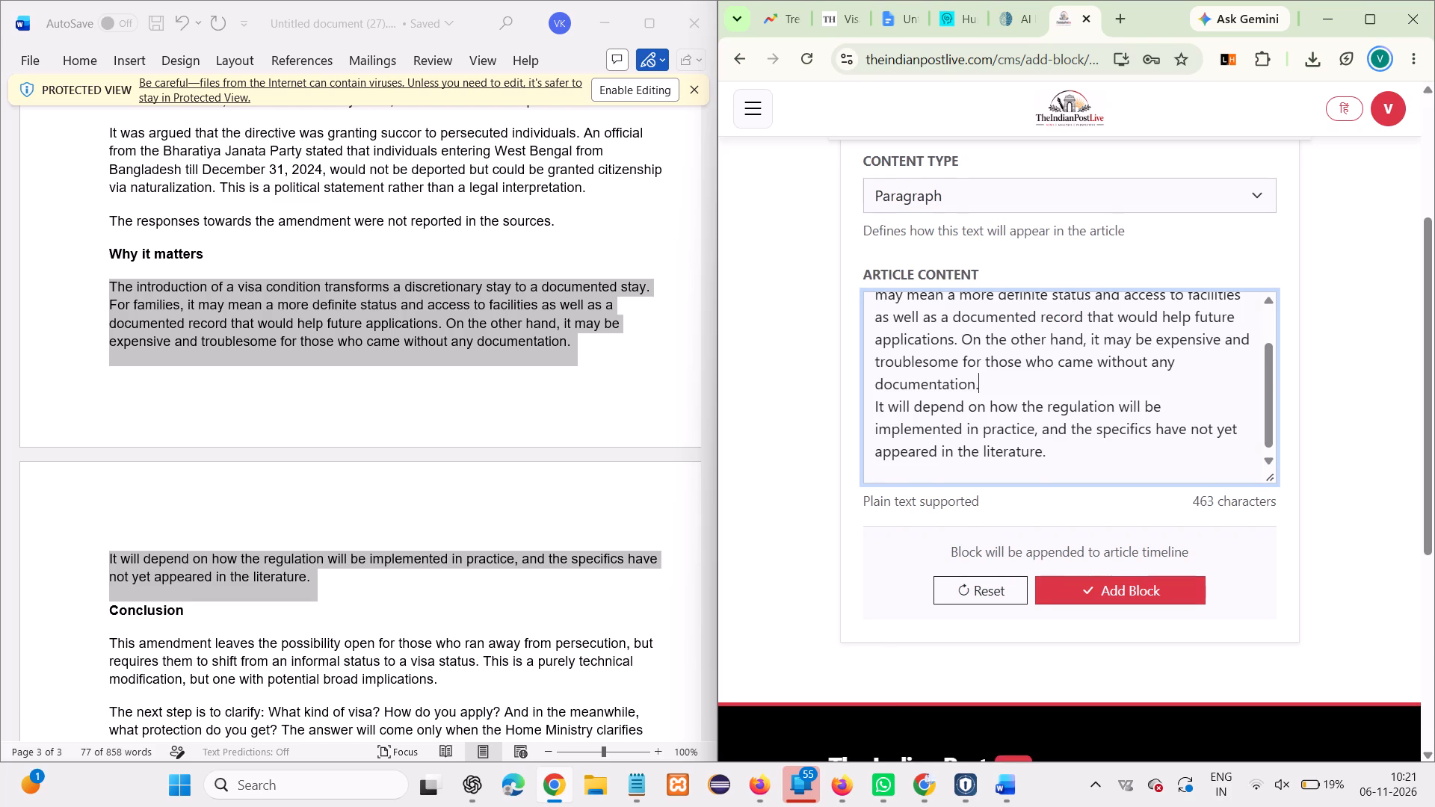
{"action": "key", "text": "Return"}
{"action": "scroll", "coordinate": [1028, 402], "scroll_direction": "down", "scroll_amount": 2}
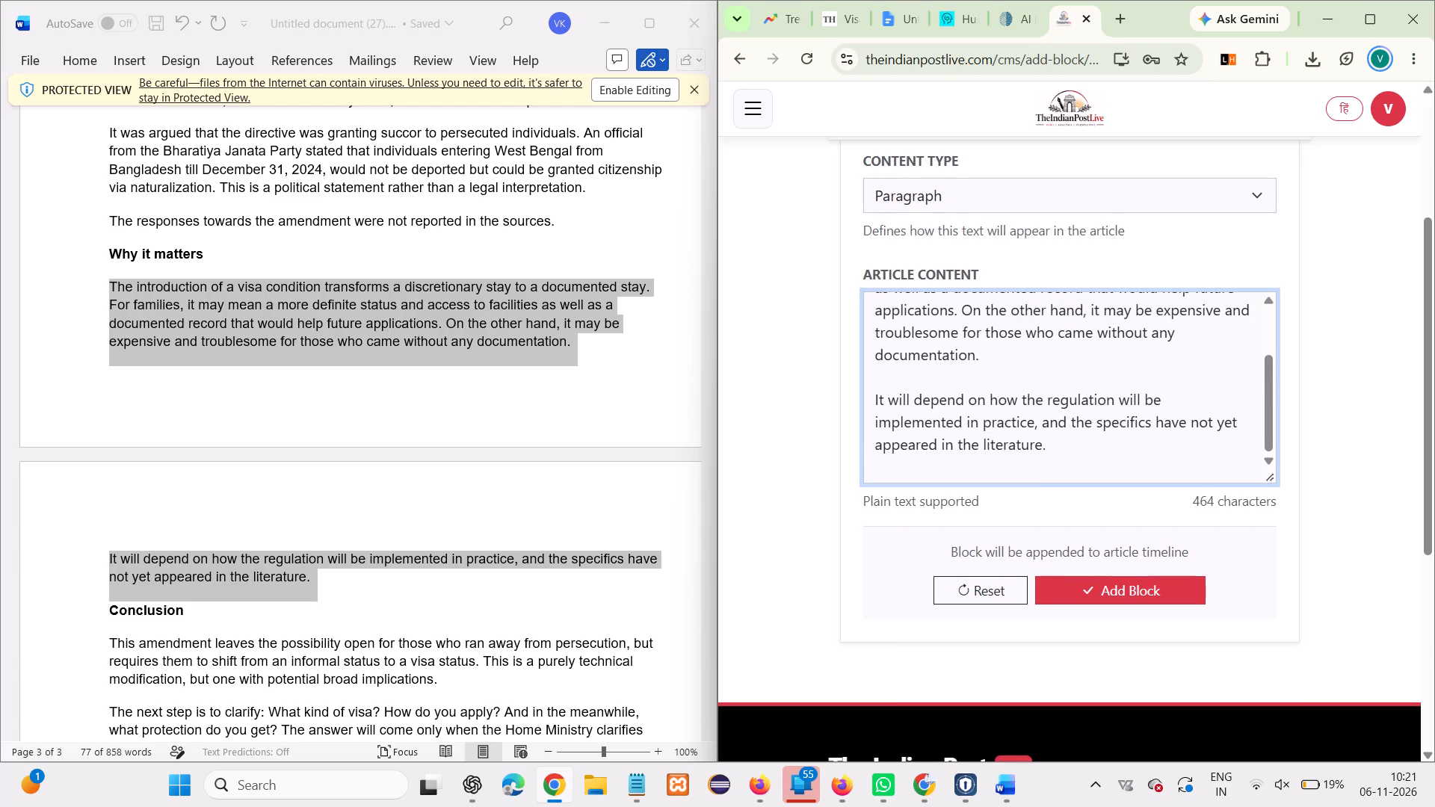
{"action": "left_click", "coordinate": [883, 466]}
{"action": "key", "text": "BackSpace"}
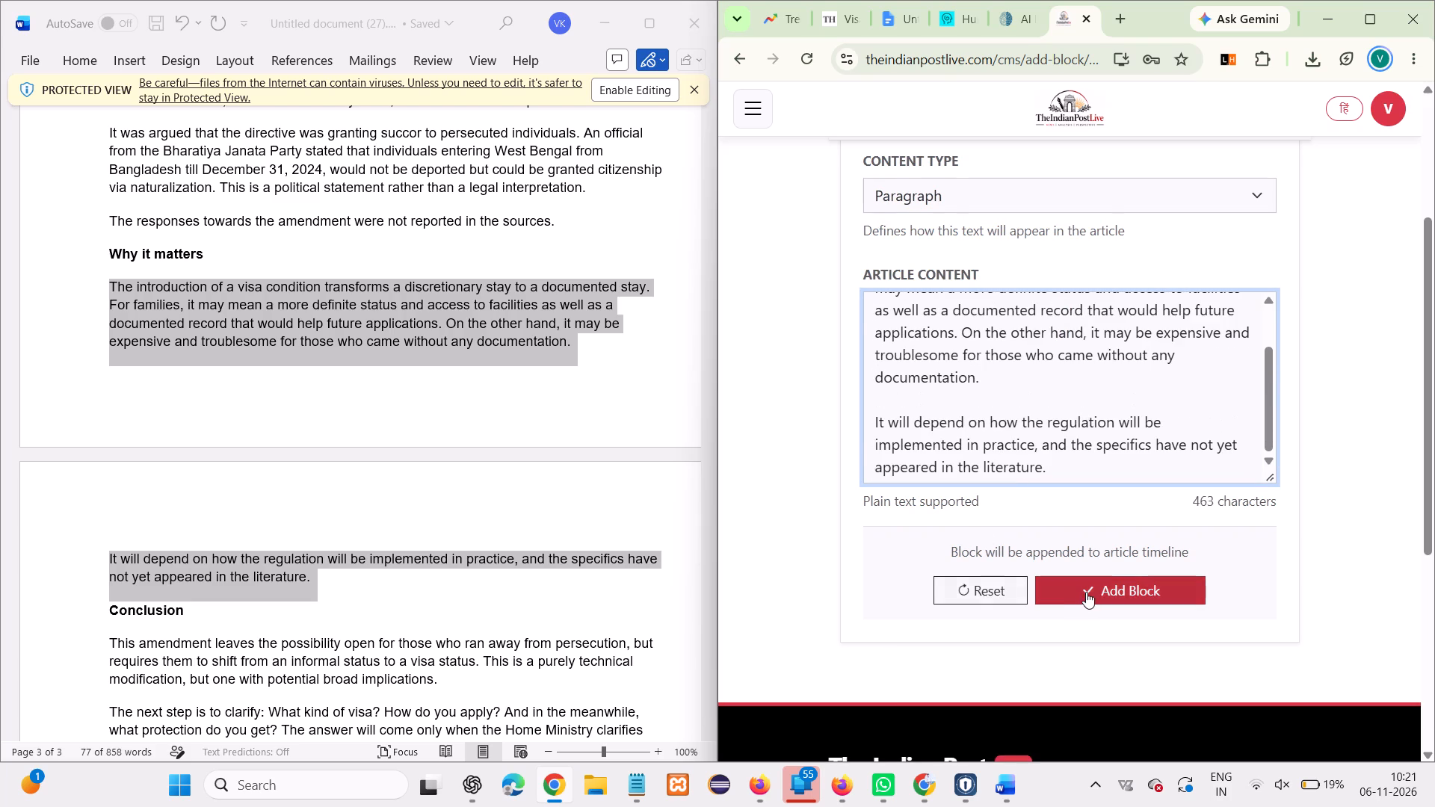
{"action": "left_click", "coordinate": [1086, 592]}
{"action": "left_click", "coordinate": [1042, 529]}
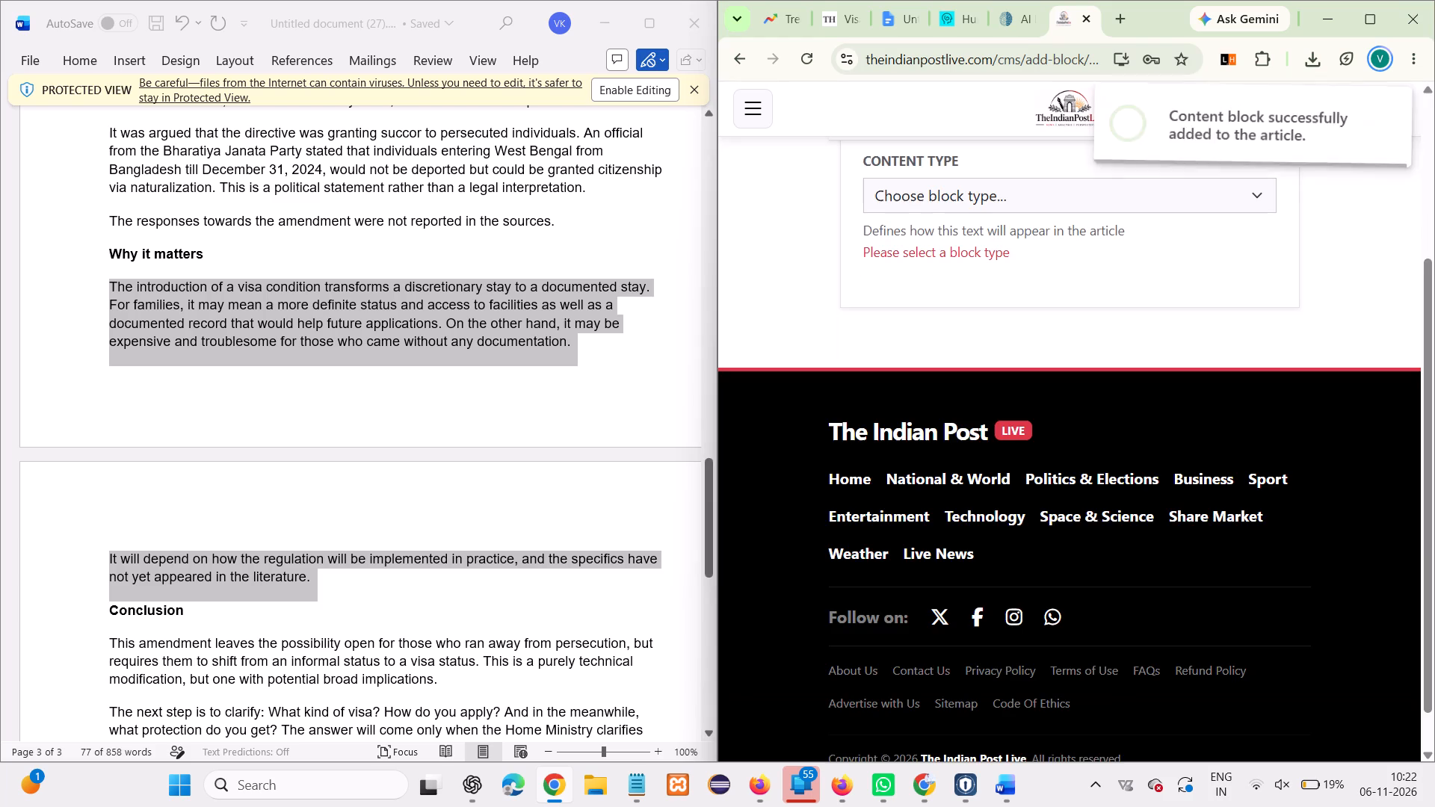
Open the article's News Block list and examine all its headings and paragraphs against the Word document.
{"action": "scroll", "coordinate": [235, 602], "scroll_direction": "down", "scroll_amount": 2}
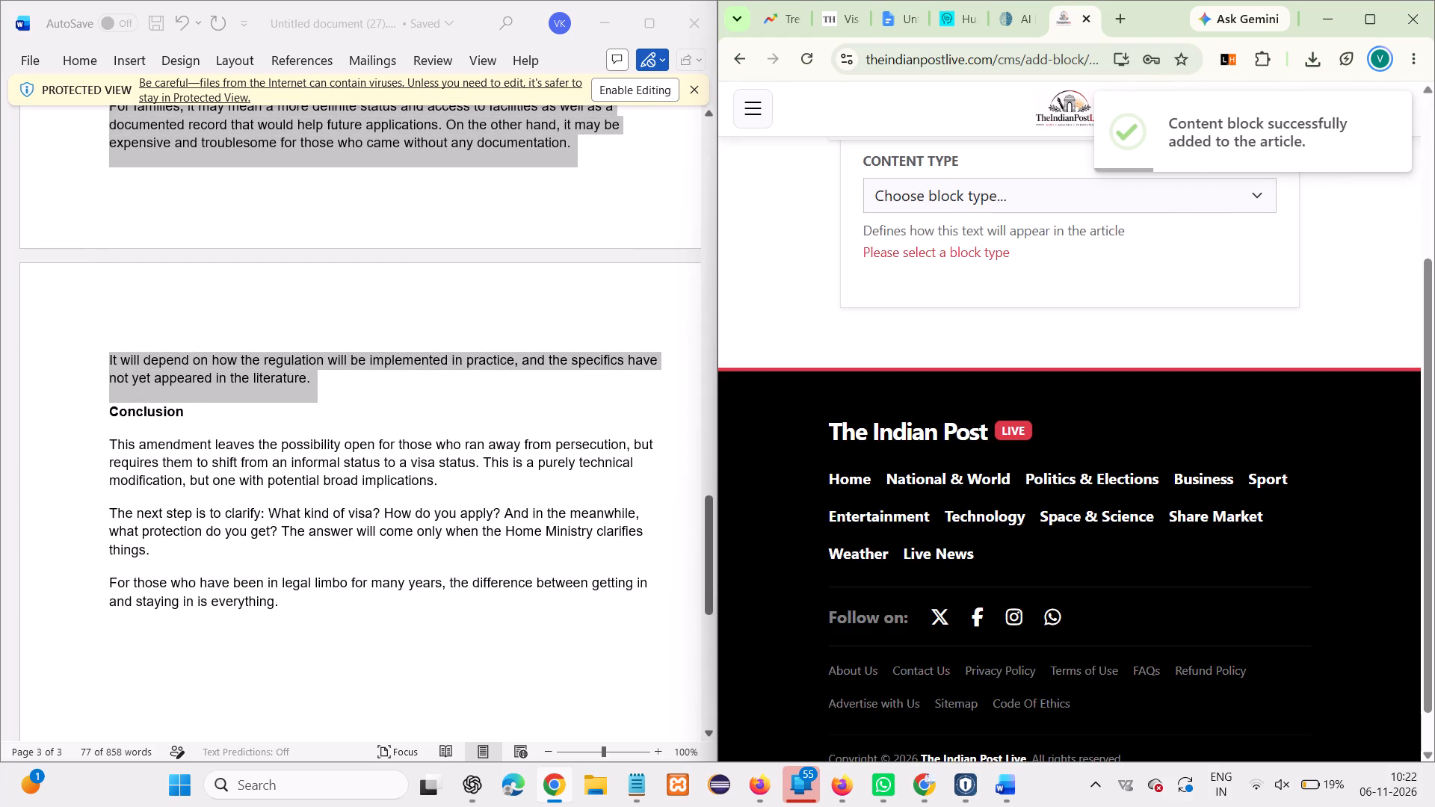
{"action": "scroll", "coordinate": [421, 482], "scroll_direction": "up", "scroll_amount": 11}
{"action": "left_click", "coordinate": [868, 301]}
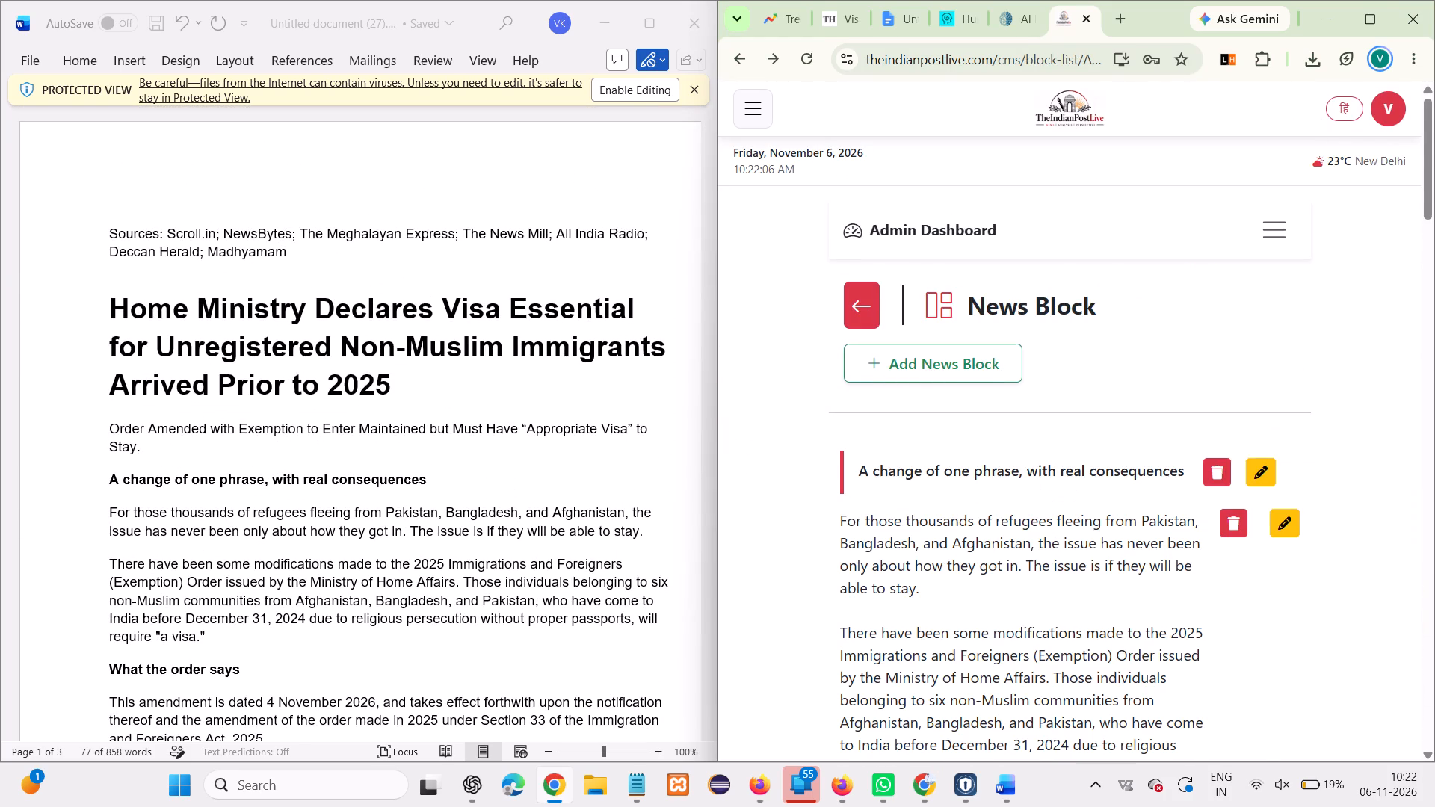
{"action": "scroll", "coordinate": [1016, 509], "scroll_direction": "down", "scroll_amount": 1}
{"action": "scroll", "coordinate": [503, 581], "scroll_direction": "down", "scroll_amount": 2}
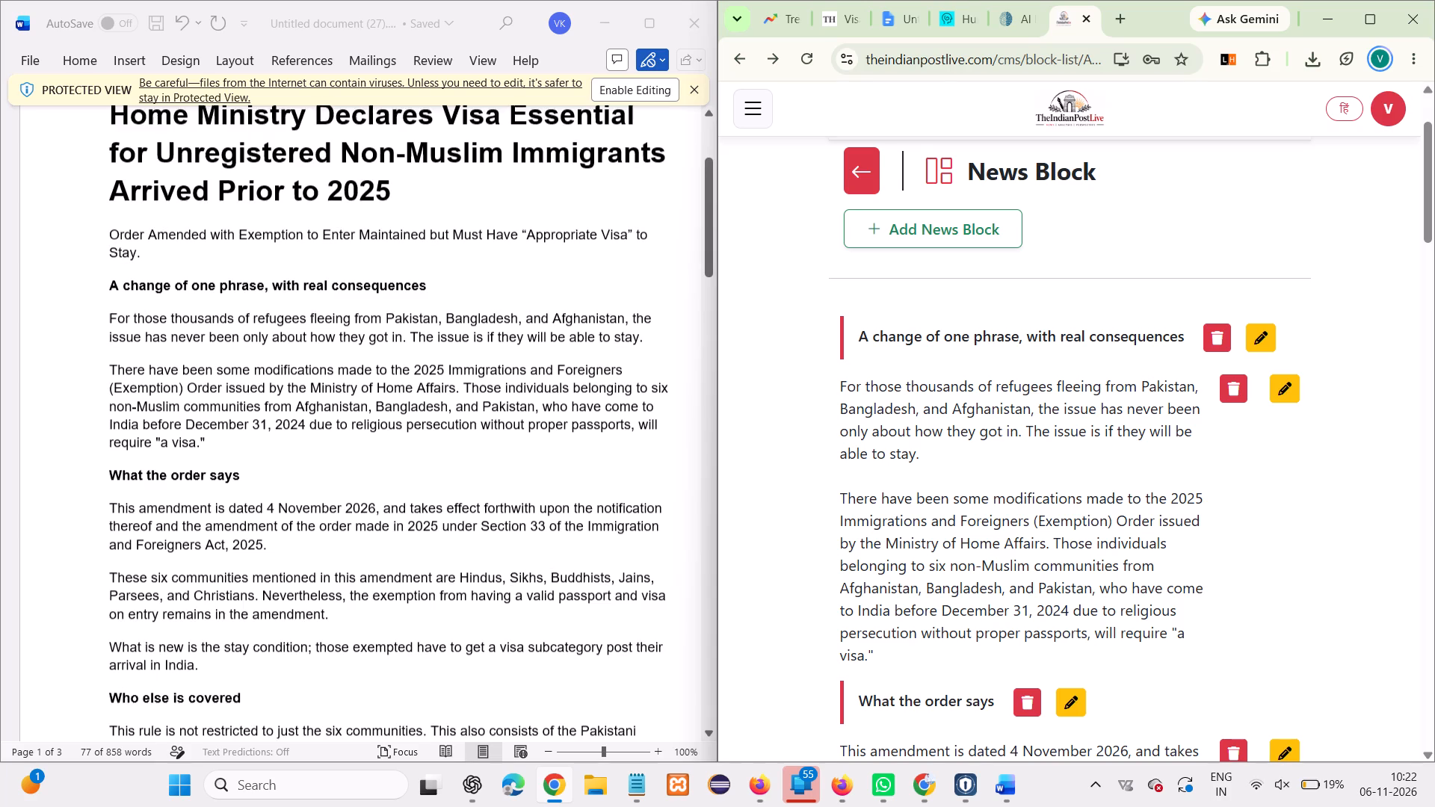
{"action": "scroll", "coordinate": [503, 581], "scroll_direction": "down", "scroll_amount": 1}
{"action": "scroll", "coordinate": [1059, 624], "scroll_direction": "down", "scroll_amount": 2}
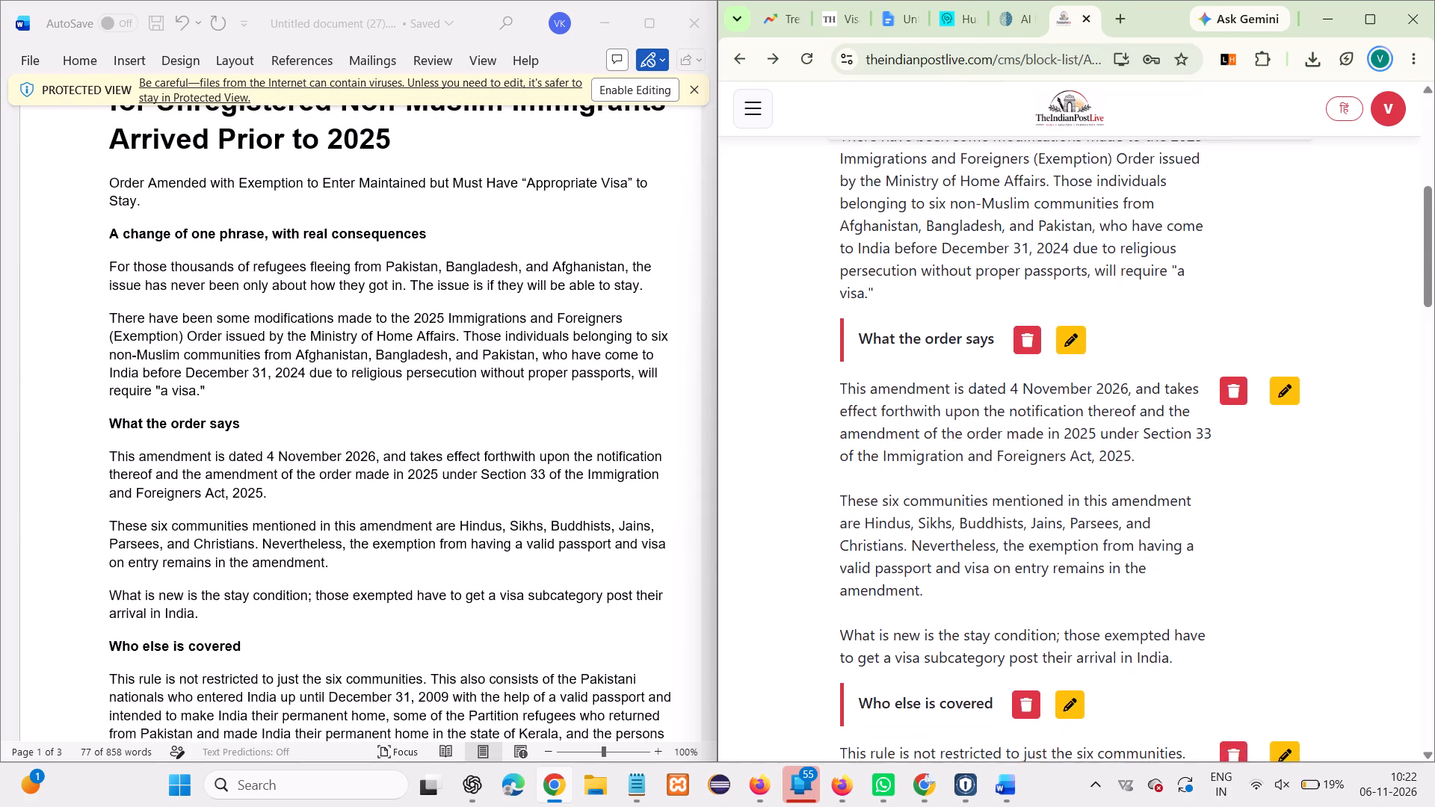
{"action": "scroll", "coordinate": [1059, 624], "scroll_direction": "down", "scroll_amount": 1}
{"action": "scroll", "coordinate": [531, 519], "scroll_direction": "down", "scroll_amount": 2}
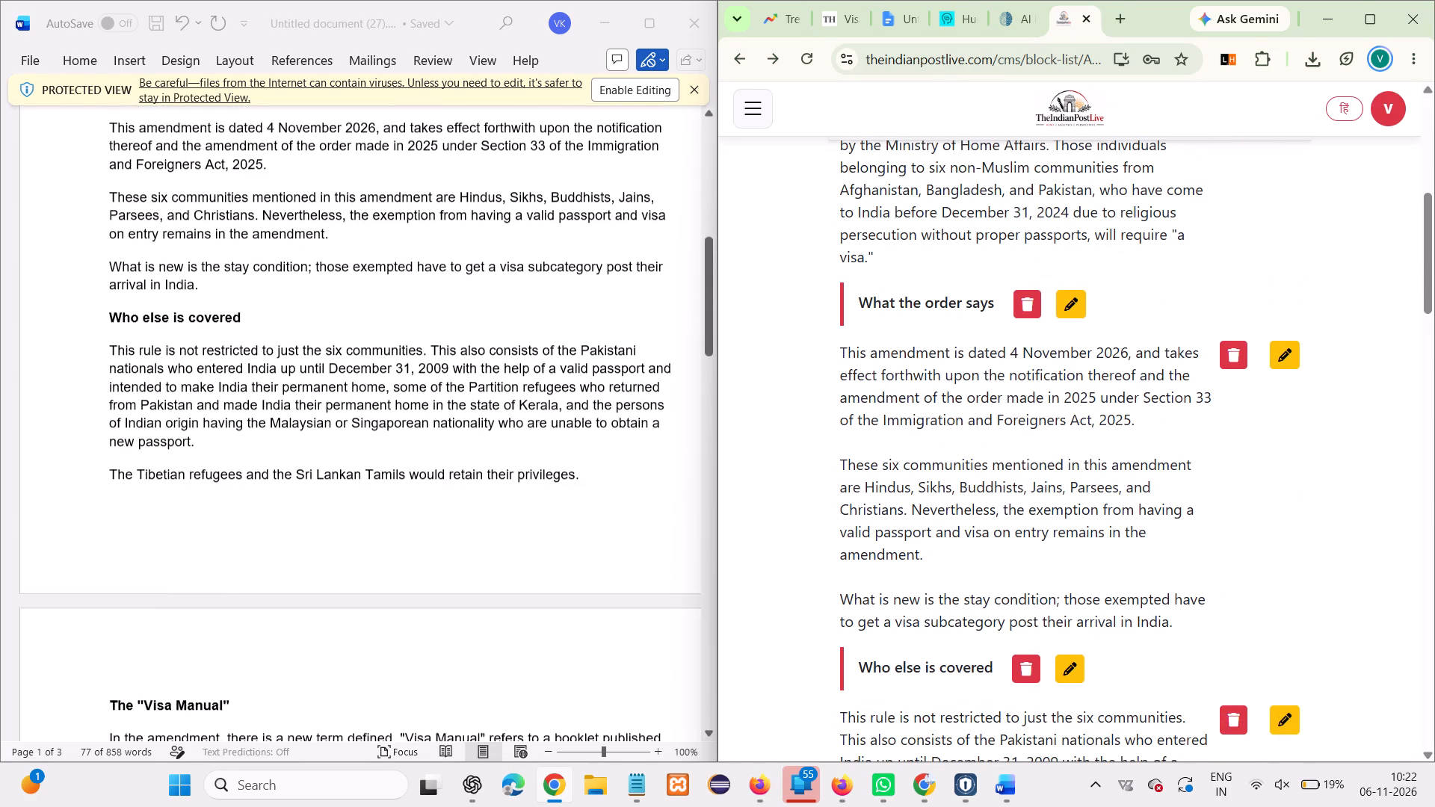
{"action": "scroll", "coordinate": [531, 519], "scroll_direction": "down", "scroll_amount": 1}
{"action": "scroll", "coordinate": [951, 546], "scroll_direction": "down", "scroll_amount": 2}
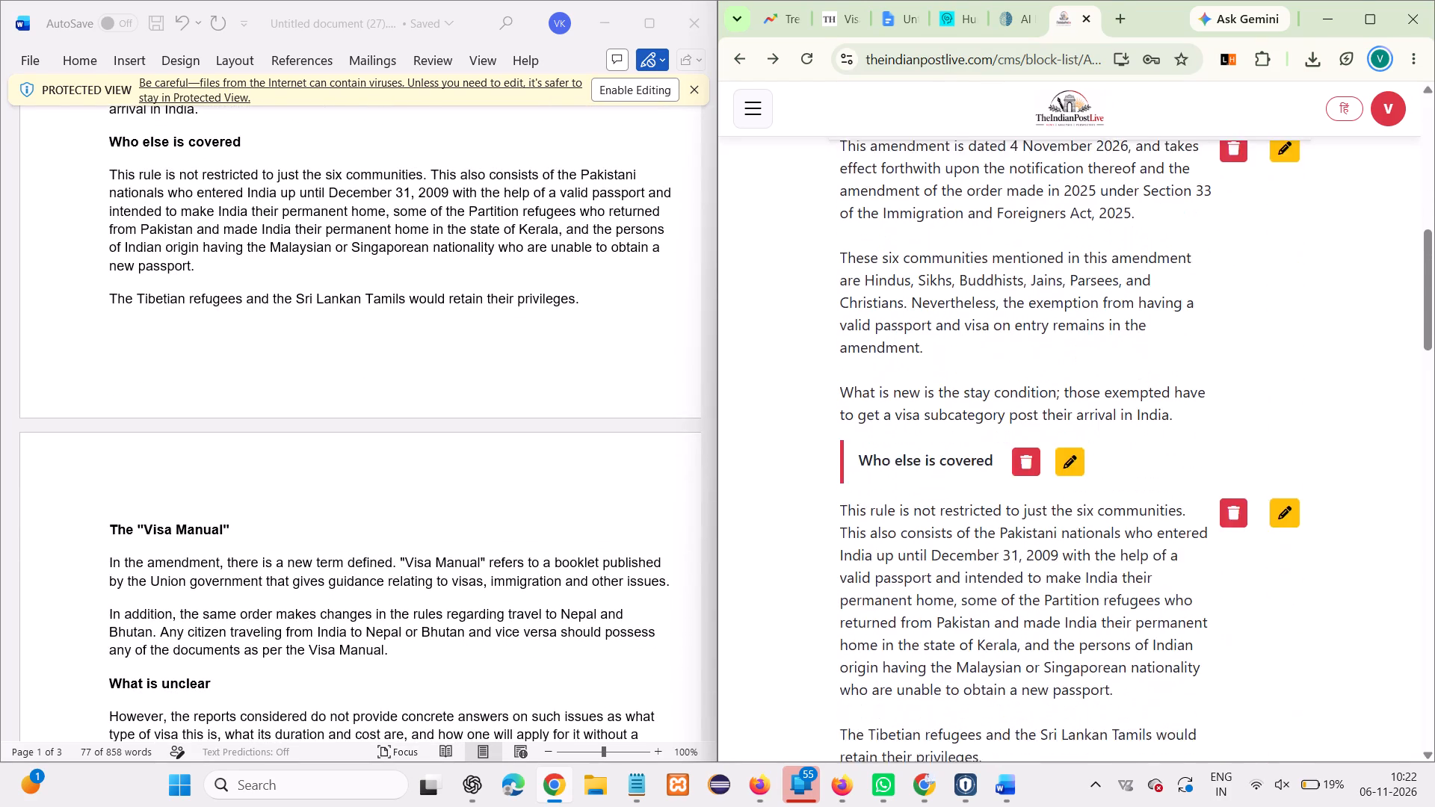
{"action": "scroll", "coordinate": [951, 546], "scroll_direction": "down", "scroll_amount": 2}
{"action": "scroll", "coordinate": [425, 651], "scroll_direction": "down", "scroll_amount": 1}
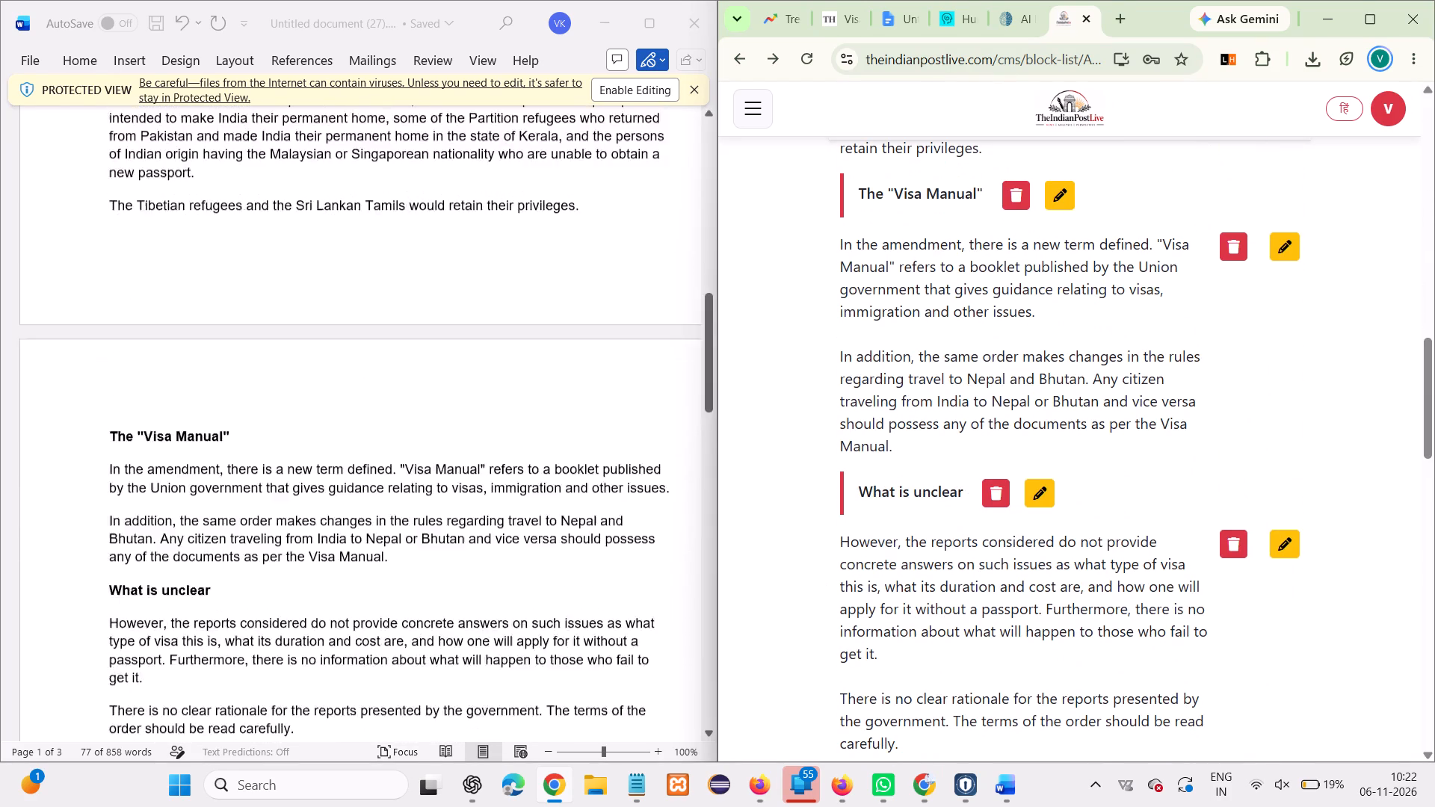
{"action": "scroll", "coordinate": [425, 651], "scroll_direction": "down", "scroll_amount": 1}
{"action": "scroll", "coordinate": [811, 559], "scroll_direction": "down", "scroll_amount": 2}
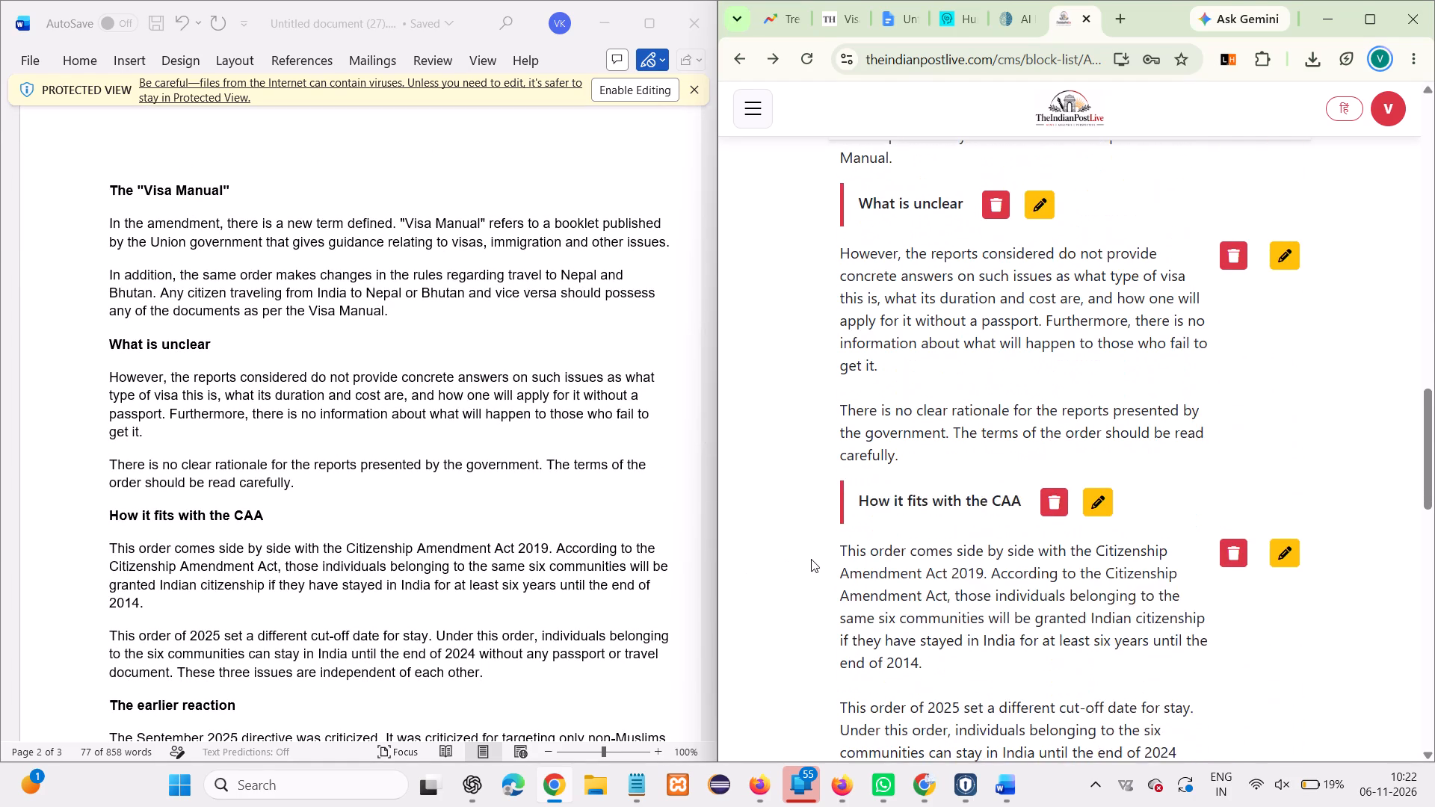
{"action": "scroll", "coordinate": [811, 559], "scroll_direction": "down", "scroll_amount": 1}
{"action": "scroll", "coordinate": [335, 565], "scroll_direction": "down", "scroll_amount": 2}
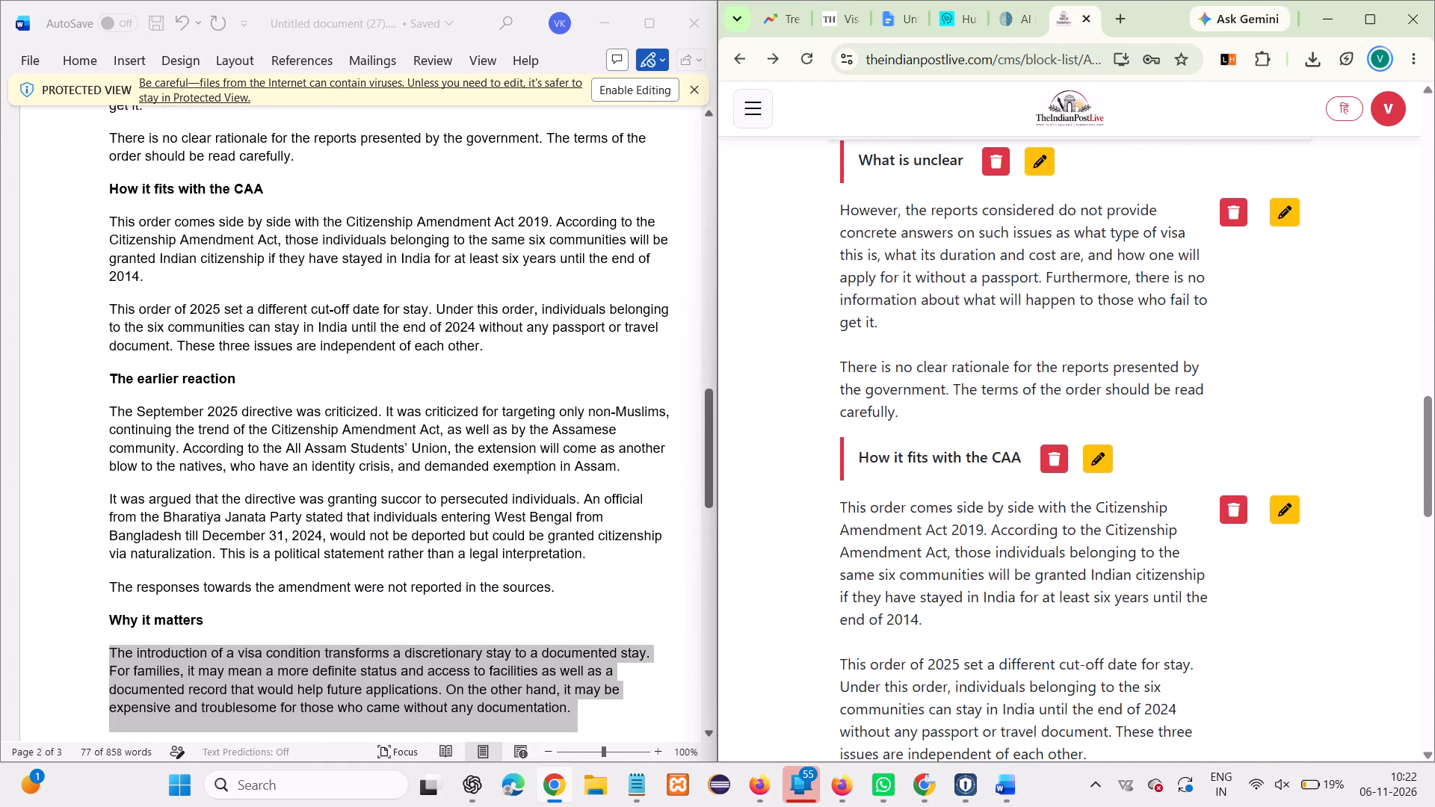
{"action": "scroll", "coordinate": [1024, 560], "scroll_direction": "down", "scroll_amount": 2}
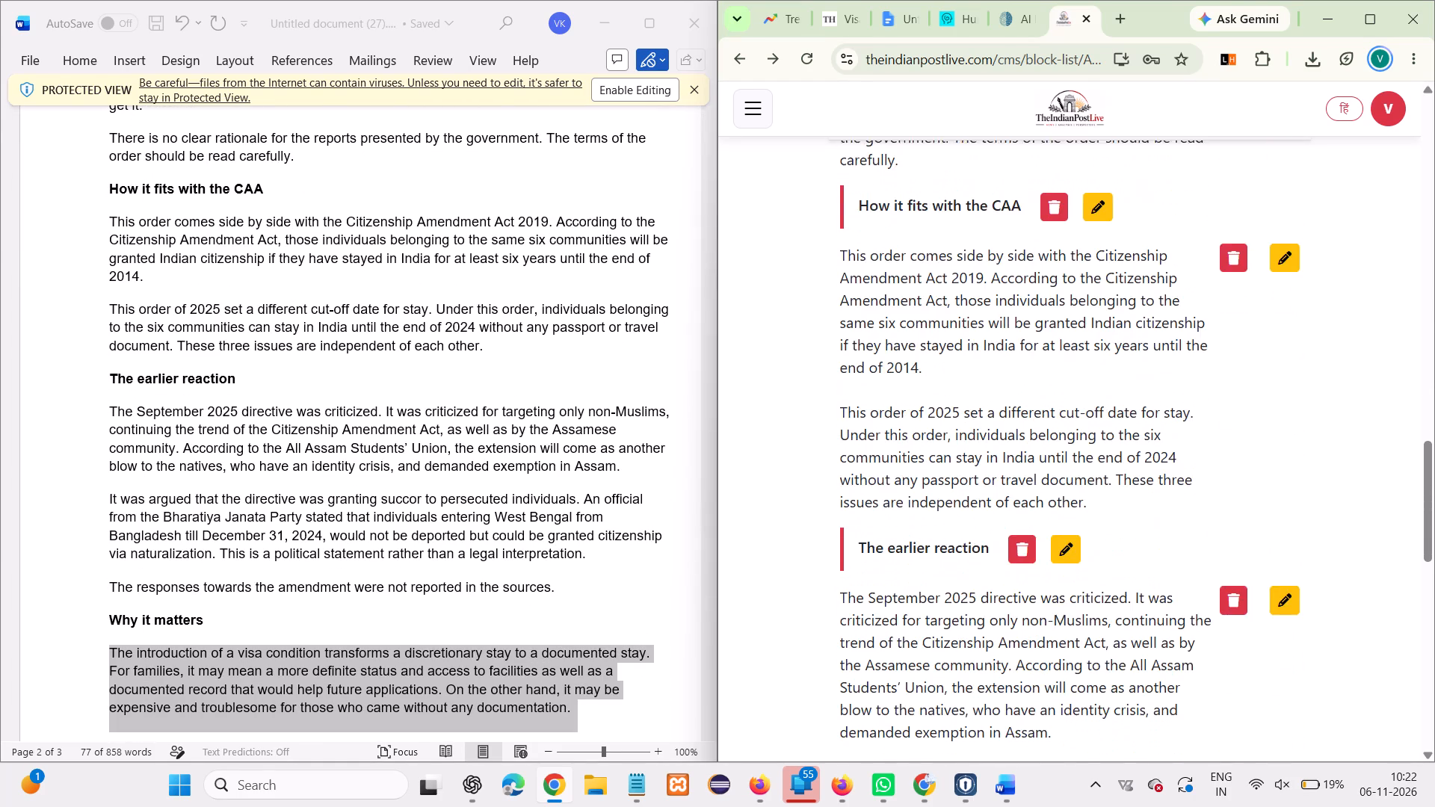
{"action": "scroll", "coordinate": [1024, 560], "scroll_direction": "down", "scroll_amount": 5}
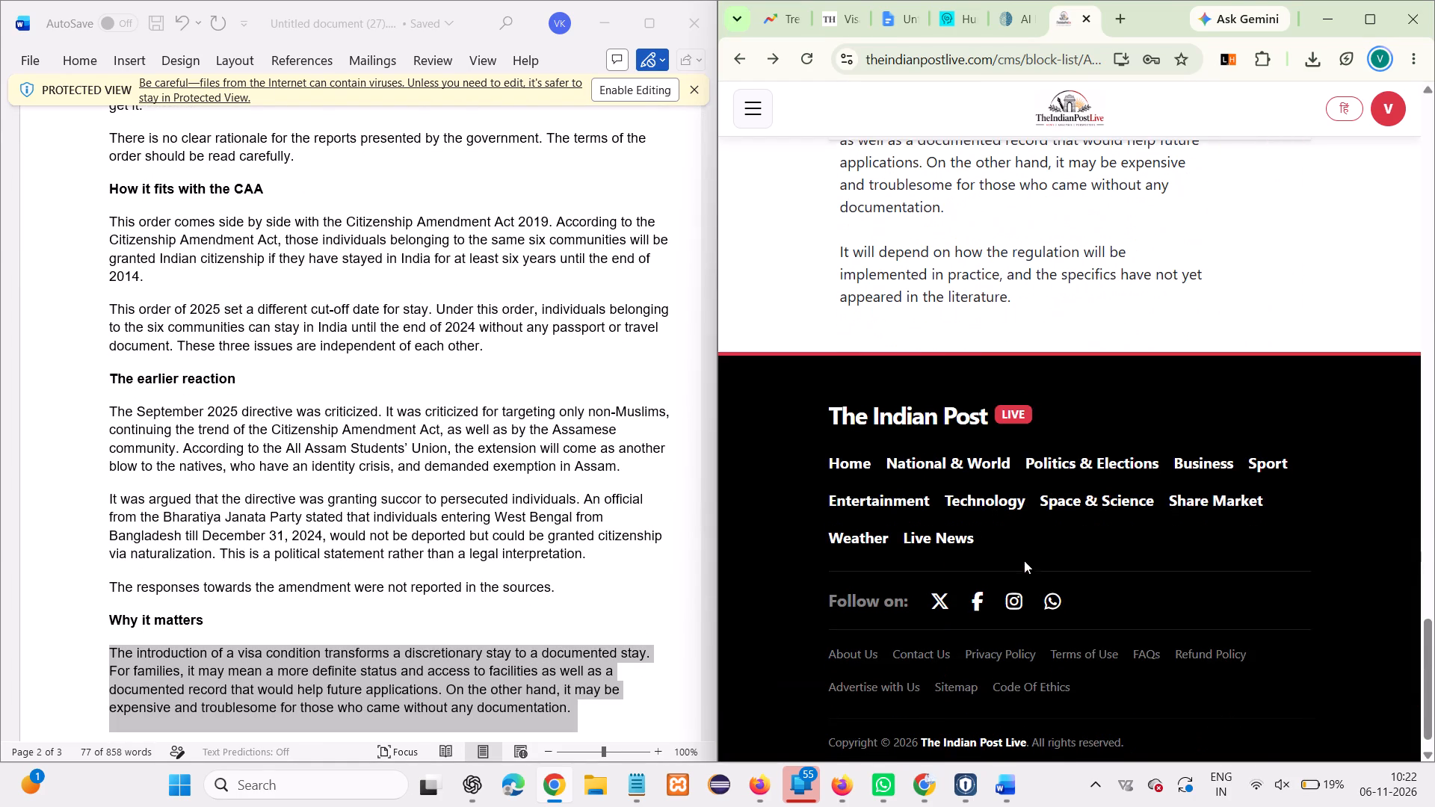
{"action": "scroll", "coordinate": [475, 528], "scroll_direction": "down", "scroll_amount": 3}
{"action": "scroll", "coordinate": [475, 528], "scroll_direction": "up", "scroll_amount": 6}
{"action": "scroll", "coordinate": [1134, 259], "scroll_direction": "up", "scroll_amount": 9}
{"action": "scroll", "coordinate": [922, 226], "scroll_direction": "up", "scroll_amount": 4}
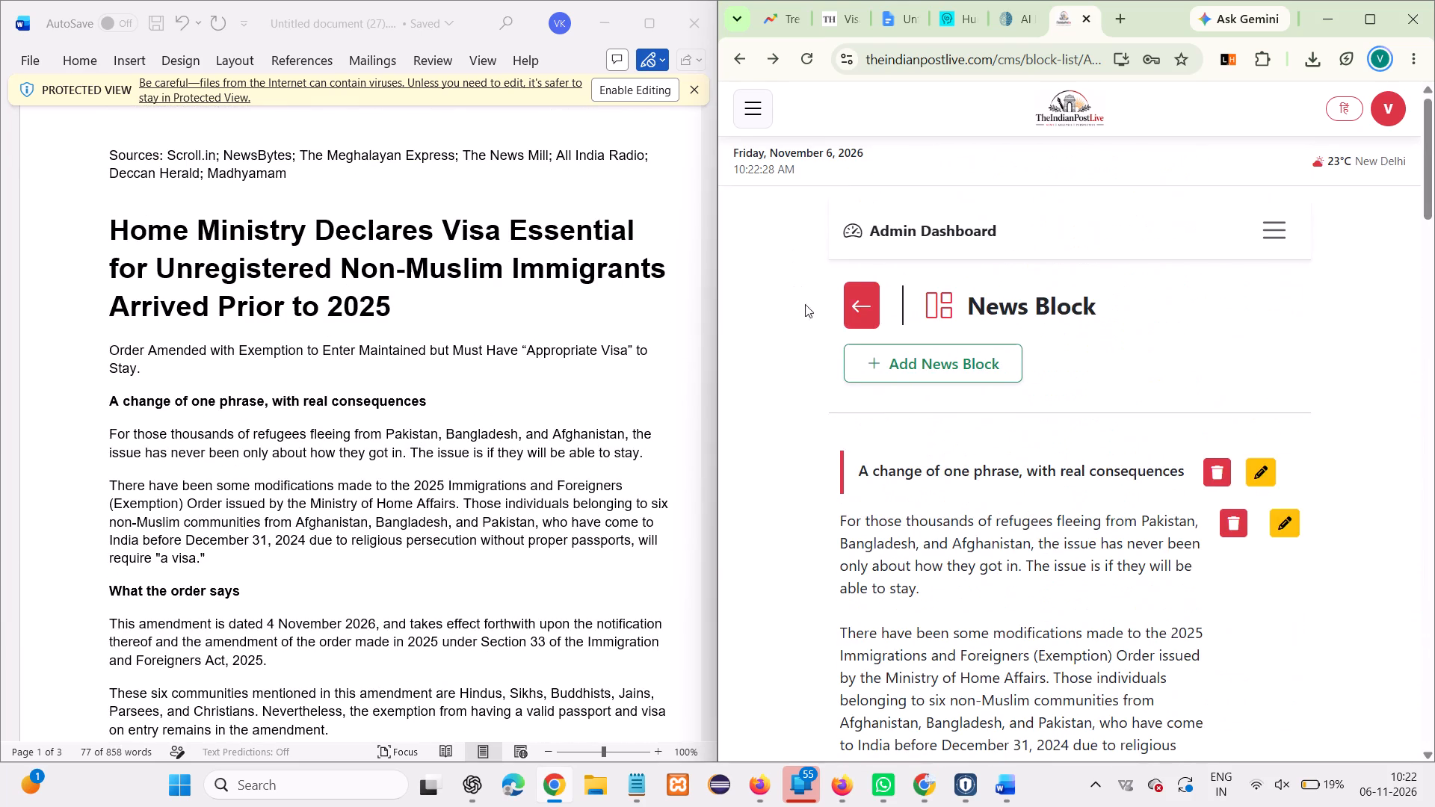
Return to the News Articles list.
{"action": "left_click", "coordinate": [860, 298]}
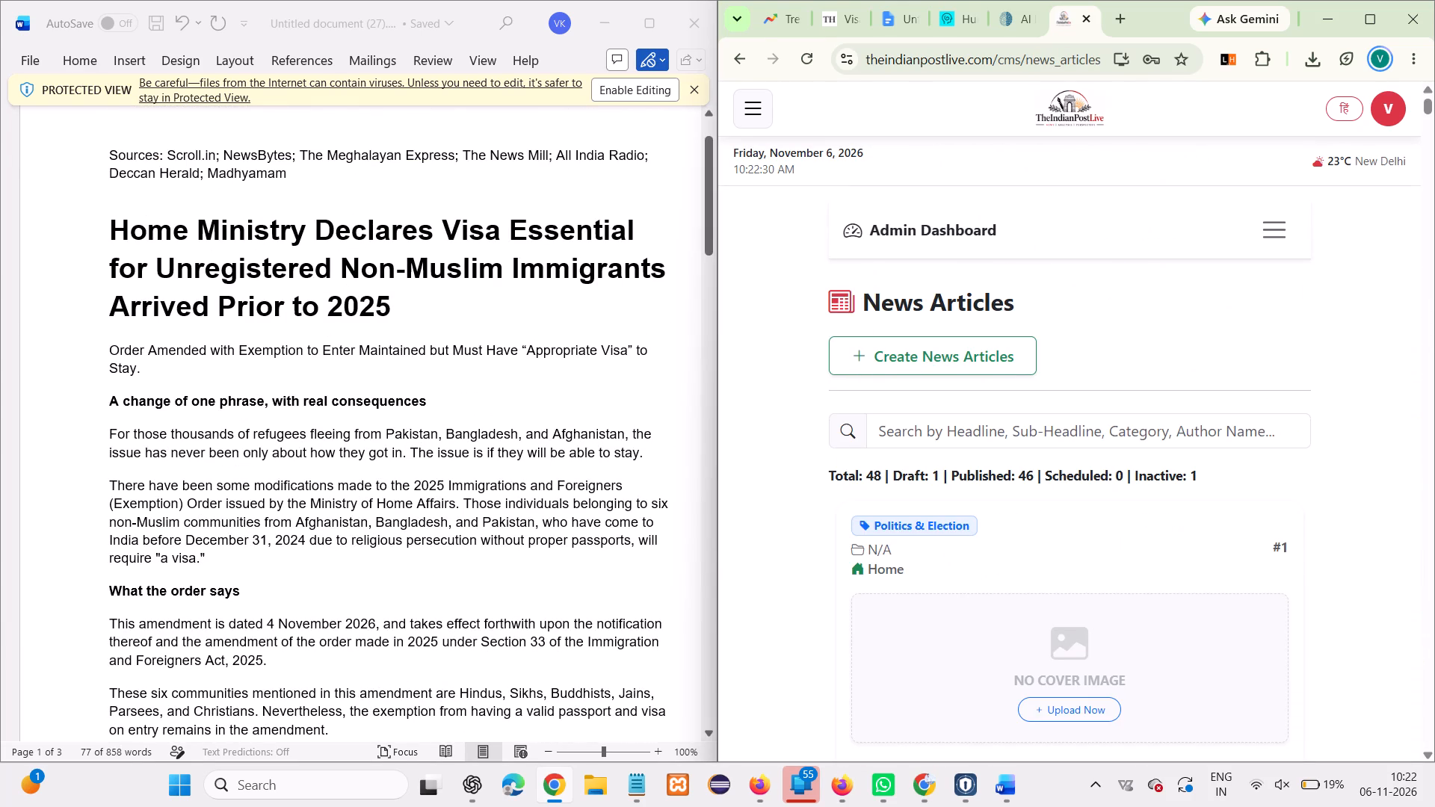
Copy the headline "Home Ministry Declares Visa Essential for Unregistered Non-Muslim Immigrants Arrived Prior to 2025" from the Word document.
{"action": "triple_click", "coordinate": [333, 288]}
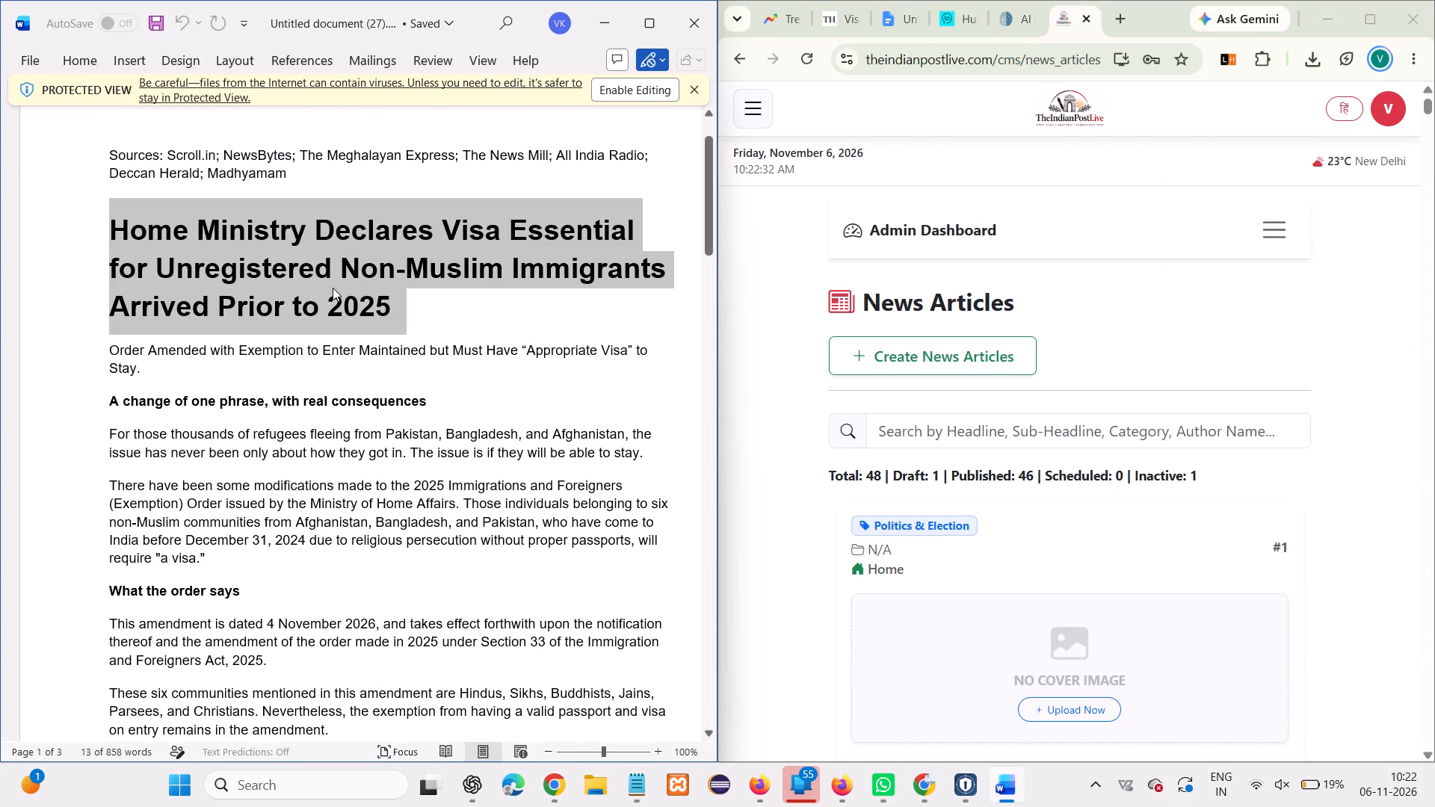
{"action": "key", "text": "ctrl+c"}
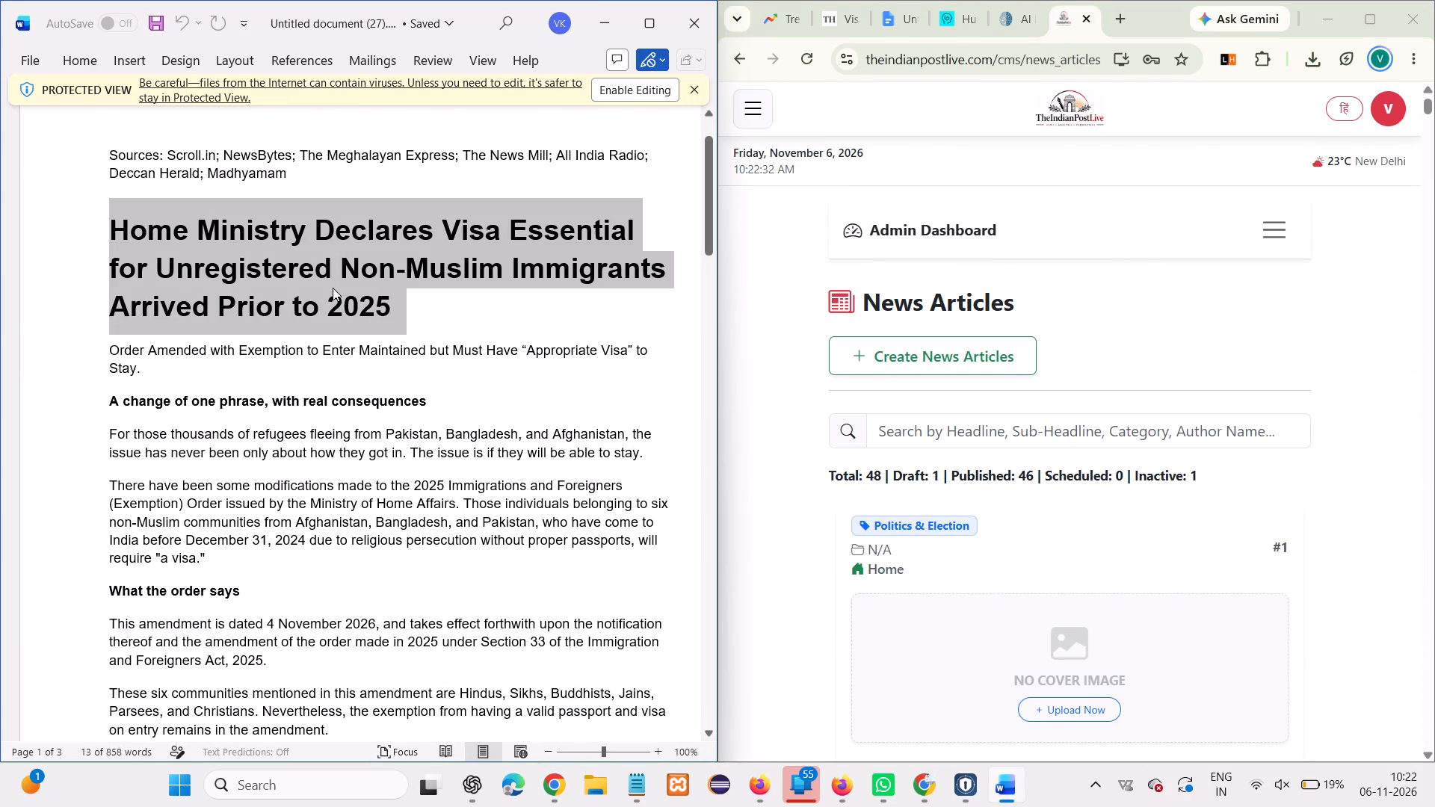